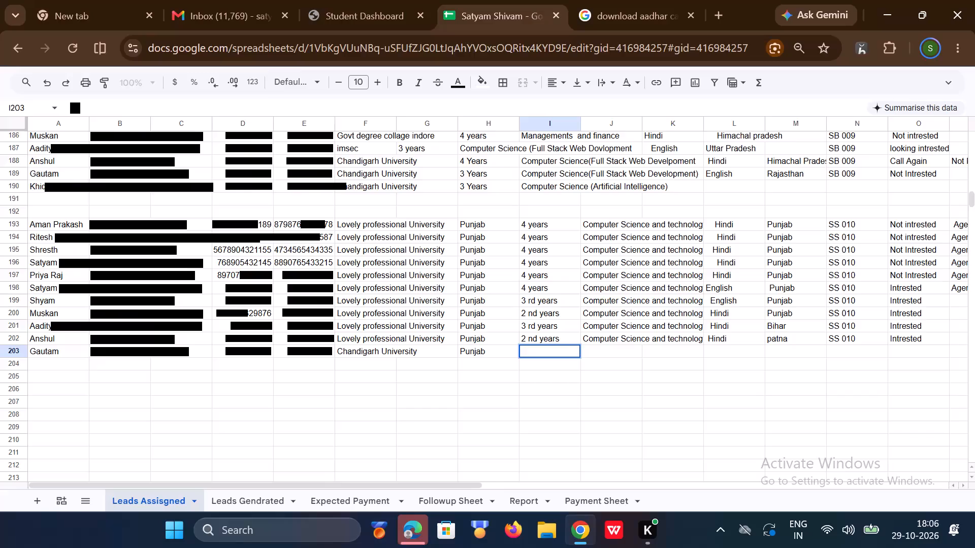
Enter the course duration "3 rd years" in cell I203 of Gautam's lead row.
left_click(541, 354)
left_click(541, 354)
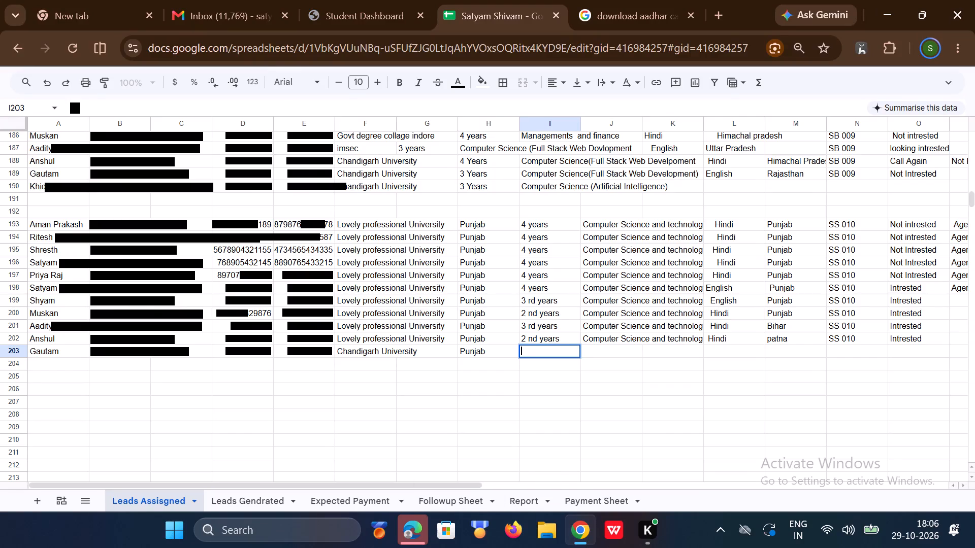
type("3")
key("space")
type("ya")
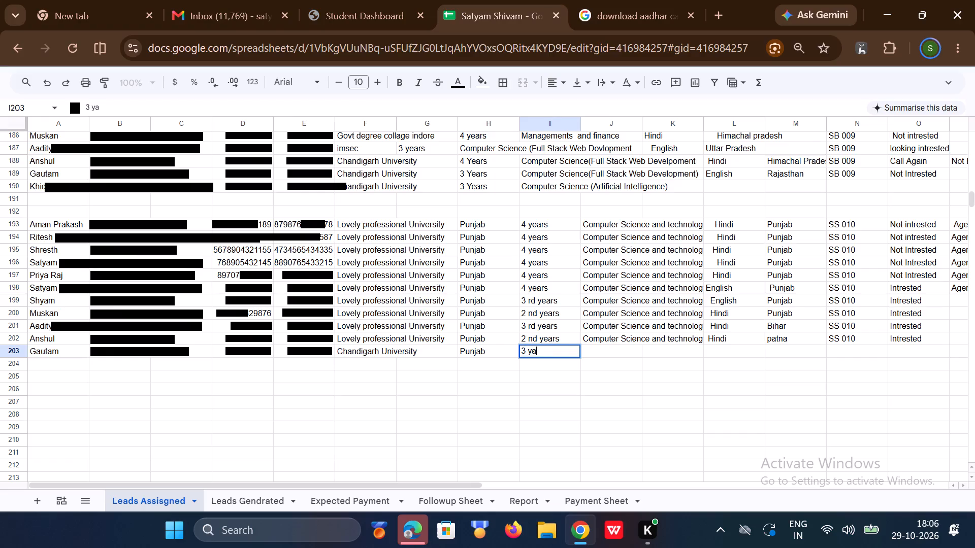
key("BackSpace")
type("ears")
left_click(526, 349)
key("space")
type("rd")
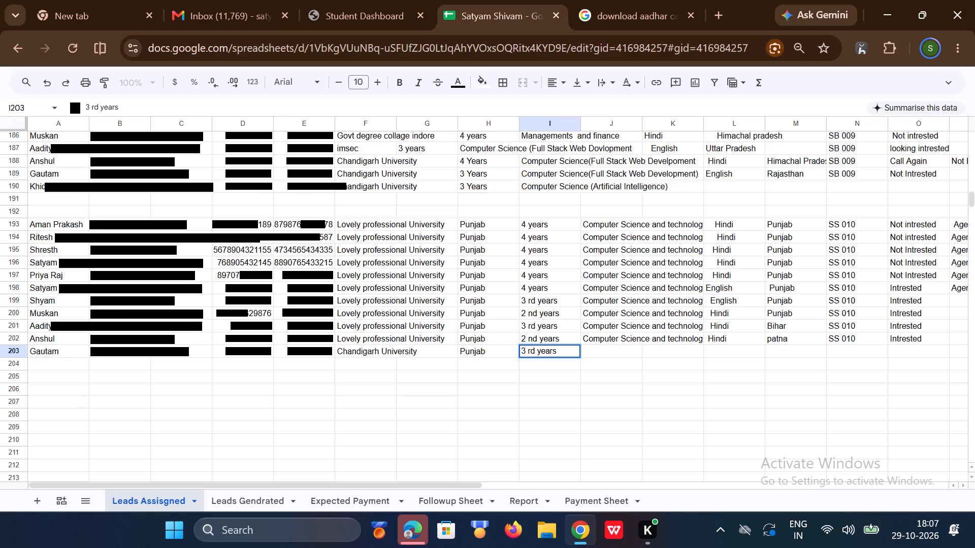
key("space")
Enter the course "Computer Science and technology" in cell J203 of Gautam's row.
left_click(611, 348)
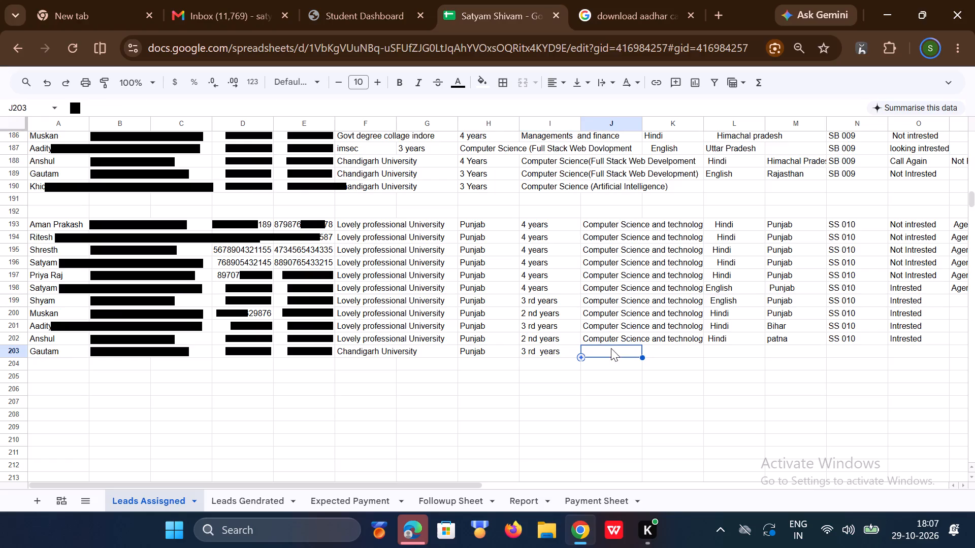
left_click(611, 348)
left_click(611, 348)
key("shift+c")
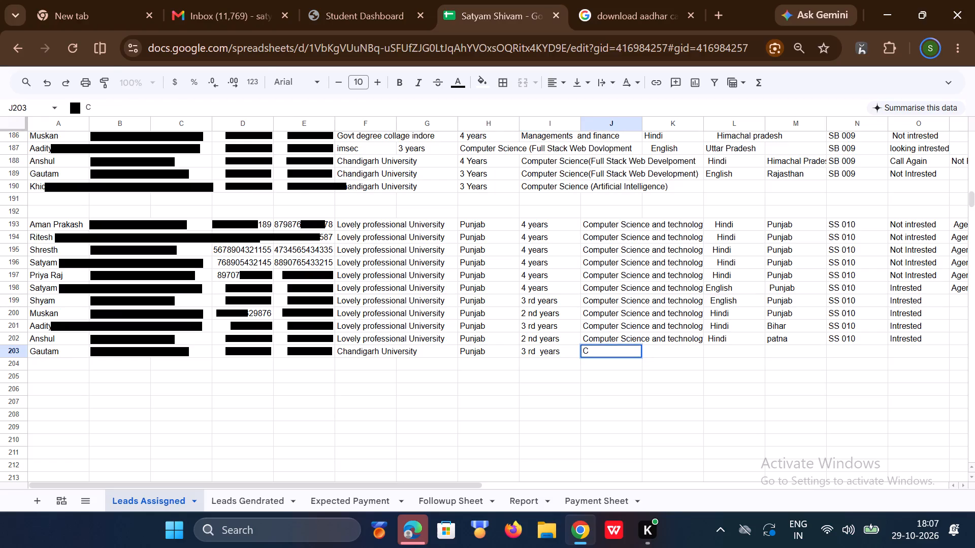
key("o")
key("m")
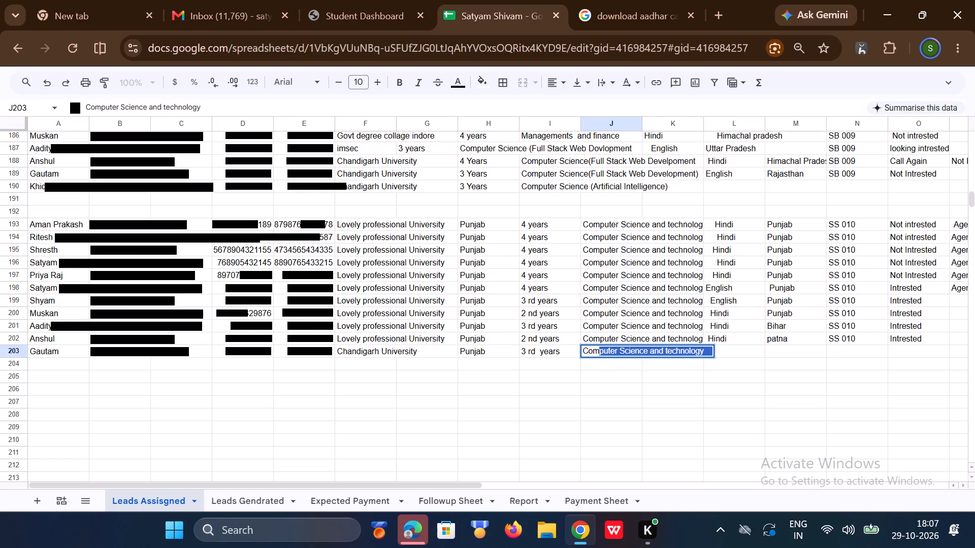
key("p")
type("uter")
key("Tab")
Enter "English" as the language in cell L203 of Gautam's row.
left_click(738, 351)
left_click(738, 351)
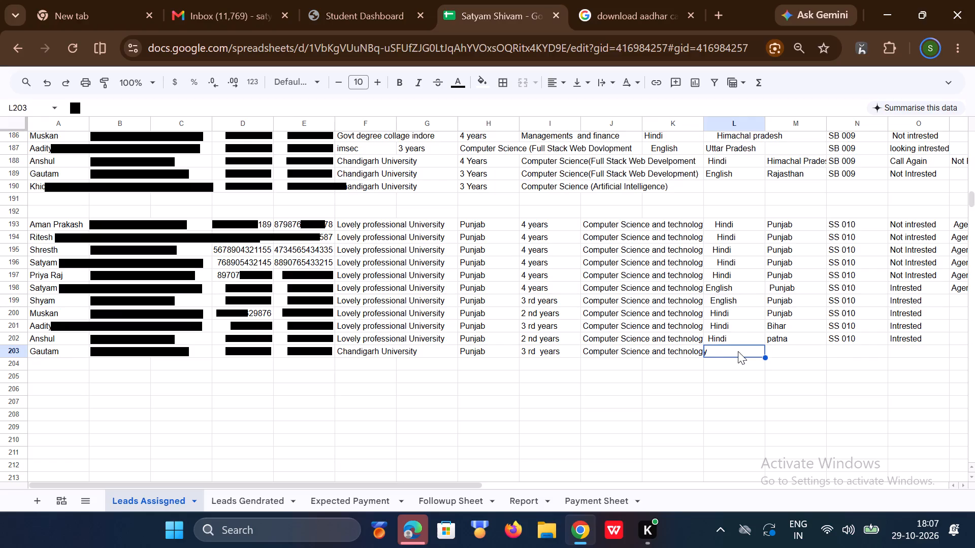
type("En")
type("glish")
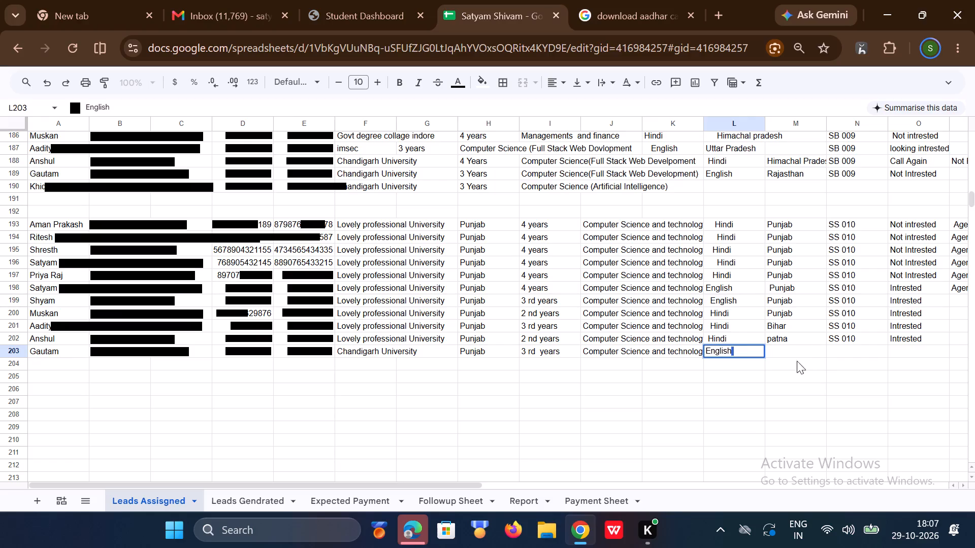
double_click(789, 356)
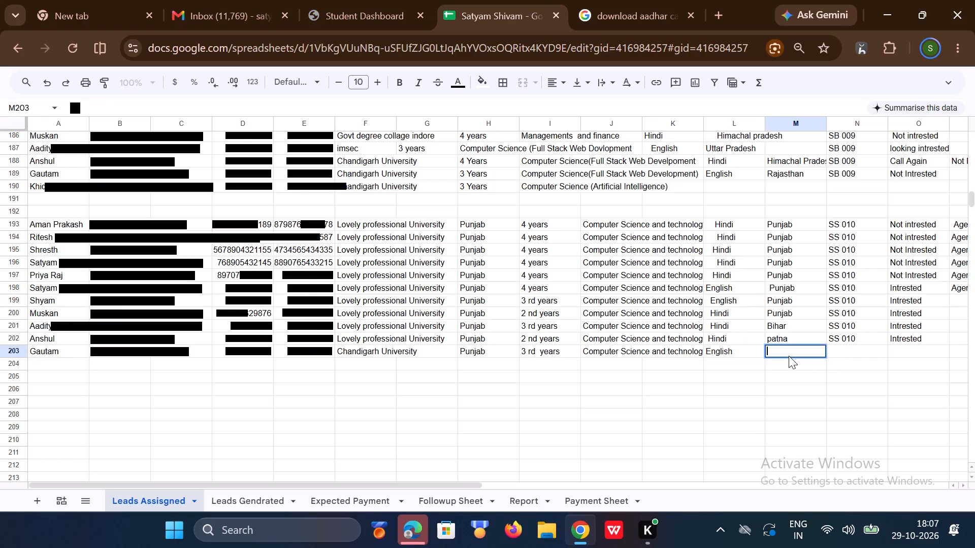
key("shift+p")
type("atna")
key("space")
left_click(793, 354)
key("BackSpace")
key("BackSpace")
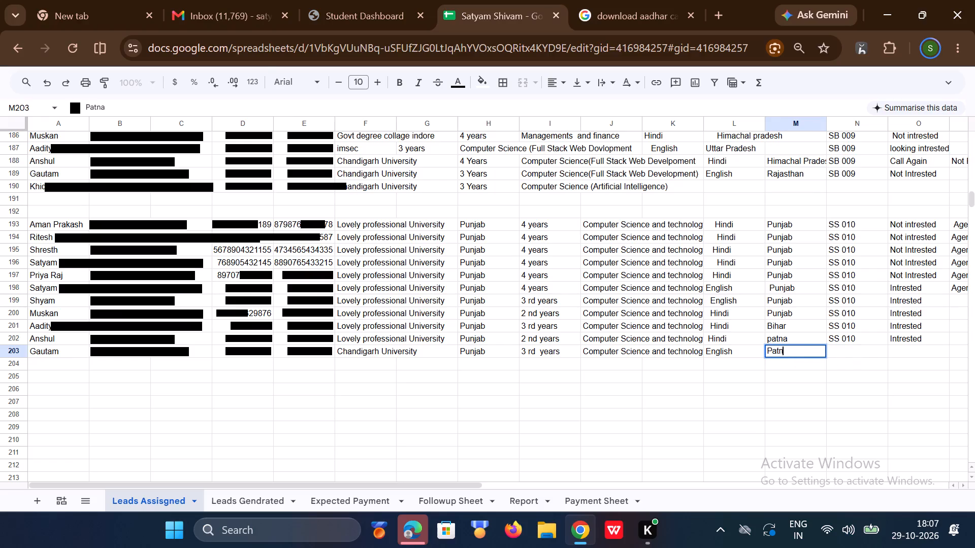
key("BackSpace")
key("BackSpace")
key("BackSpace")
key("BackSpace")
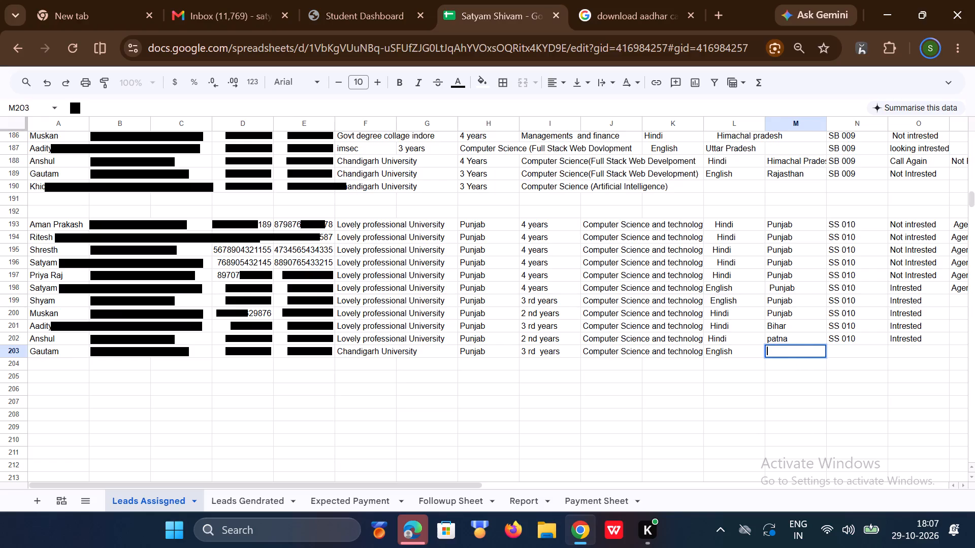
Enter "Himachal Pradesh" as the location in cell M203 of Gautam's row.
double_click(786, 350)
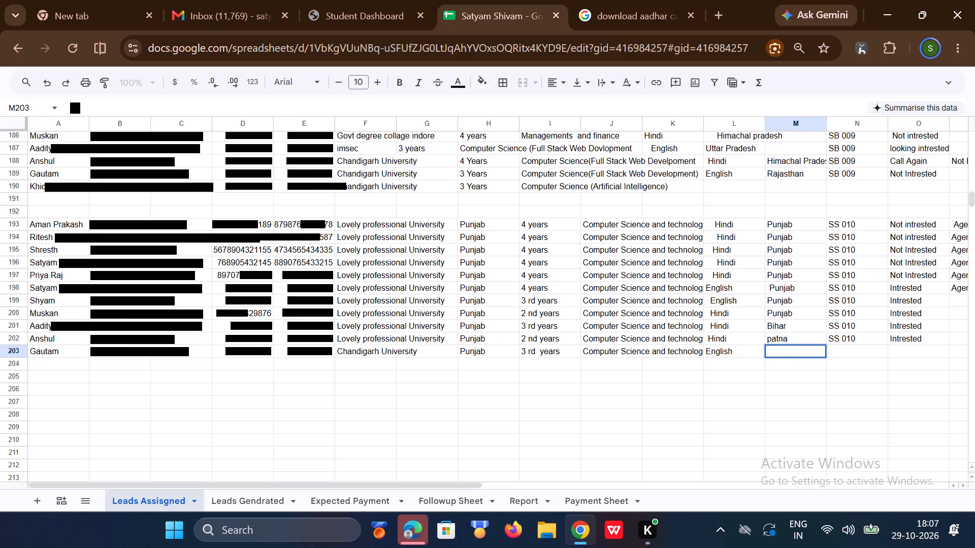
left_click(786, 350)
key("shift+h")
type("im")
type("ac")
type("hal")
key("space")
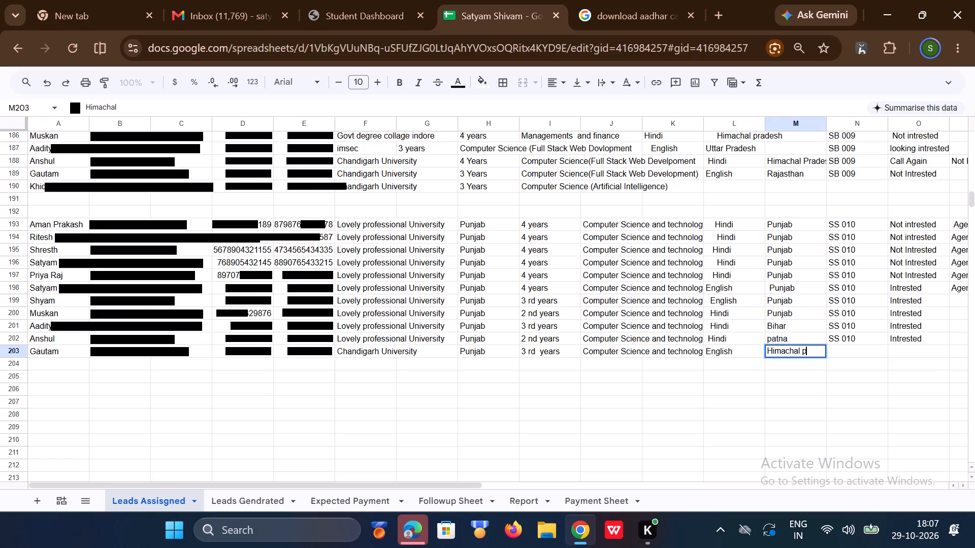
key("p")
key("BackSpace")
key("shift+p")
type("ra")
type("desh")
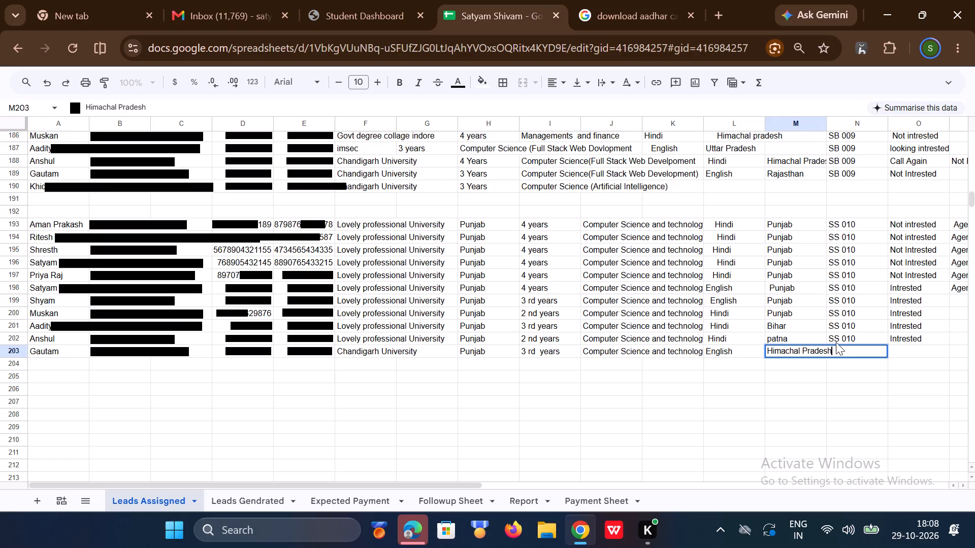
left_click(851, 345)
left_click(841, 398)
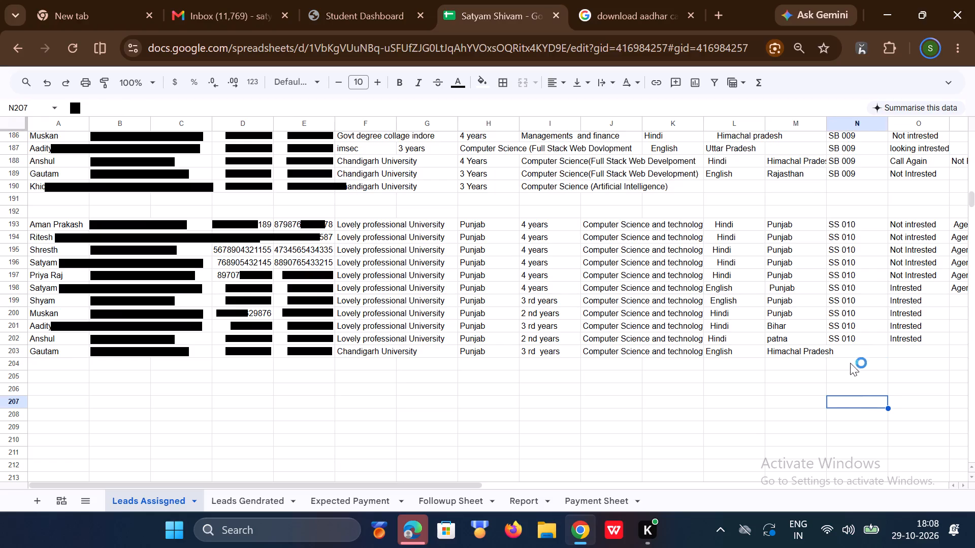
Enter the code "SS 010" in cell N203 of Gautam's row.
double_click(851, 352)
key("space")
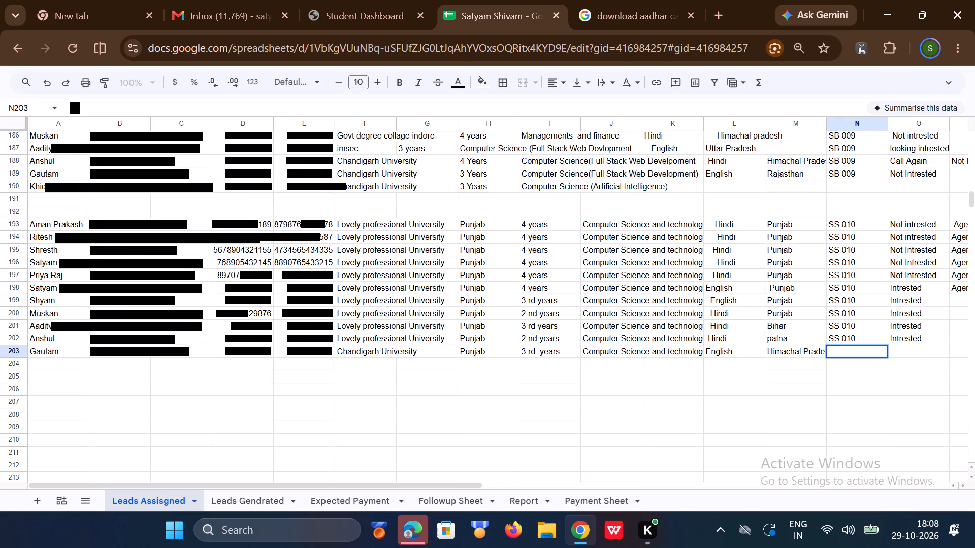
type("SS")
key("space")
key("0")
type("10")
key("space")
Enter the lead status "Intrested" in cell O203 of Gautam's row.
double_click(906, 354)
left_click(906, 354)
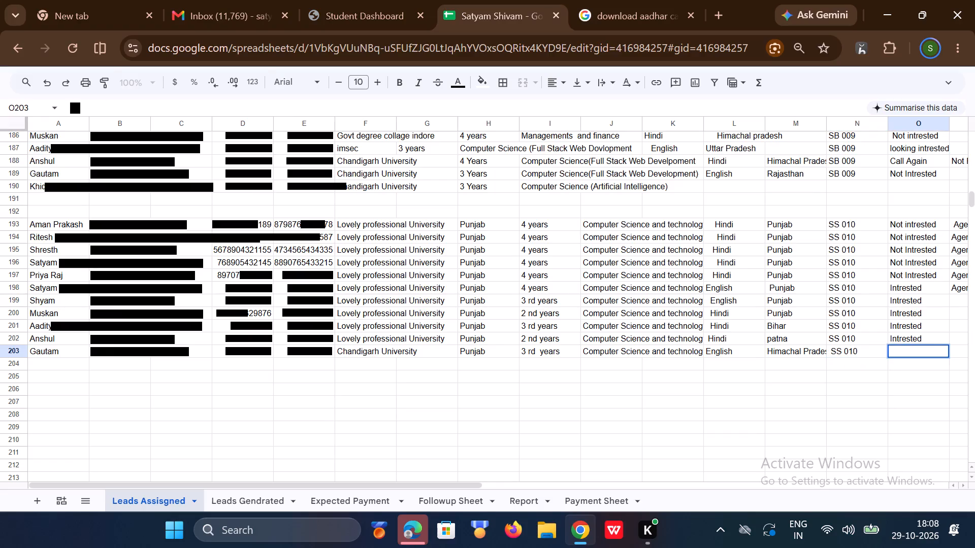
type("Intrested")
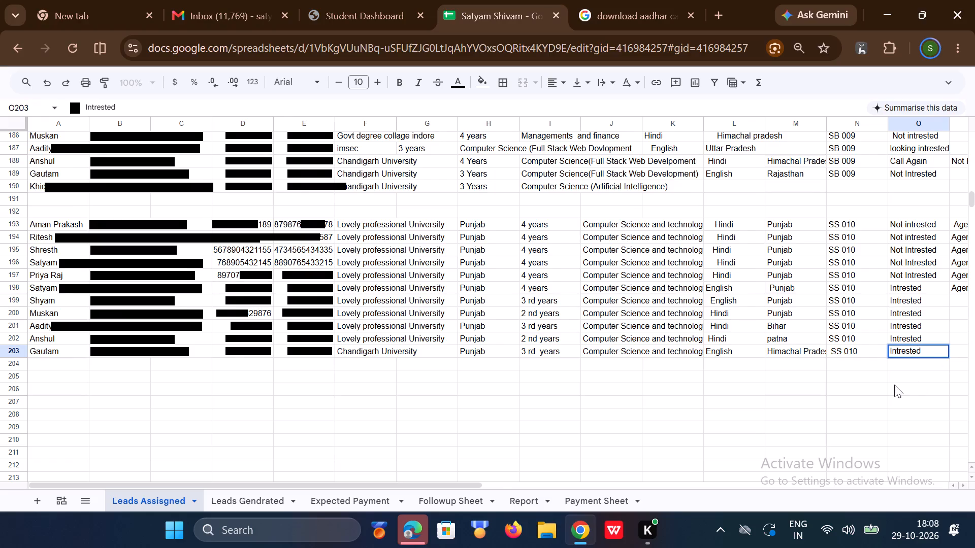
Enter "Agent" in cell P203 beside the lead status in Gautam's row.
scroll(894, 385, "left", 1)
left_click(860, 358)
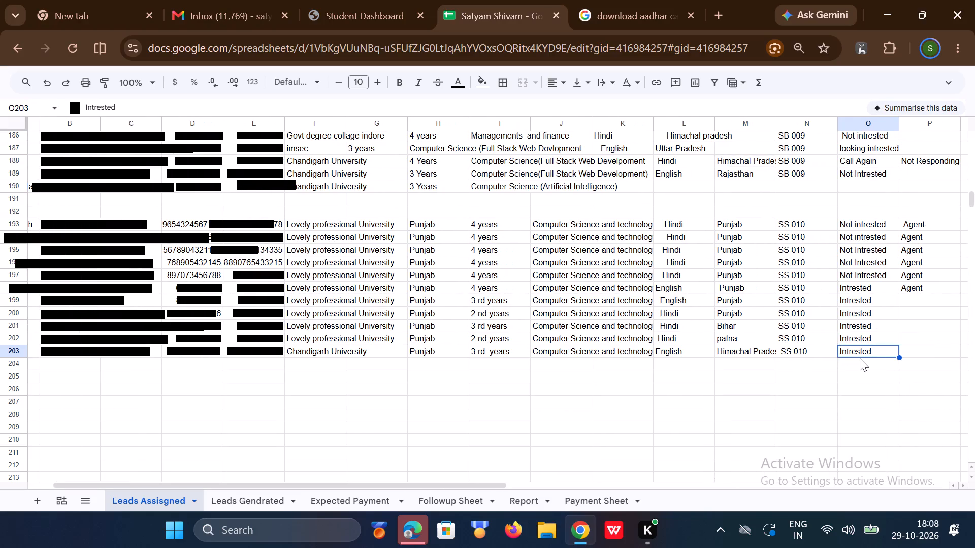
double_click(915, 350)
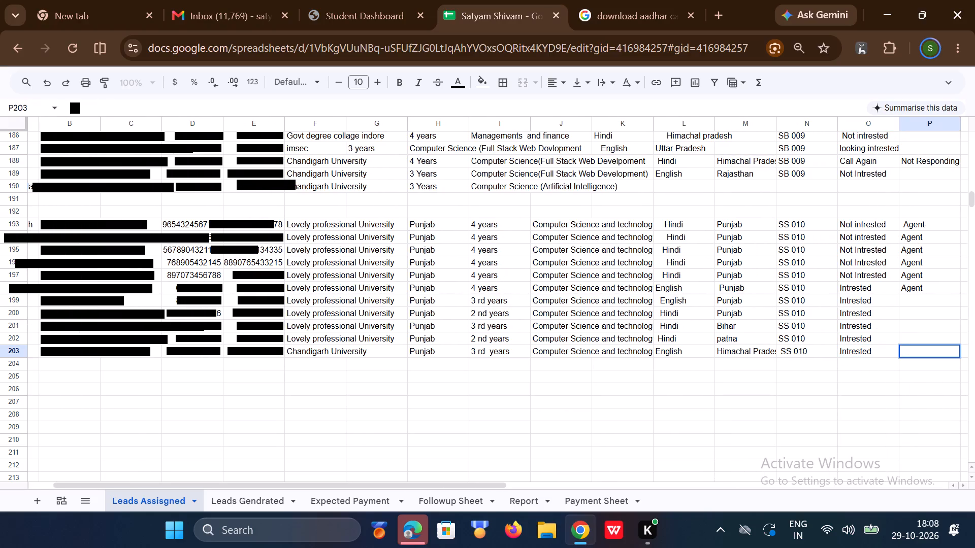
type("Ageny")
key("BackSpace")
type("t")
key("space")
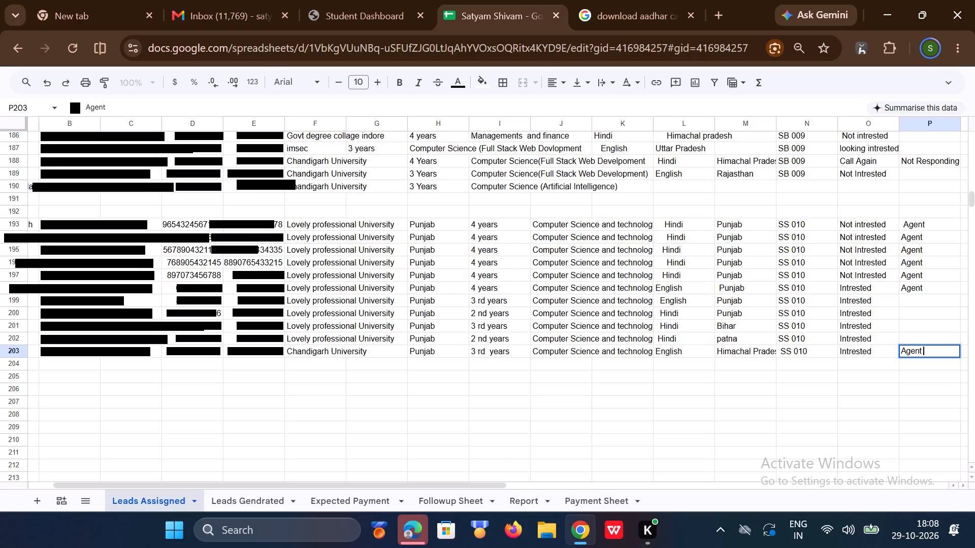
left_click(584, 410)
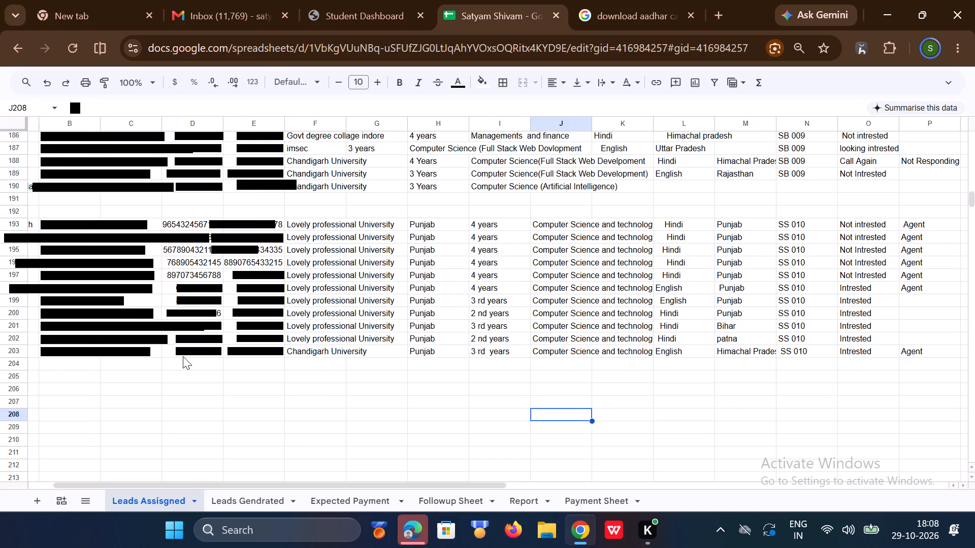
Start a new lead row by entering the name "Khidmat" in cell A204.
scroll(183, 356, "right", 3)
double_click(48, 365)
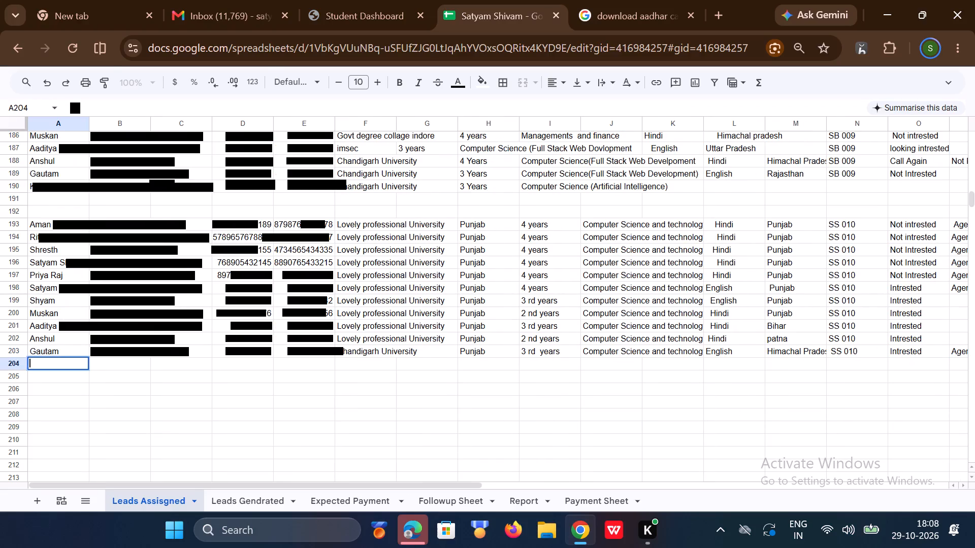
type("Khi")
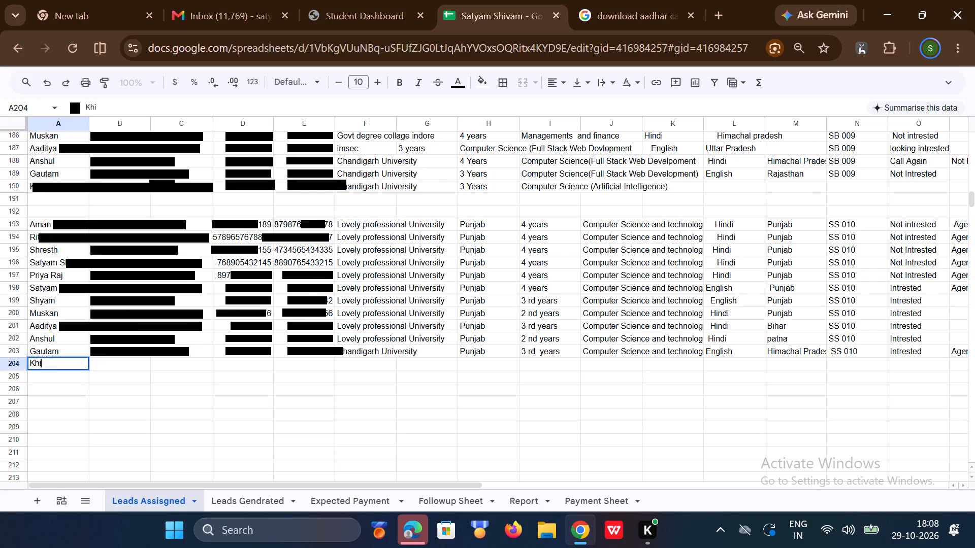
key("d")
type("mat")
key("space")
Complete the student's name in cell A204 by adding the surname, matching the spelling in cell A190.
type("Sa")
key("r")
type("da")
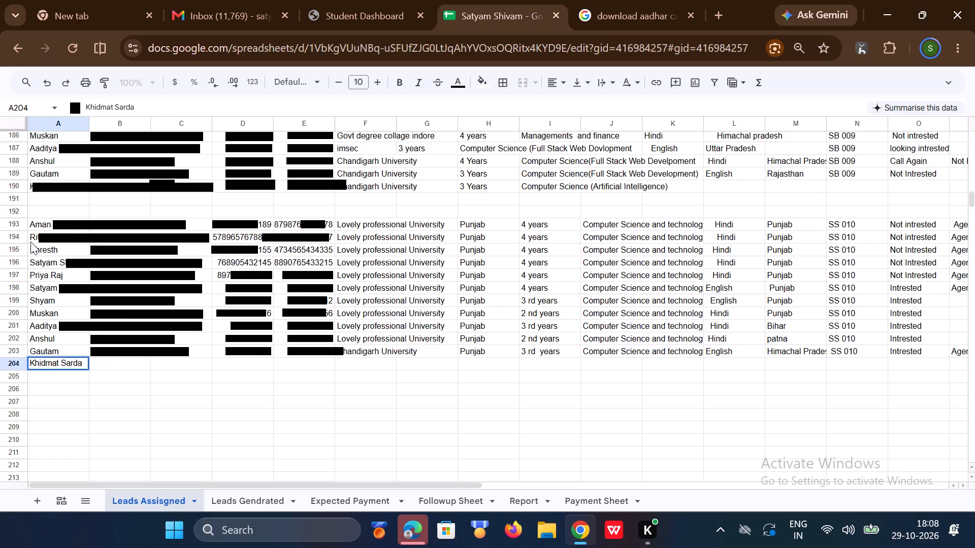
double_click(73, 189)
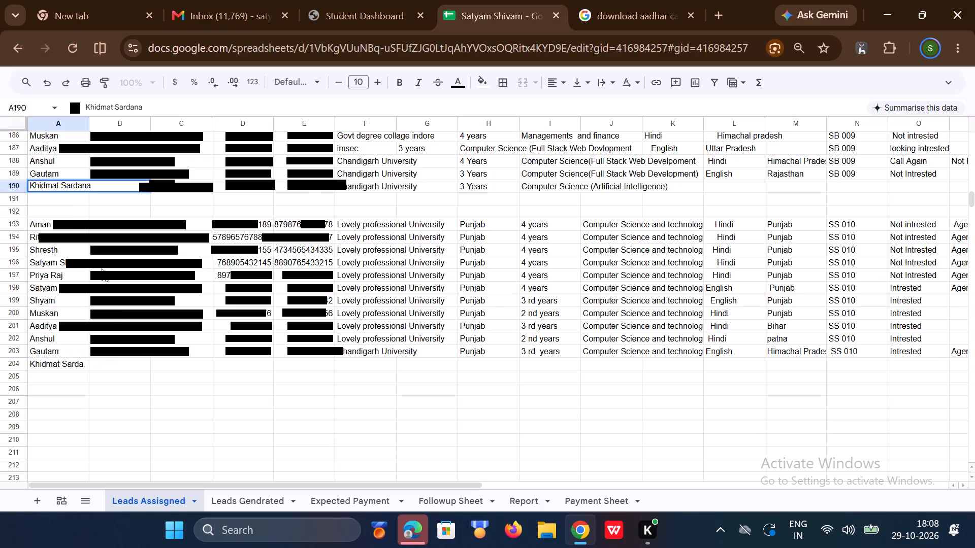
left_click(85, 365)
left_click(85, 365)
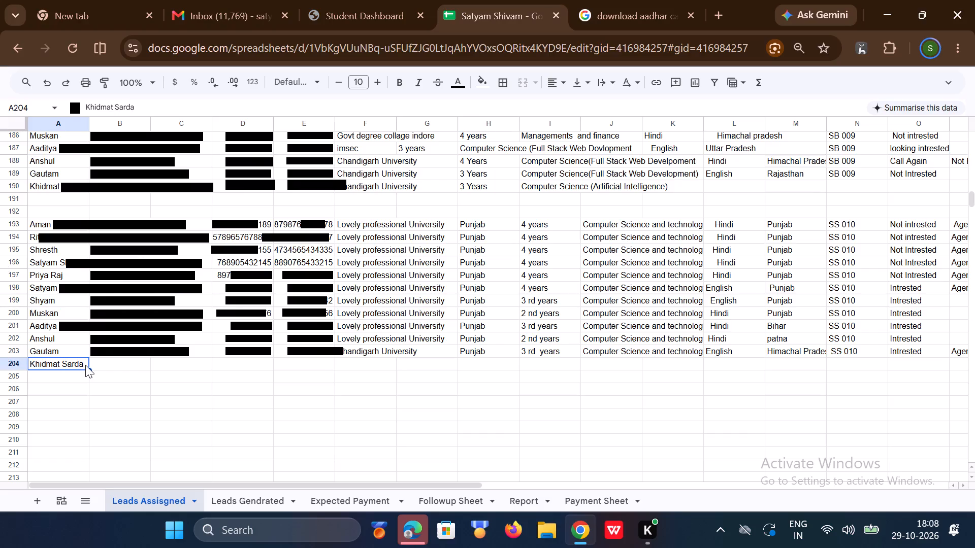
double_click(85, 365)
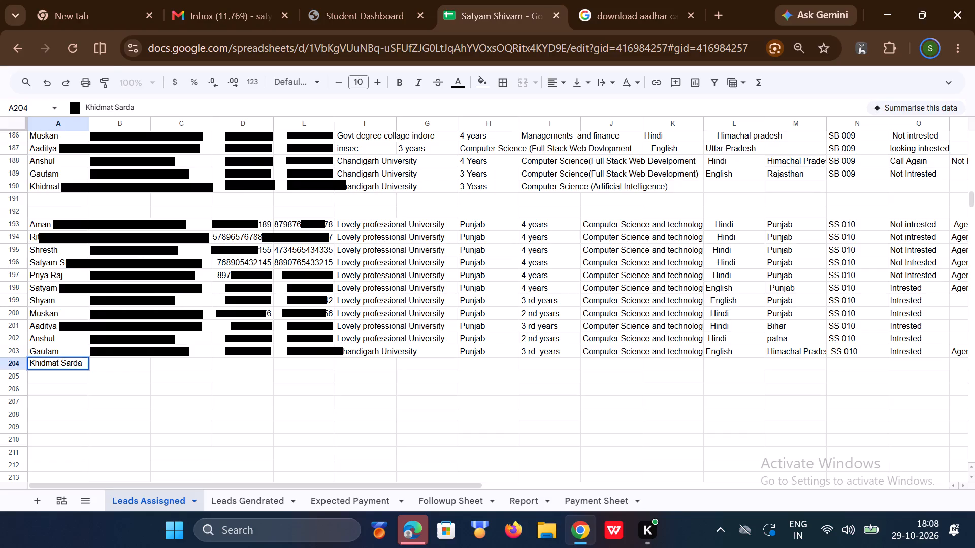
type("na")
left_click(136, 413)
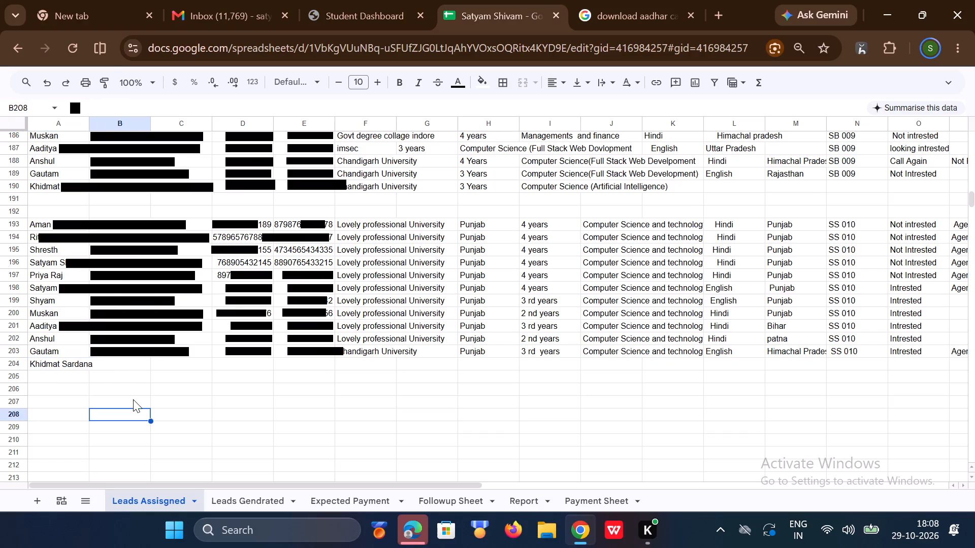
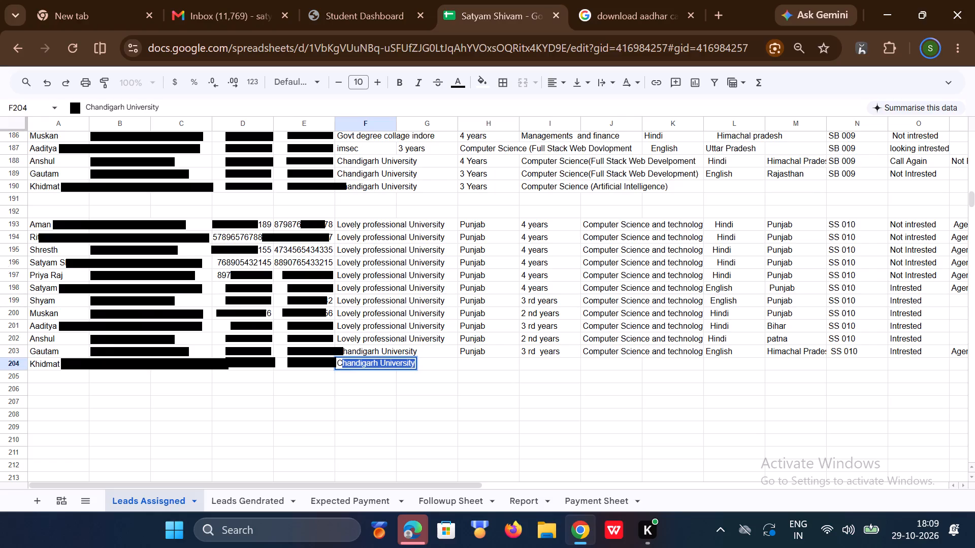
Complete the university name "Chandigarh University" in cell F204 of Khidmat's row.
key("h")
type("an")
type("di")
key("g")
type("arh")
key("space")
key("shift+u")
type("ni")
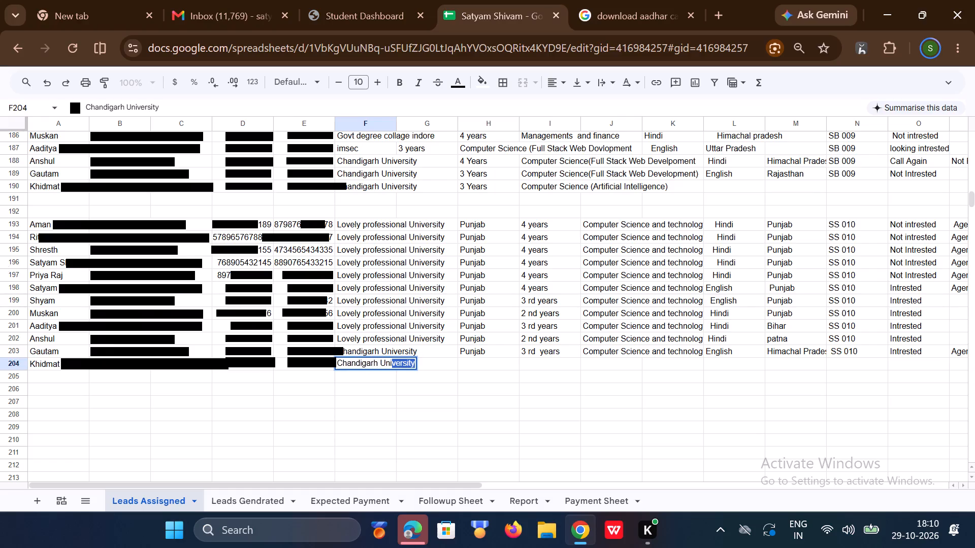
key("v")
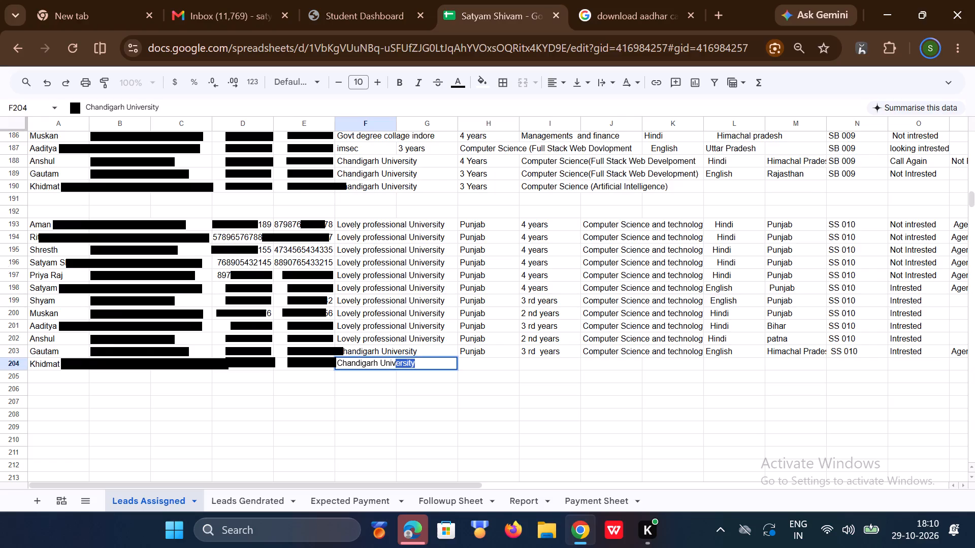
type("er")
type("sity")
Enter the state "Punjab" in cell H204, beside the university name in Khidmat's row.
double_click(492, 364)
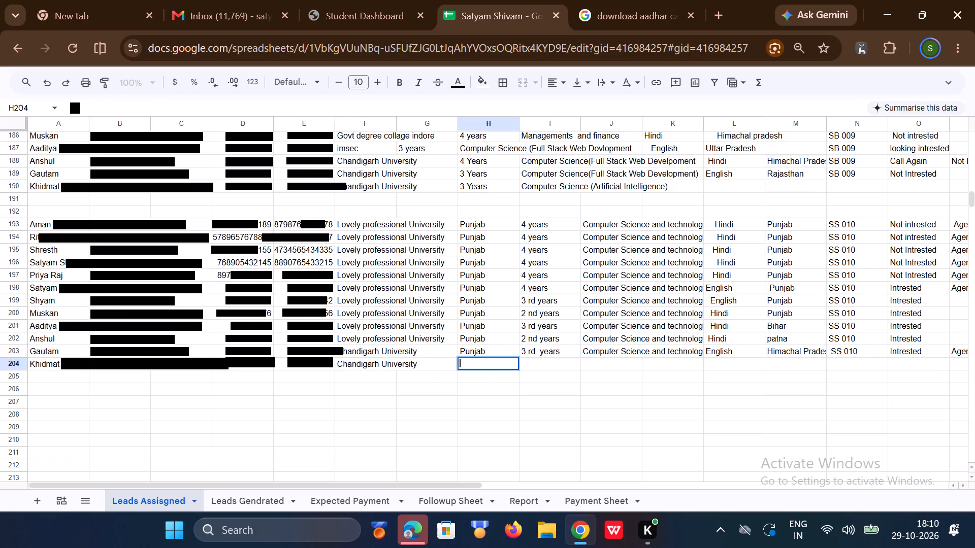
key("shift+p")
type("unjab")
Enter the study year "3 rd years" in cell I204 of Khidmat's row.
double_click(547, 369)
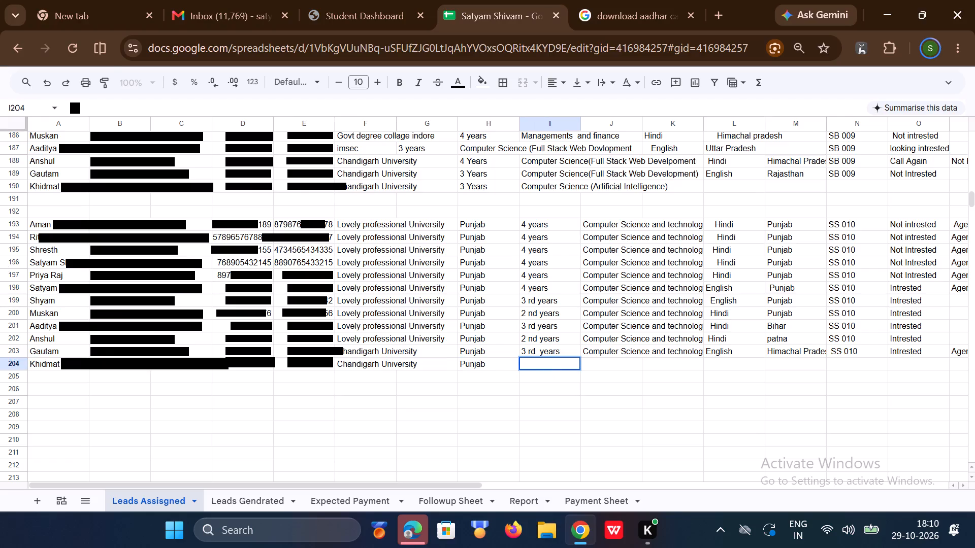
key("shift+numbersign")
key("BackSpace")
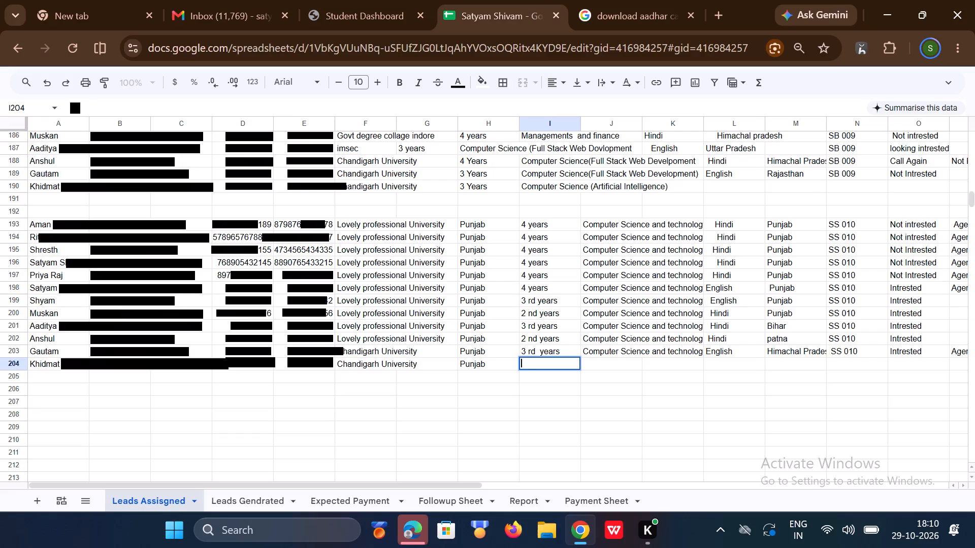
type("3")
key("space")
type("rd")
key("space")
type("years")
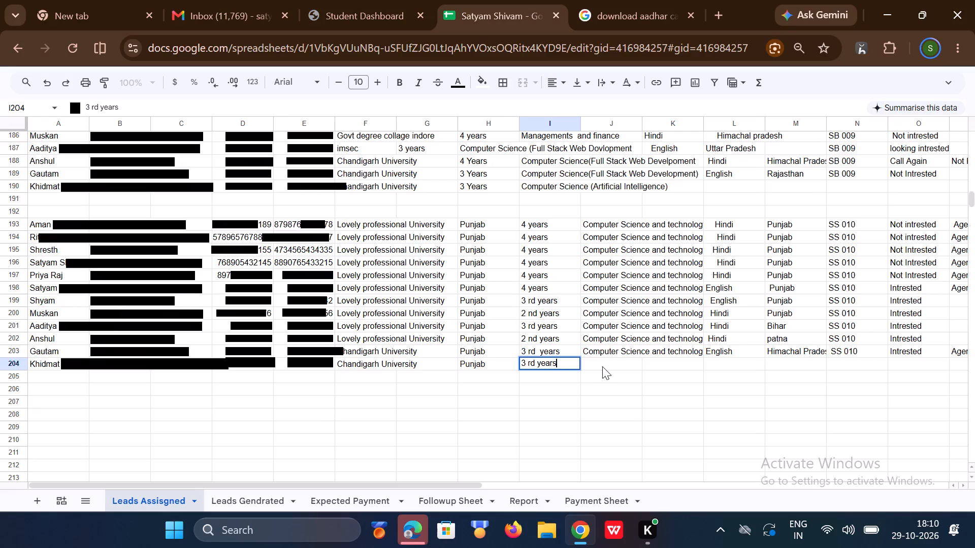
Enter the course "Computer Science and technology" in cell J204 of Khidmat's row.
double_click(603, 366)
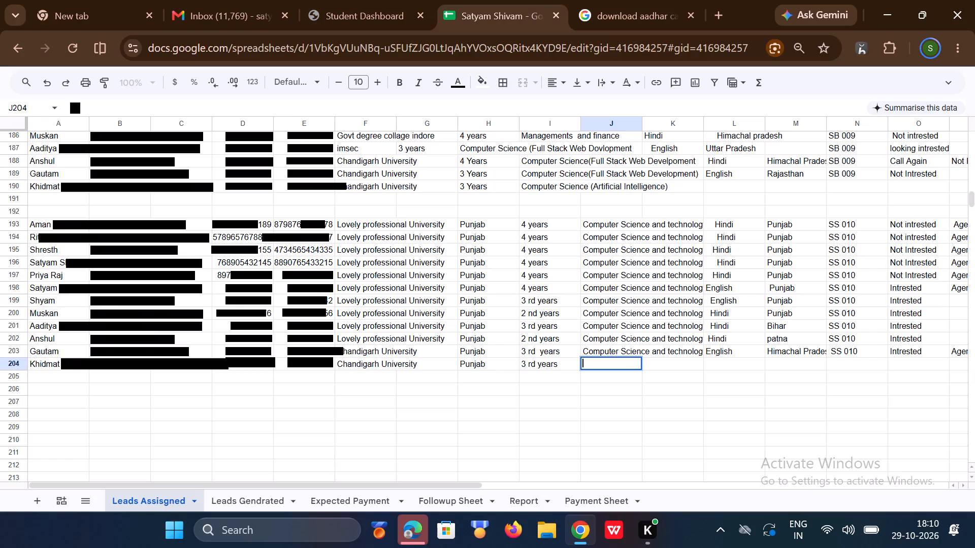
key("shift+c")
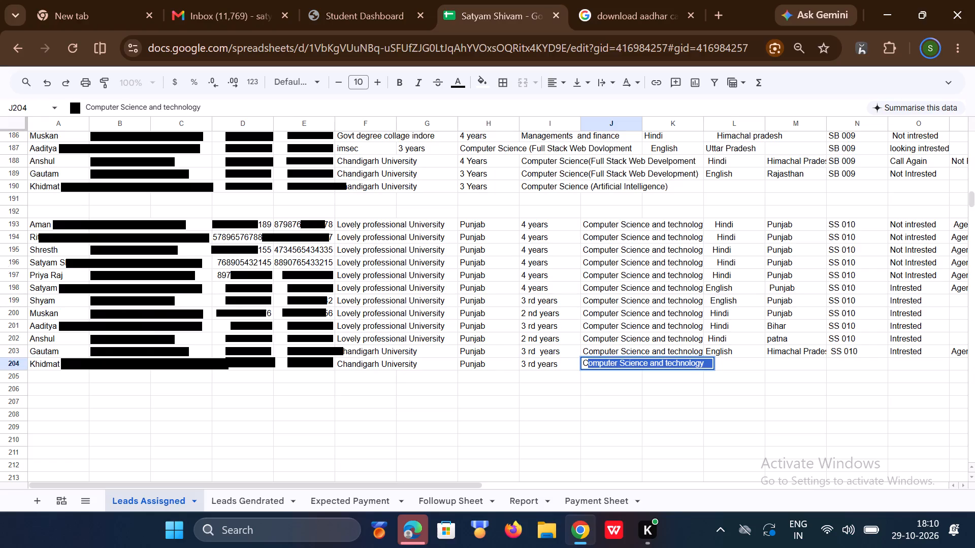
key("o")
type("mp")
key("u")
type("ter")
key("space")
key("shift+s")
type("ci")
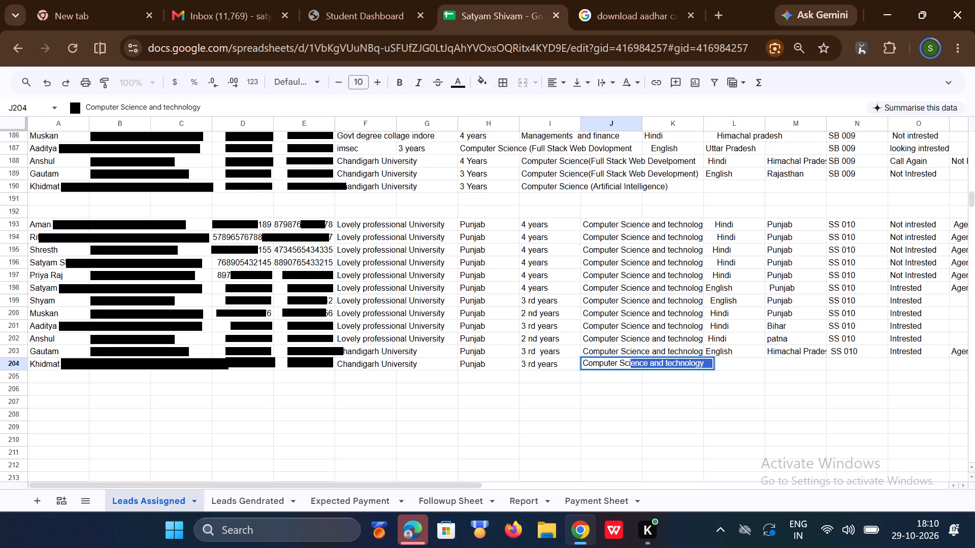
type("ence")
key("space")
type("and")
key("space")
type("tech")
type("nolo")
type("gy")
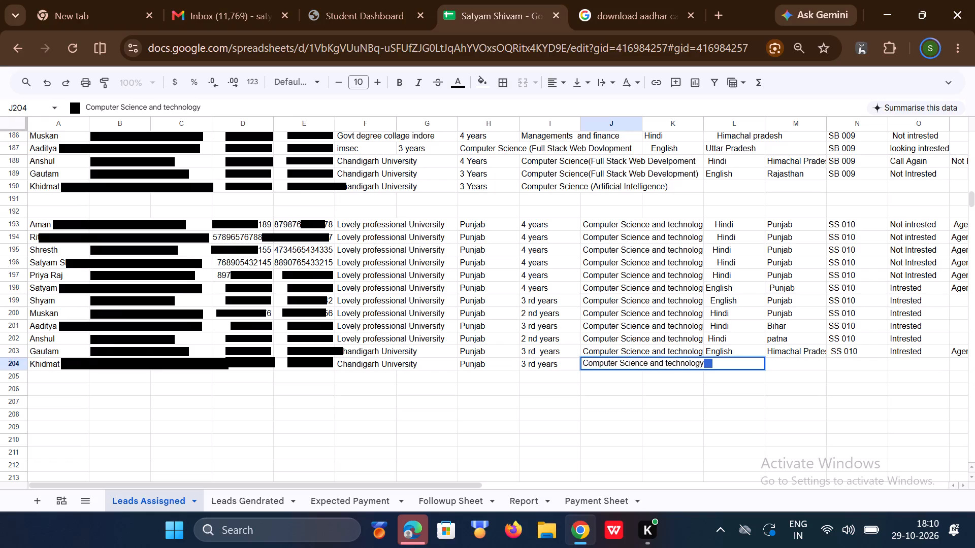
left_click(605, 401)
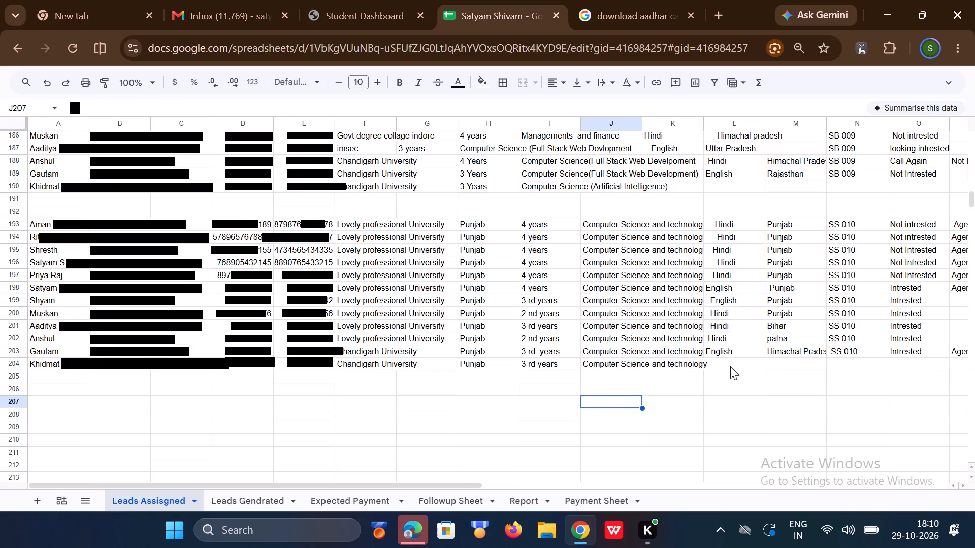
Check the earlier lead rows for reference and enter the language "English" in cell L204 of Khidmat's row.
double_click(730, 366)
key("space")
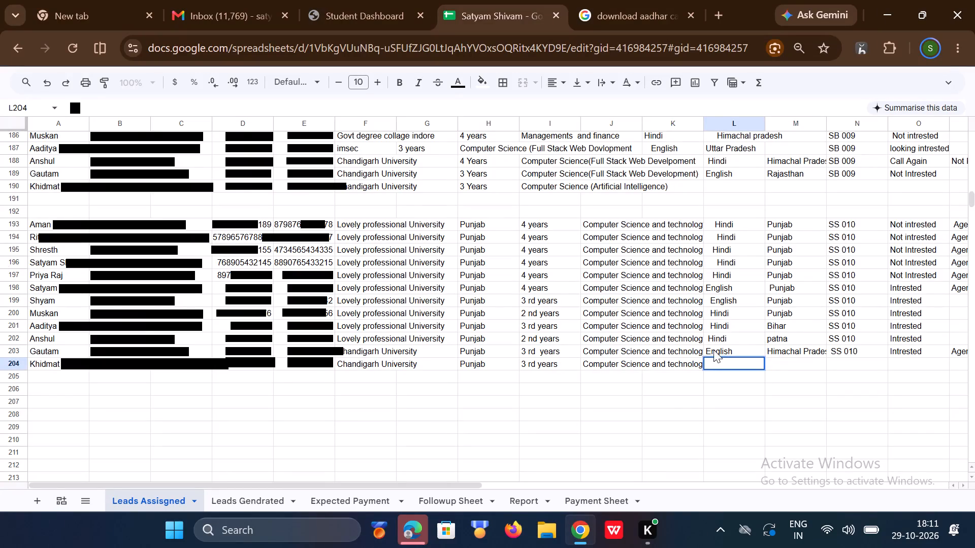
left_click(719, 361)
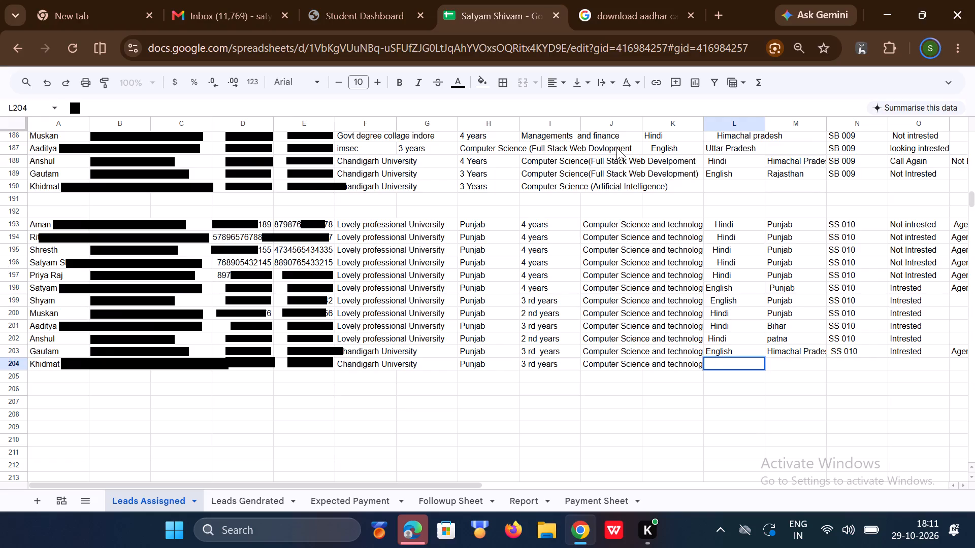
scroll(616, 148, "up", 4)
scroll(623, 162, "right", 1)
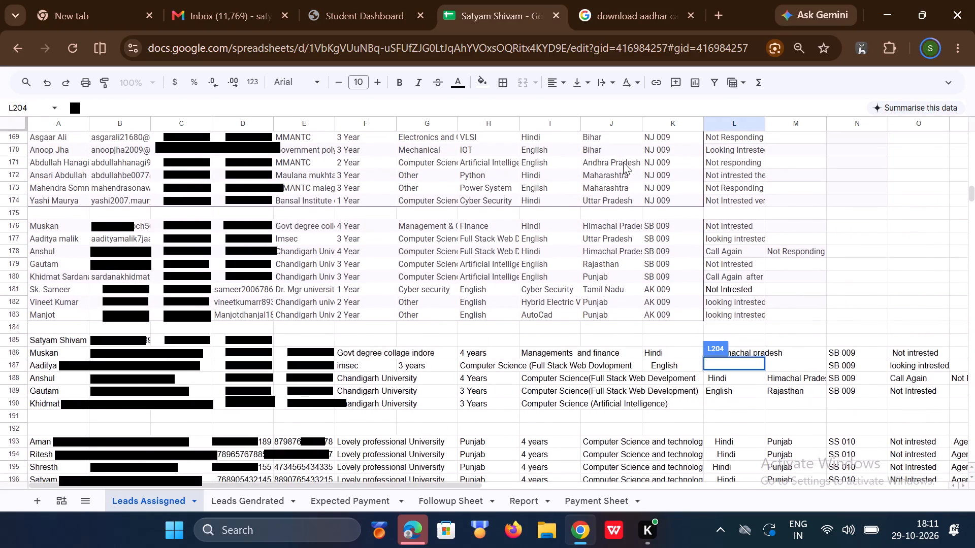
scroll(623, 162, "right", 1)
scroll(625, 198, "up", 1)
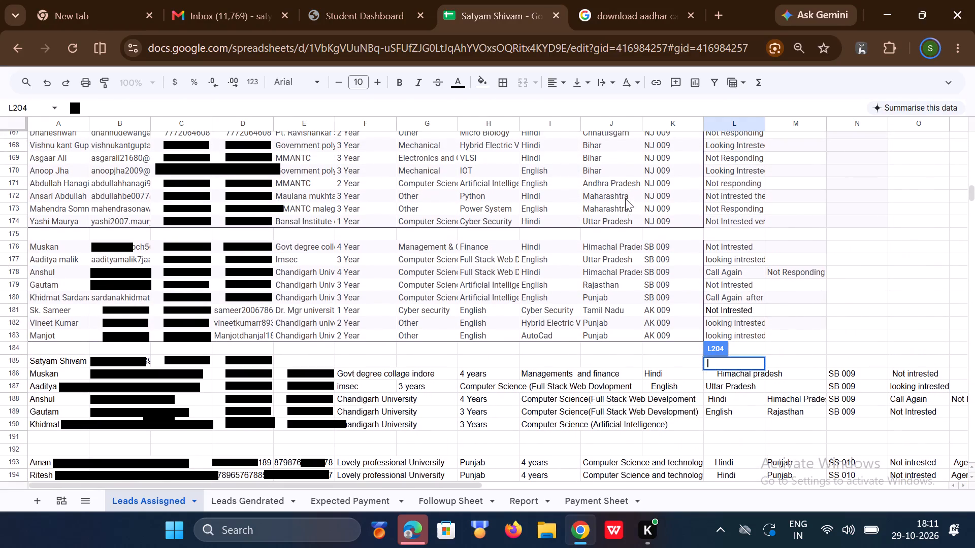
scroll(657, 337, "down", 2)
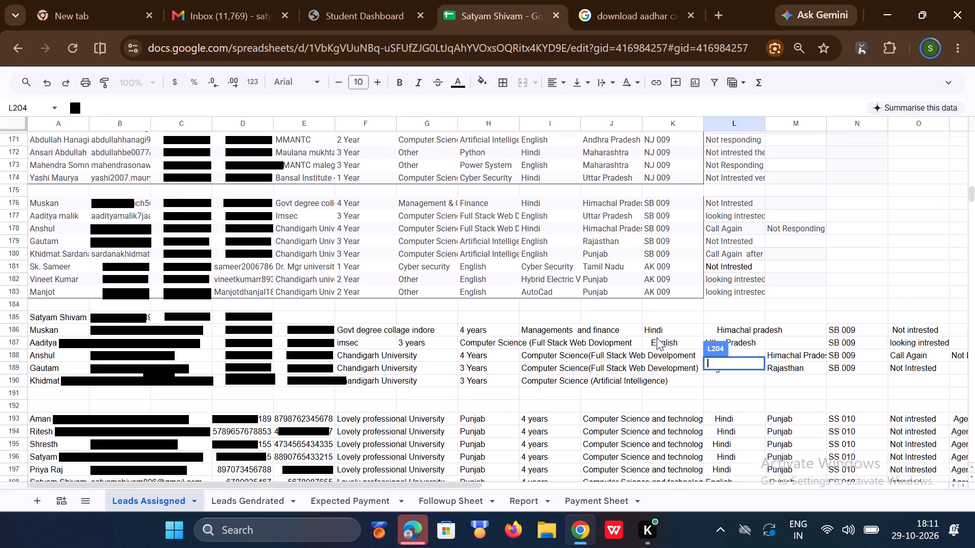
scroll(657, 337, "down", 2)
left_click(733, 255)
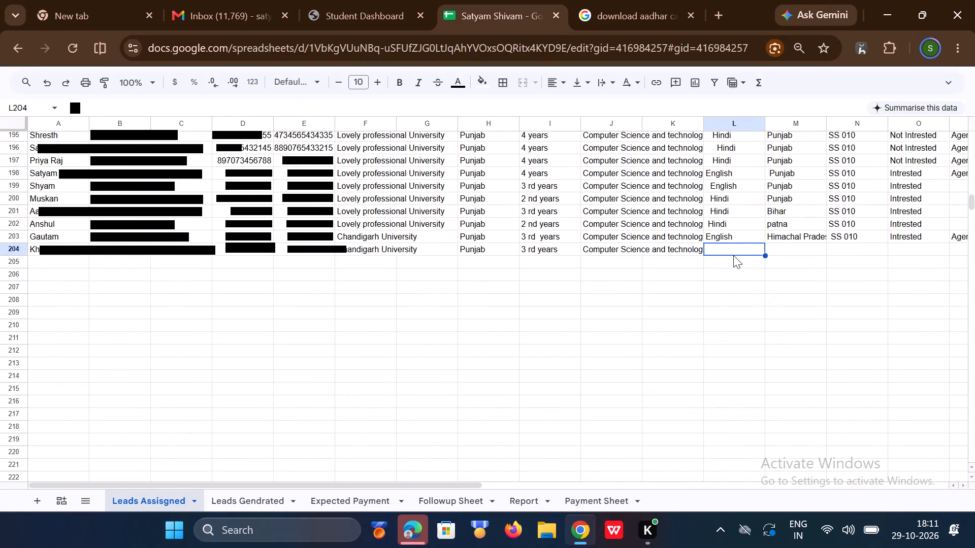
key("space")
key("shift+e")
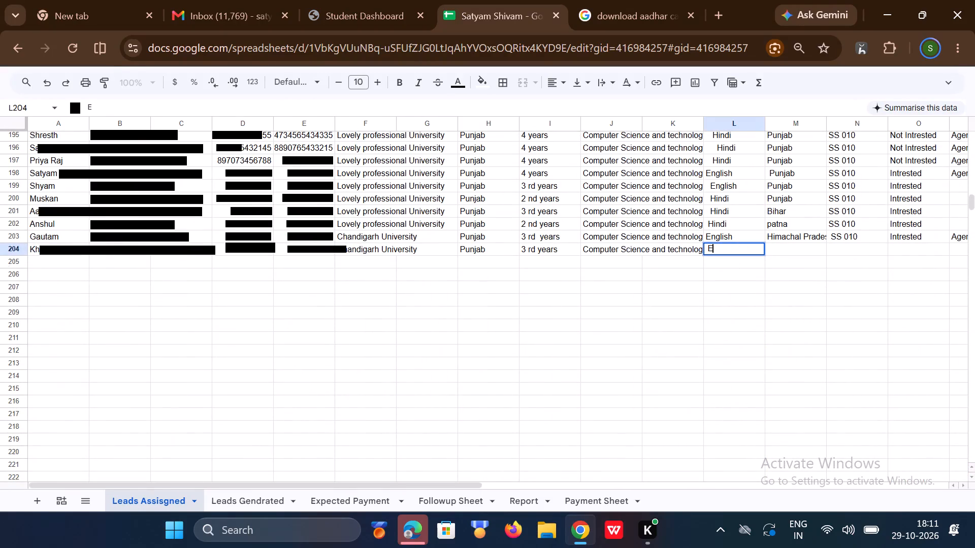
type("nglish")
key("space")
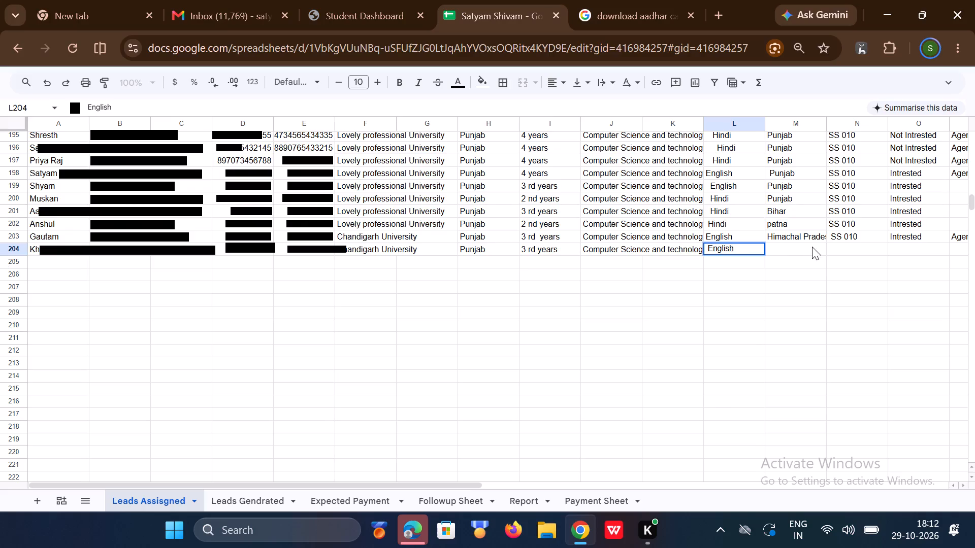
Enter the location "Bangalore" in cell M204, beside the language in Khidmat's row.
double_click(782, 243)
left_click(782, 246)
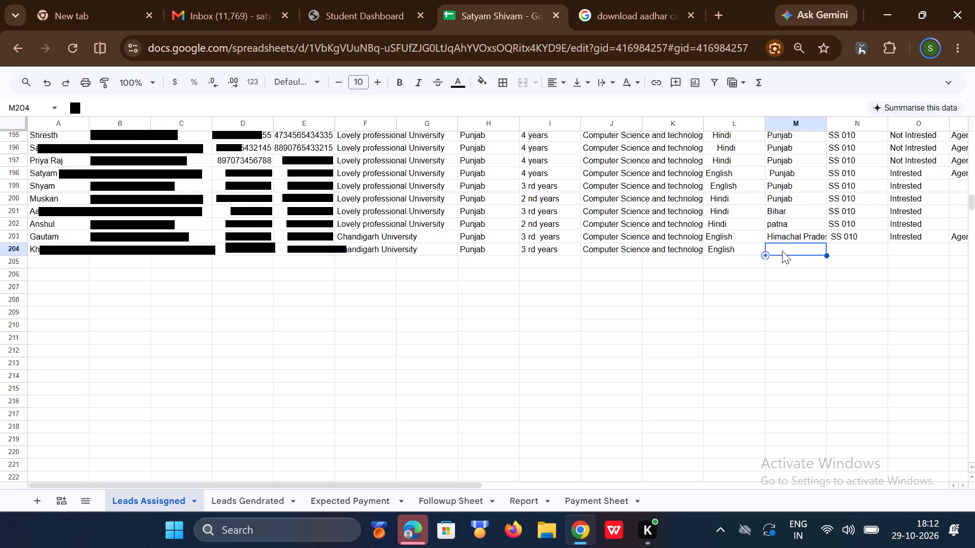
left_click(782, 251)
type("Bangalore")
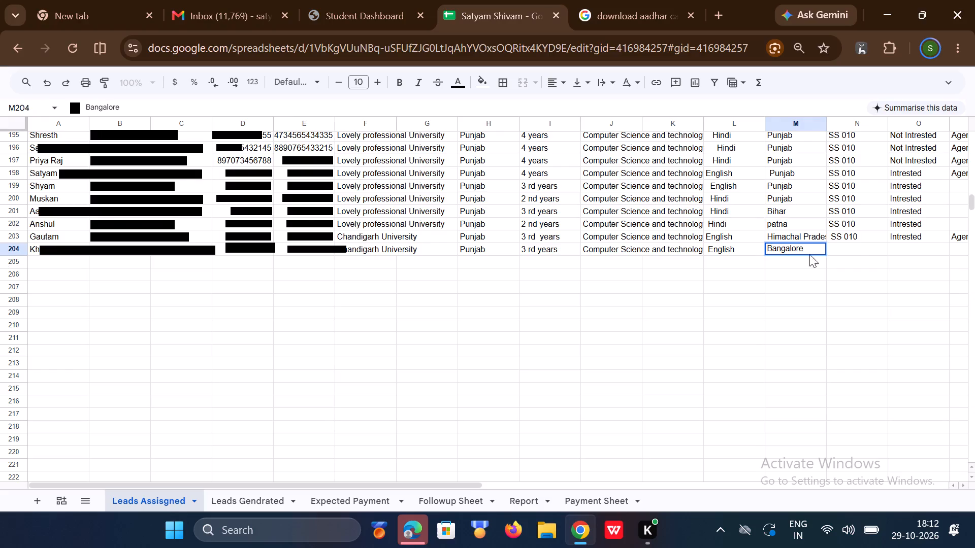
Enter the code "SS 010" in cell N204 of Khidmat's row, as in the rows above.
left_click(849, 250)
double_click(849, 250)
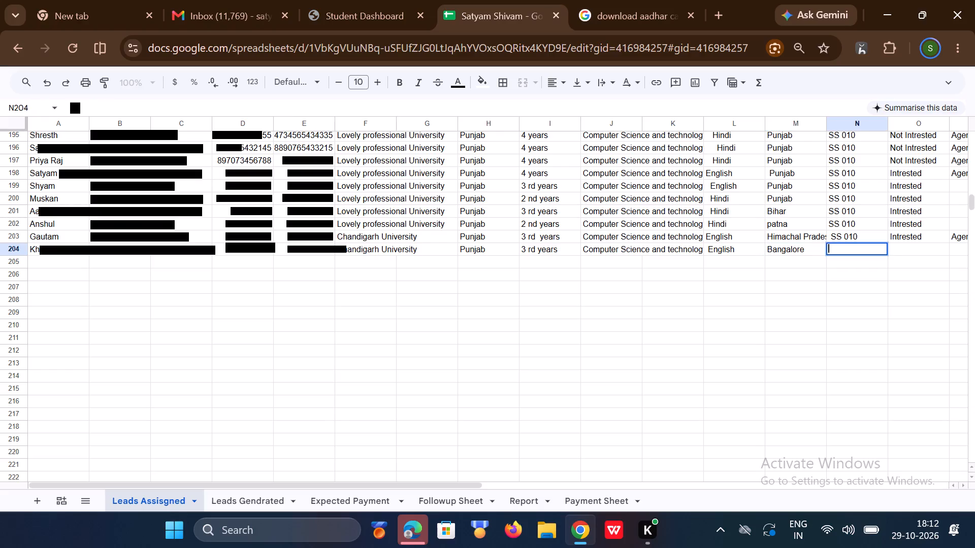
type("SS")
key("space")
type("010")
Enter the status "Intrested" in cell O204 of Khidmat's row.
double_click(904, 246)
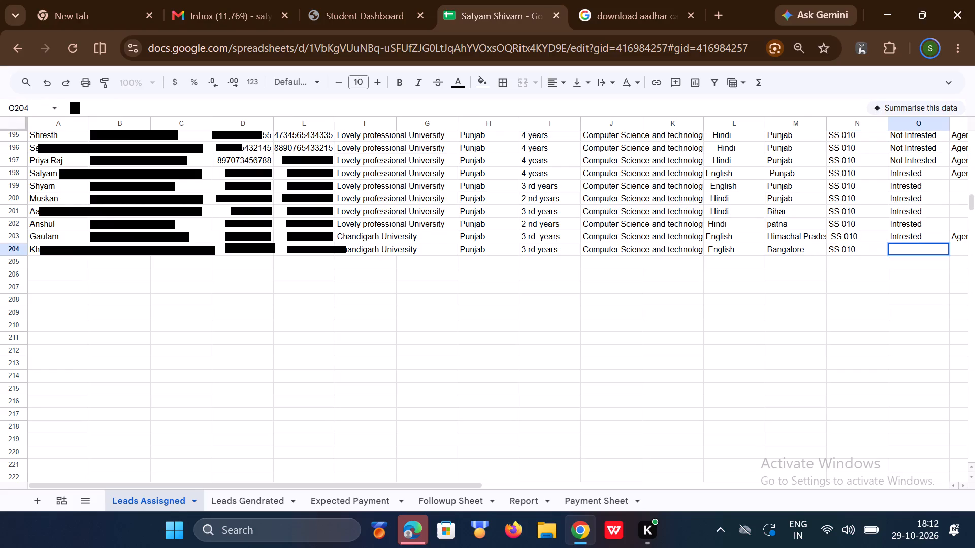
key("shift+i")
type("ntrested")
scroll(907, 310, "left", 1)
left_click(900, 298)
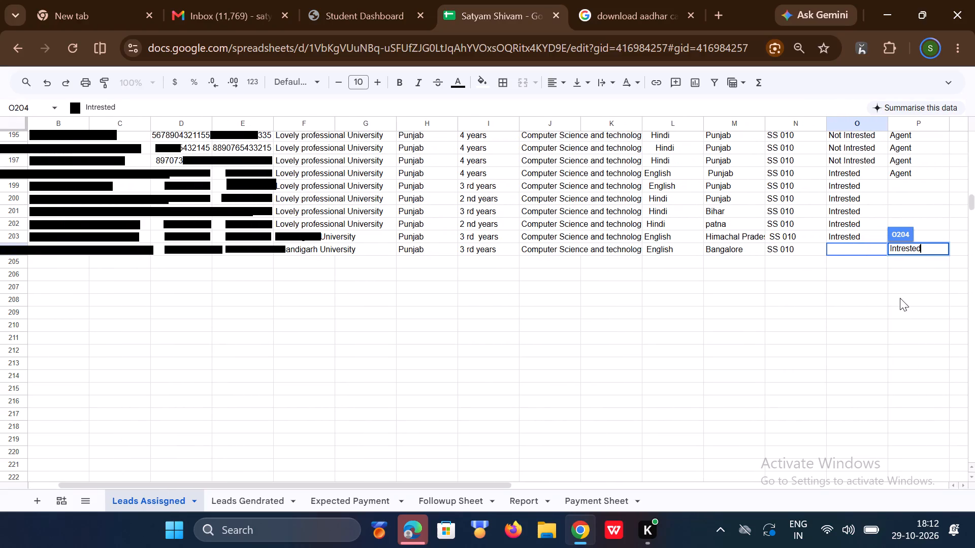
Enter "Agent" in cell P204 of Khidmat's row, beside the interest status.
left_click(901, 247)
left_click(901, 256)
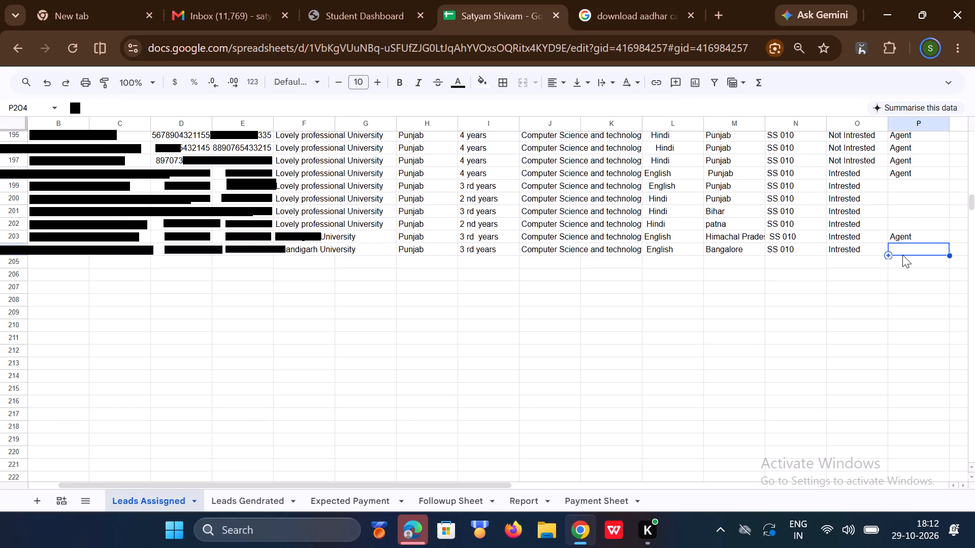
double_click(902, 255)
key("shift+a")
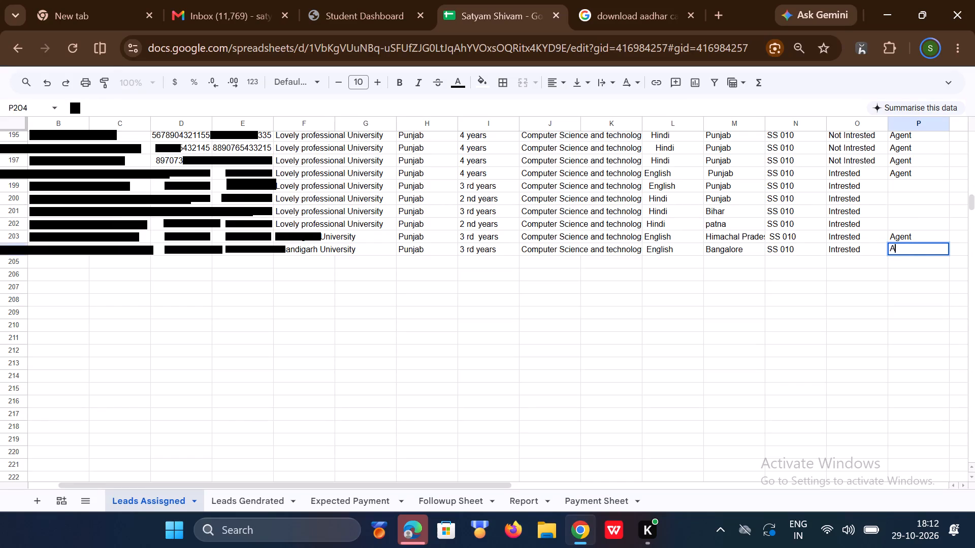
type("gent")
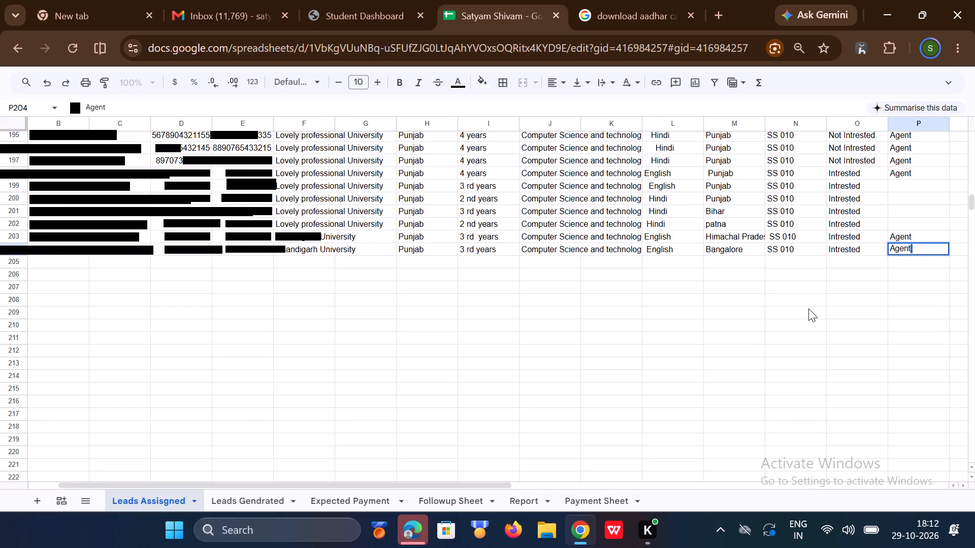
left_click(808, 309)
Start a new lead record in row 205 by entering the first name "asihs" in cell A205.
scroll(593, 319, "right", 5)
double_click(50, 267)
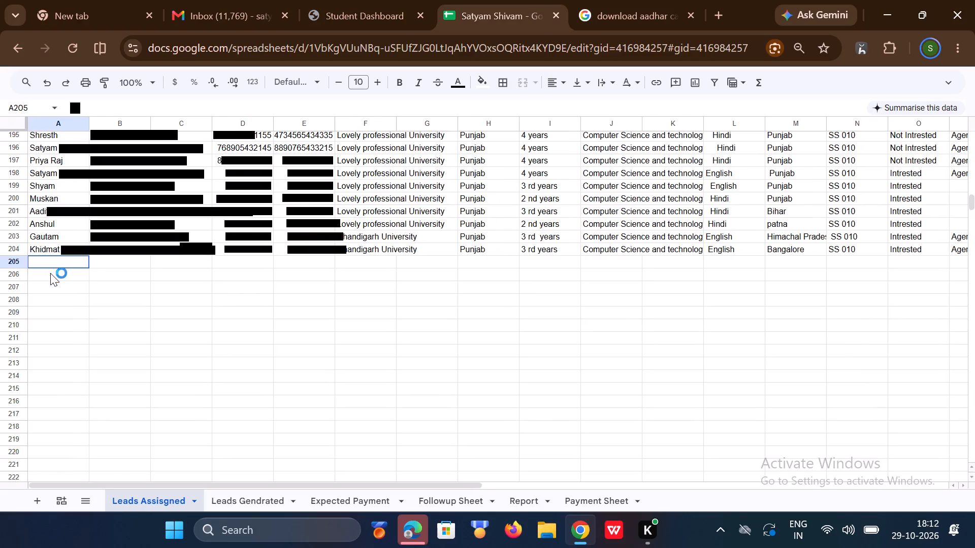
left_click(50, 265)
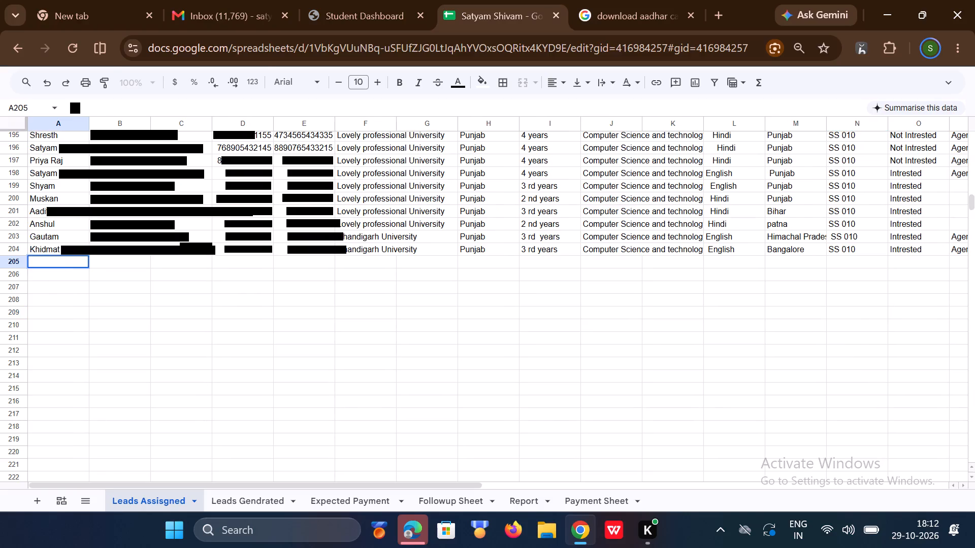
type("as")
key("i")
type("hs")
key("space")
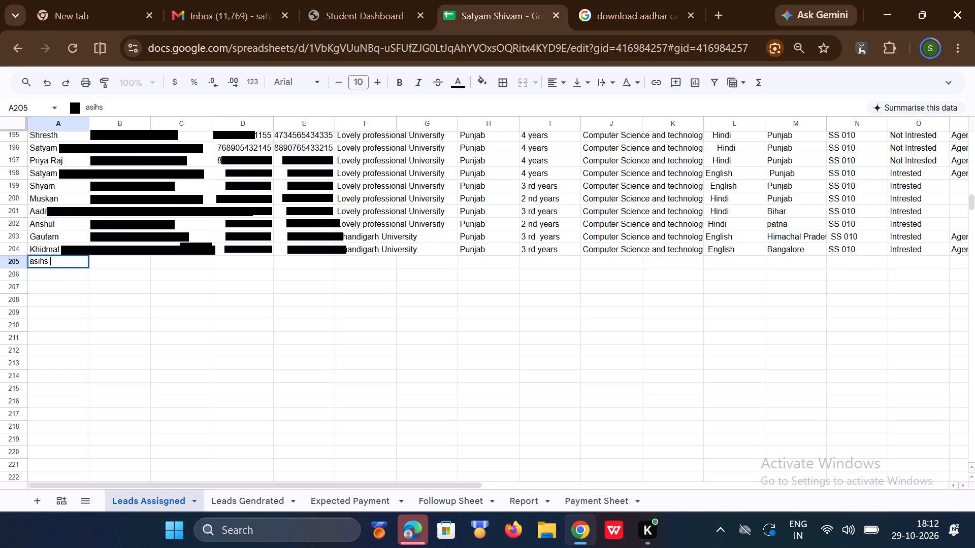
left_click(100, 263)
left_click(100, 263)
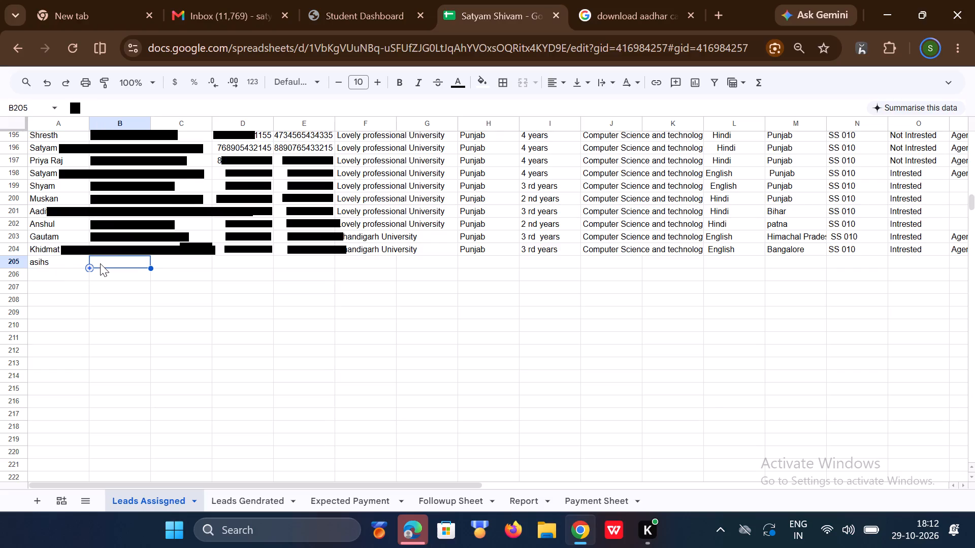
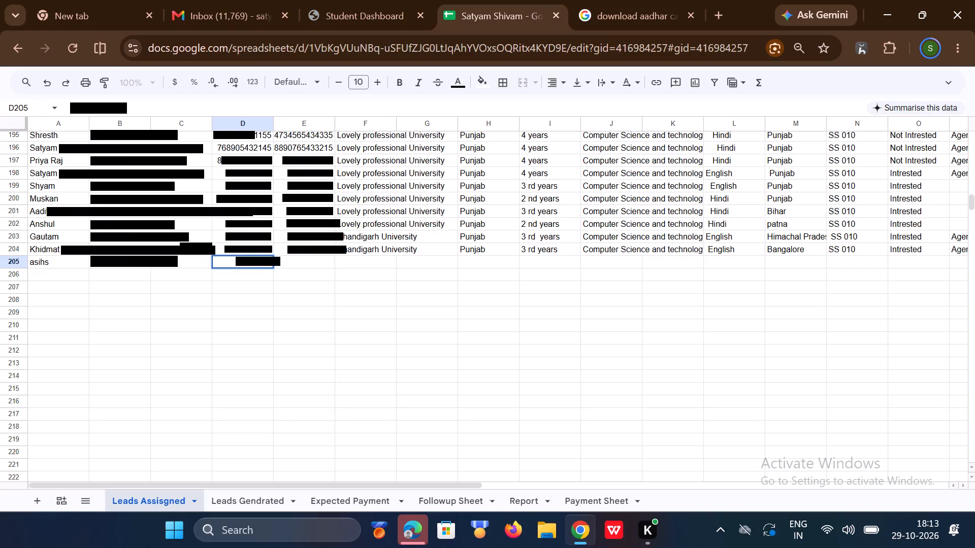
Enter the remaining digits of the new lead's number in cell D205 of the asihs row, removing the extra last digit.
type("67")
key("8")
key("BackSpace")
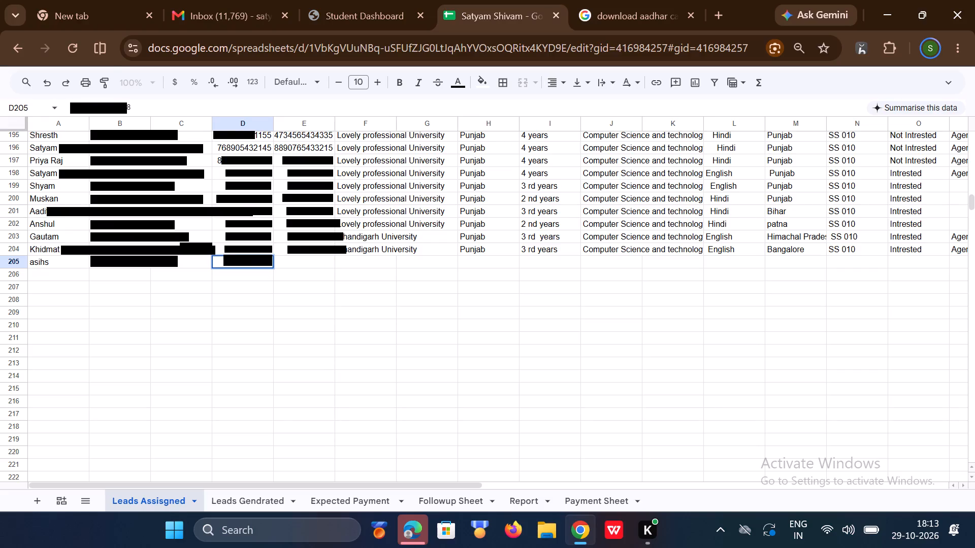
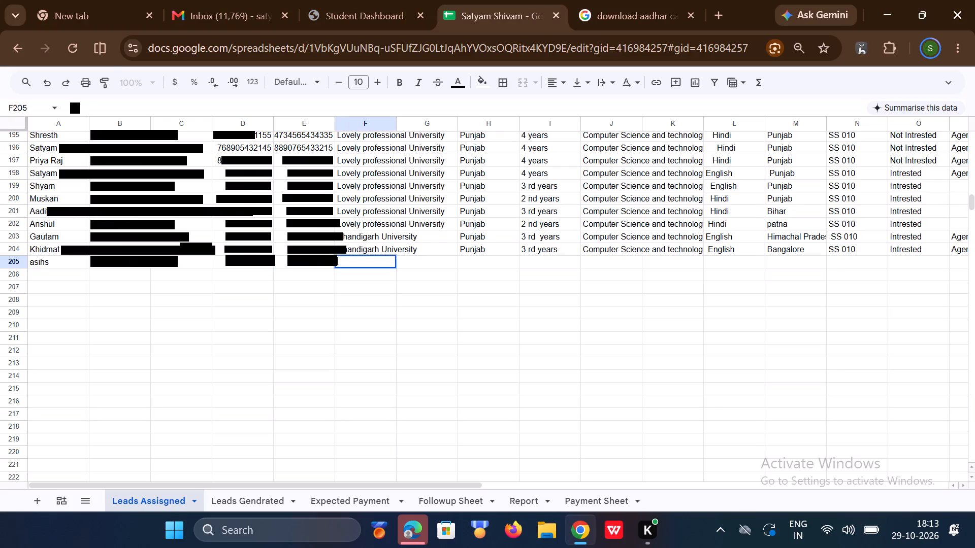
Enter Chandigarh University as the university in cell F205 of the asihs row.
key("shift+c")
type("han")
key("d")
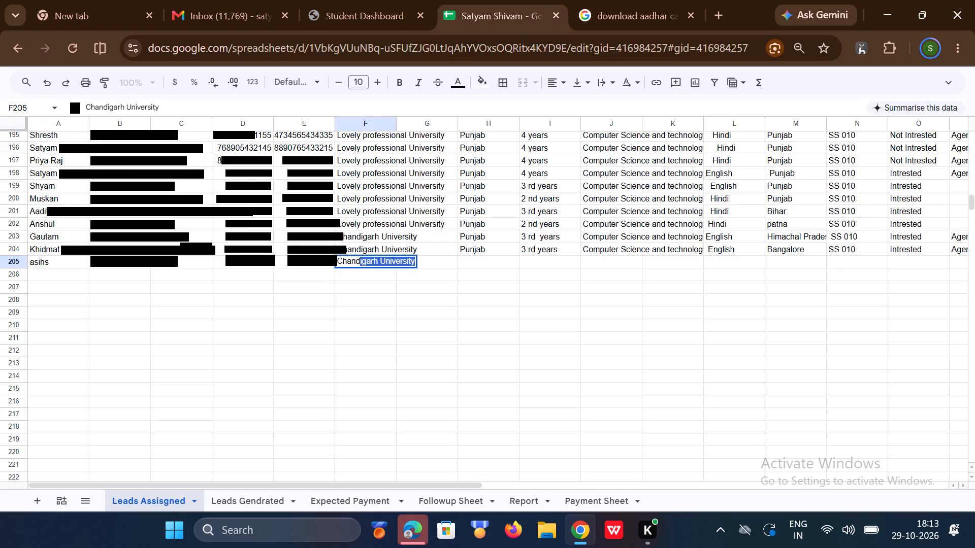
type("ig")
type("ar")
type("h")
key("space")
key("shift+u")
type("niver")
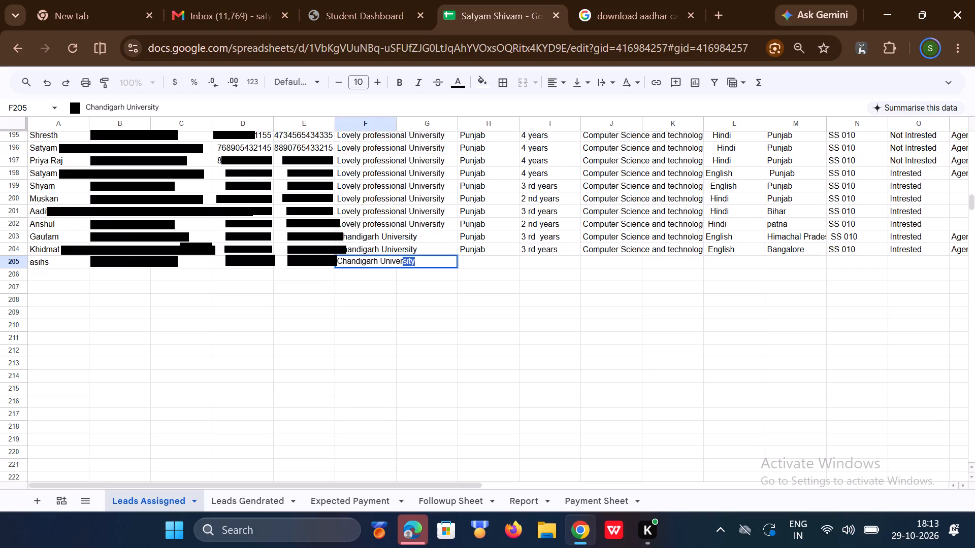
type("sity")
Enter Punjab as the university's state in cell H205 of the same row.
left_click(472, 263)
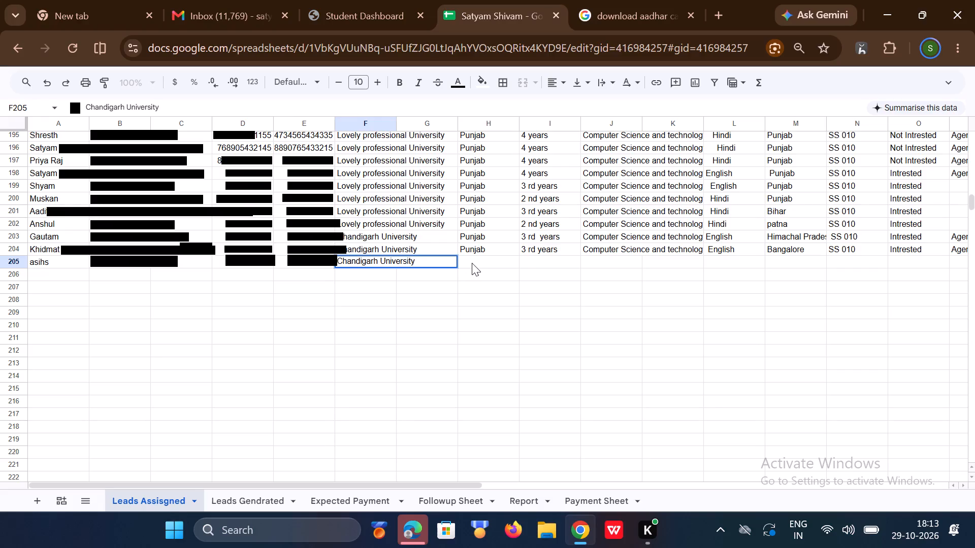
left_click(472, 263)
left_click(472, 263)
key("shift+p")
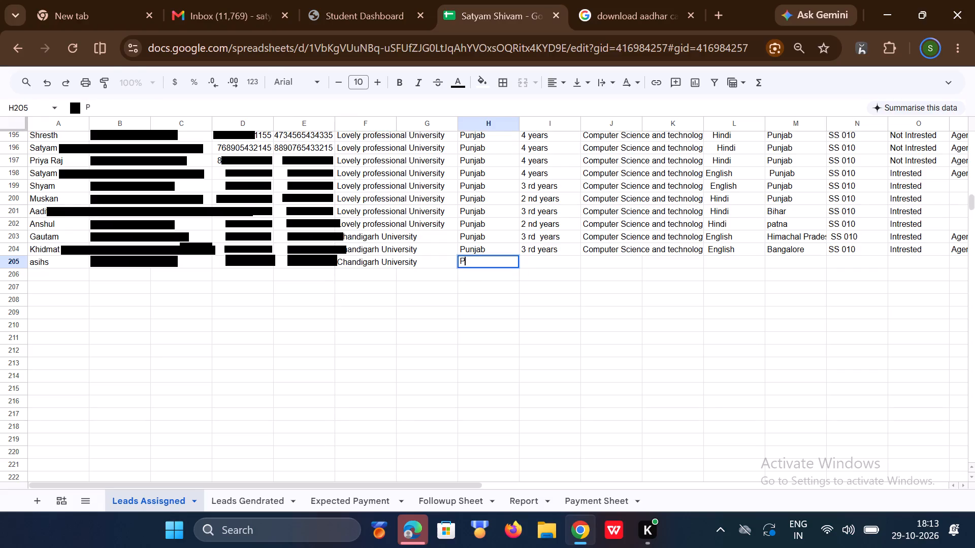
type("unjab")
Enter "4 th year" as the year of study in cell I205 of the asihs row.
double_click(542, 257)
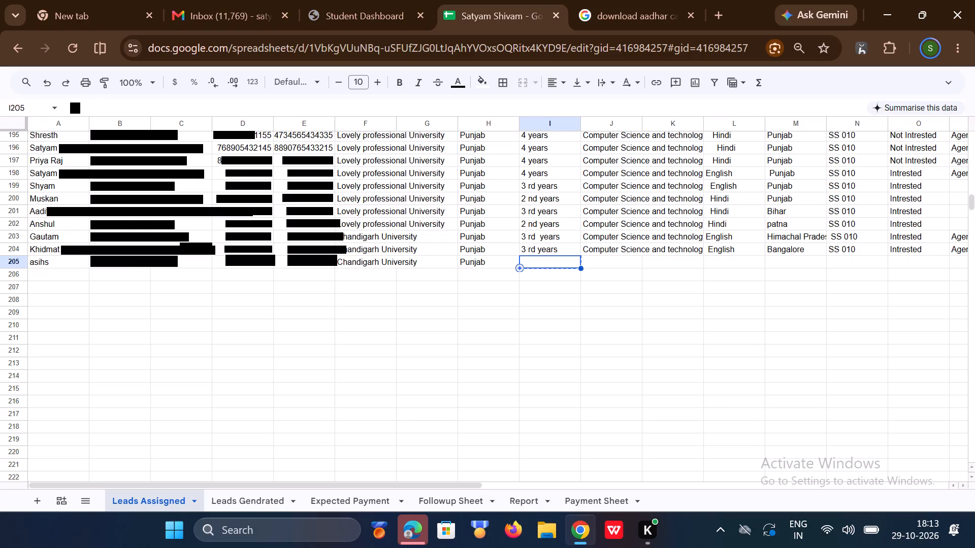
double_click(542, 260)
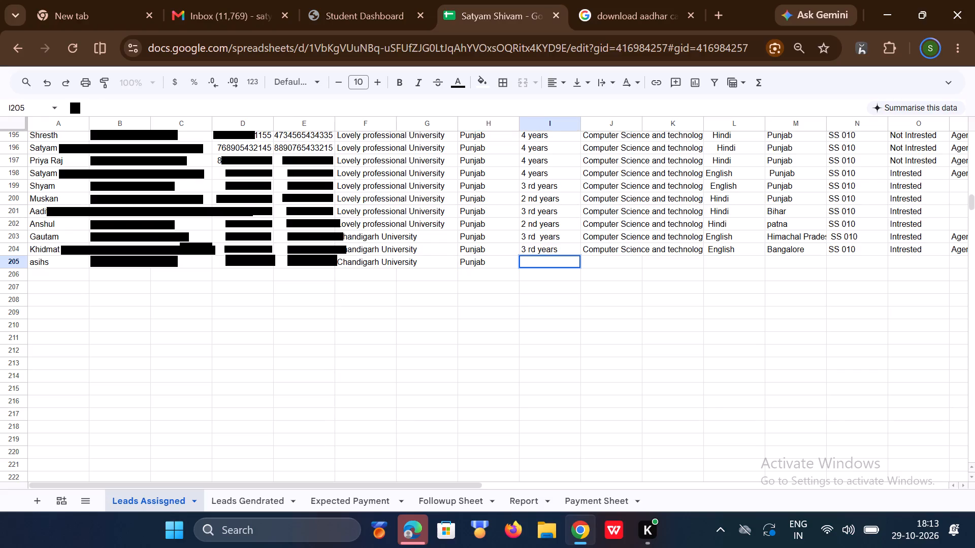
key("shift+dollar")
key("BackSpace")
type("4 th")
key("space")
type("year")
key("space")
Enter "Computer Science and technology" as the course in cell J205 of the asihs row.
left_click(599, 268)
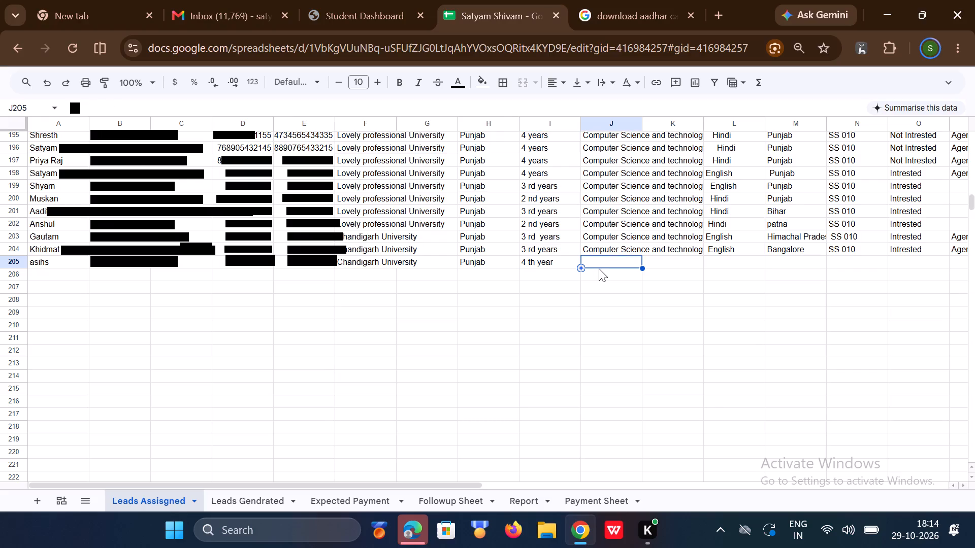
double_click(601, 265)
key("shift+c")
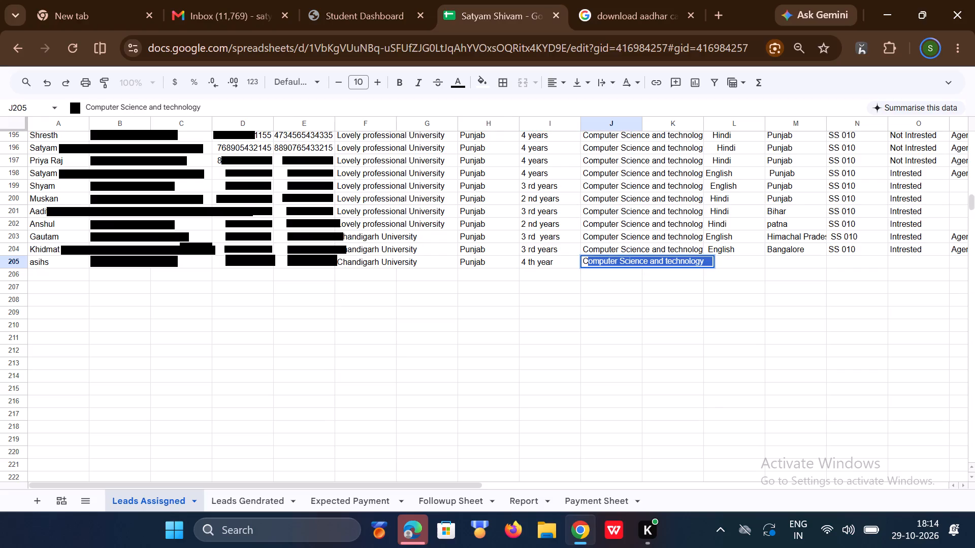
key("o")
type("mputer")
key("space")
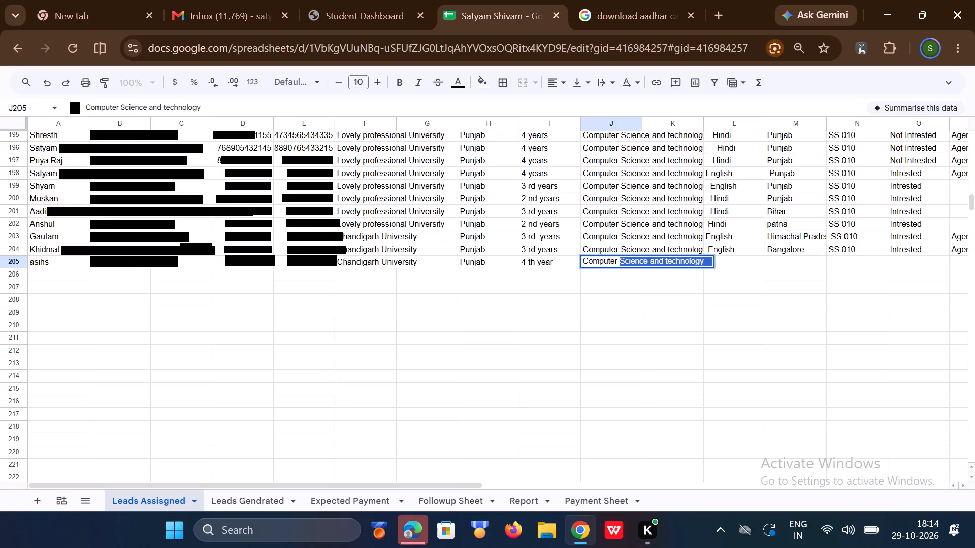
key("shift+s")
type("ci")
type("ence")
key("space")
type("and")
key("space")
type("tec")
key("h")
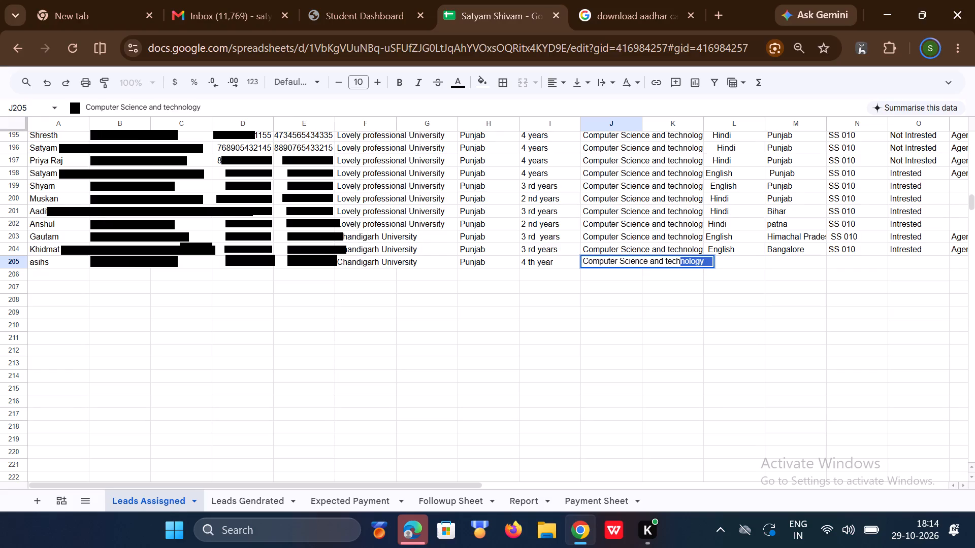
type("nology")
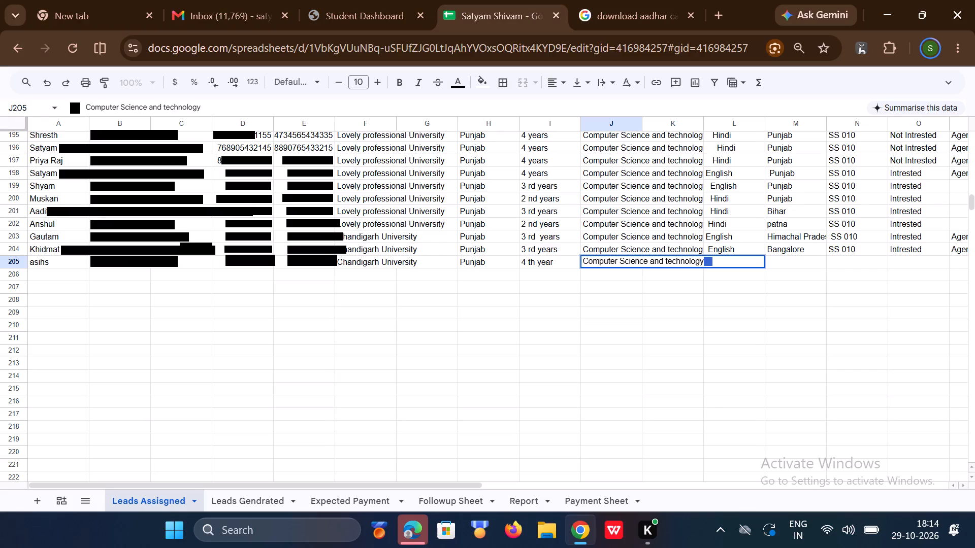
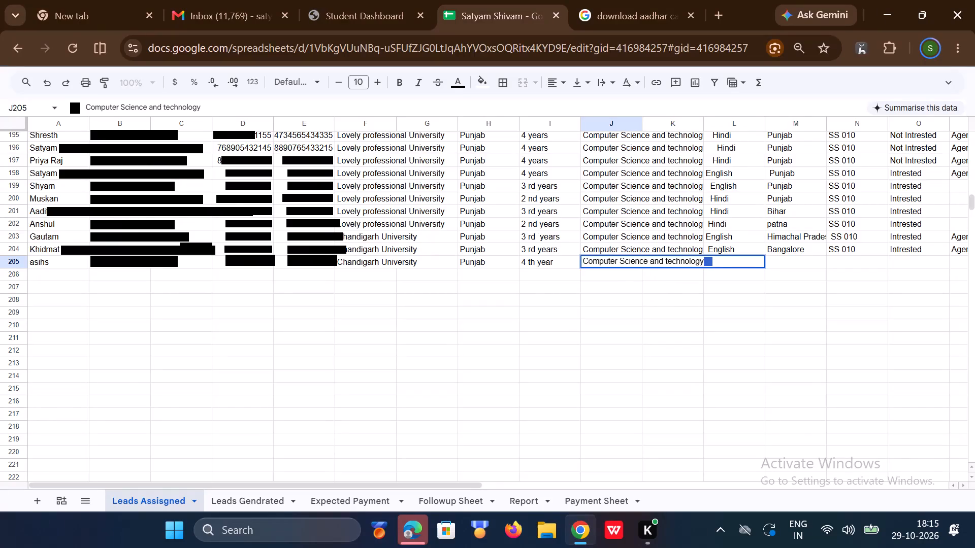
Enter English as the language in cell L205 of the asihs row.
left_click(764, 268)
left_click(743, 305)
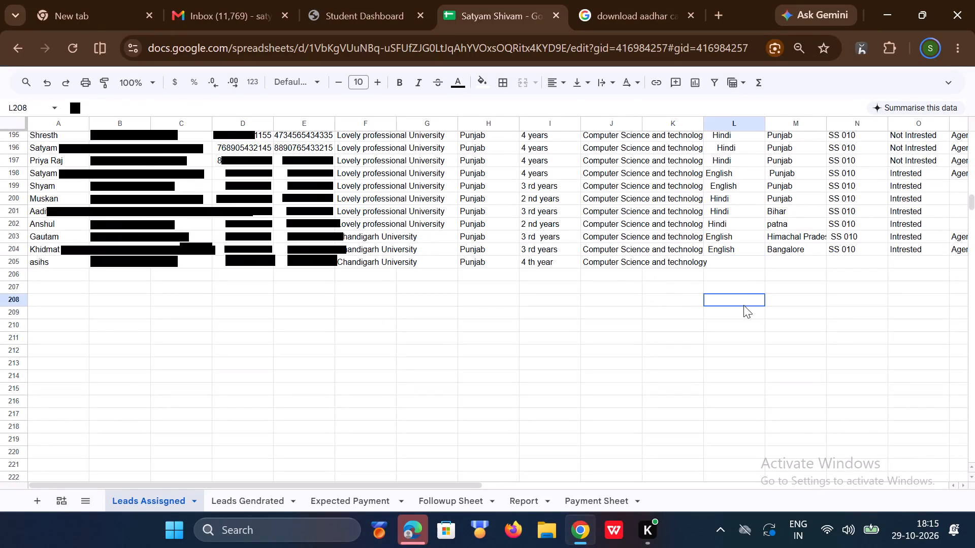
double_click(724, 263)
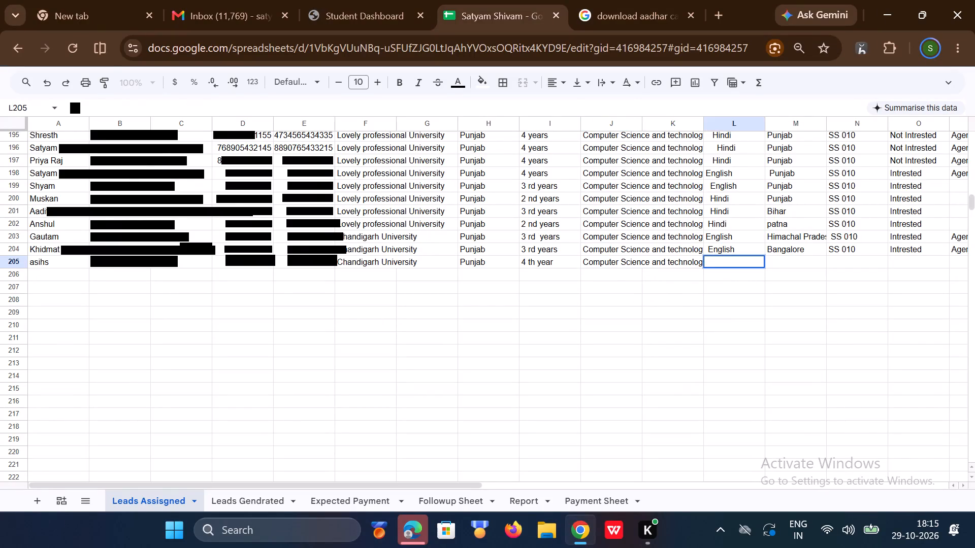
type("Englo")
key("BackSpace")
type("ish")
key("space")
Enter Bihar as the location in cell M205 of the asihs row.
double_click(786, 261)
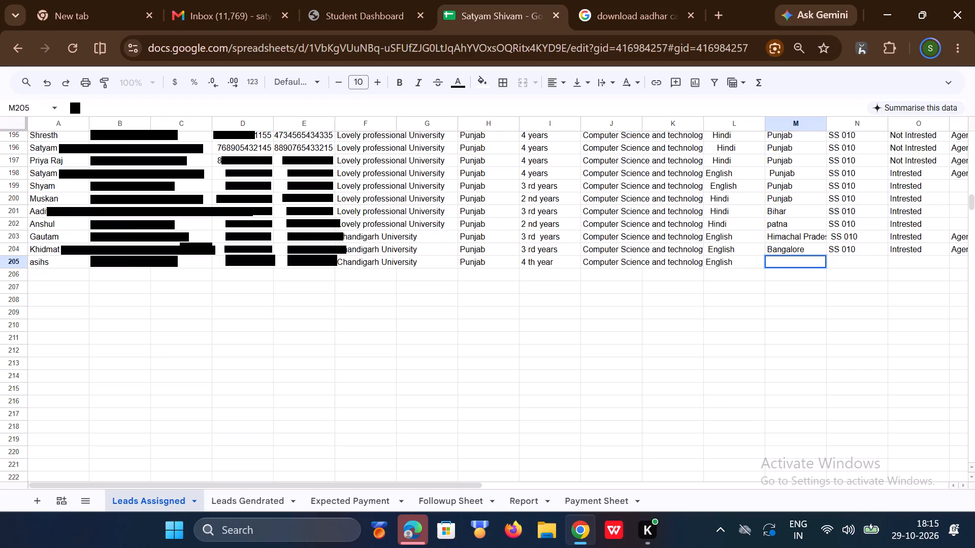
type("Bihar")
Enter the code "SS 010" in cell N205 of the asihs row.
left_click(849, 259)
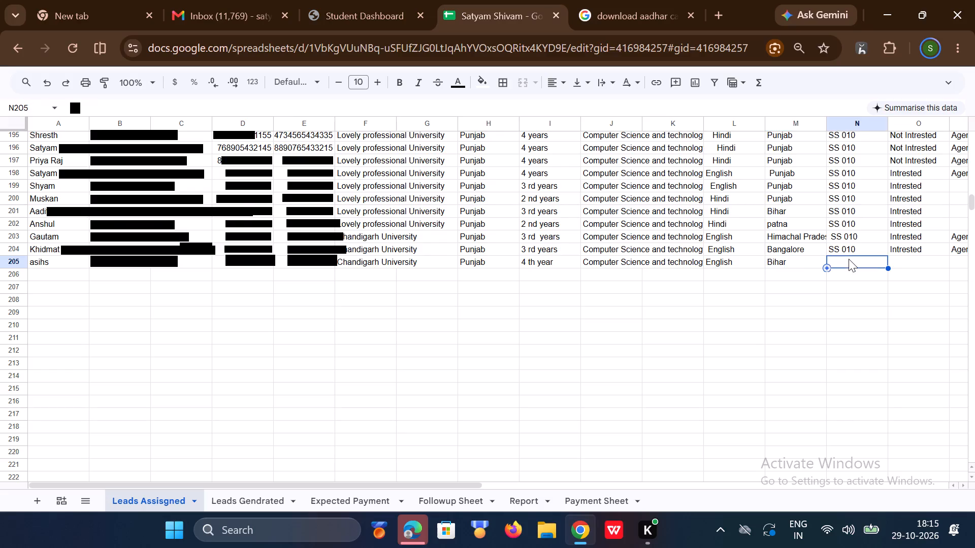
left_click(849, 259)
type("SS")
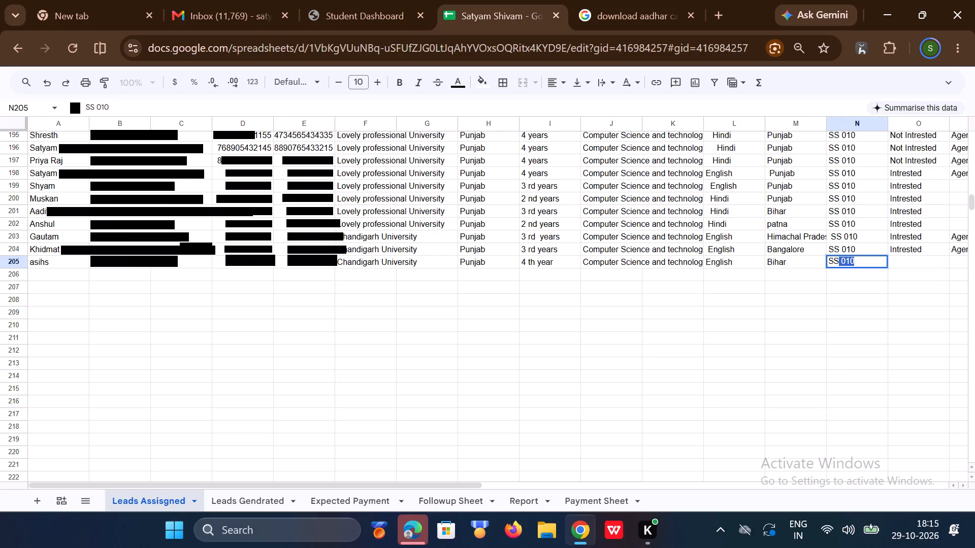
key("space")
key("0")
type("10")
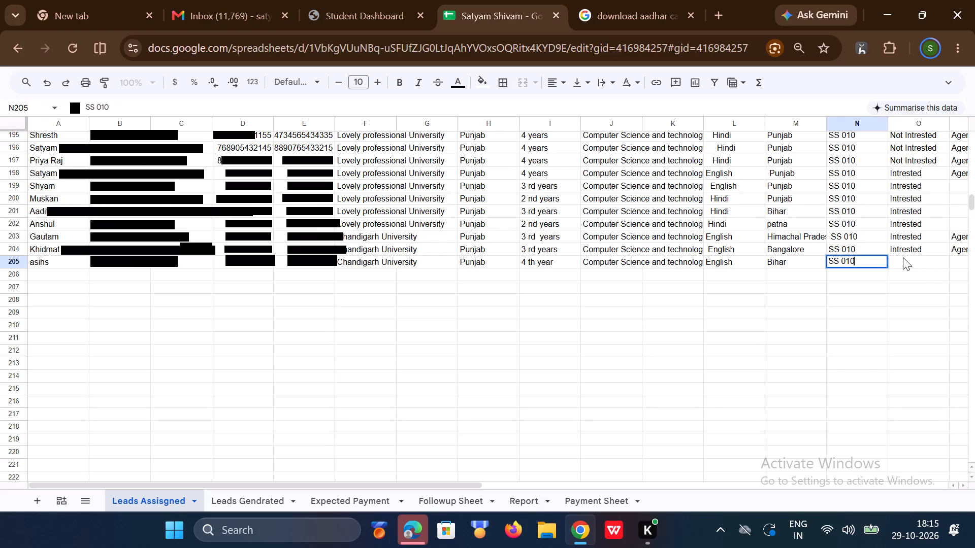
Enter "Intrested" as the lead's interest status in cell O205 of the asihs row.
double_click(913, 263)
key("shift+i")
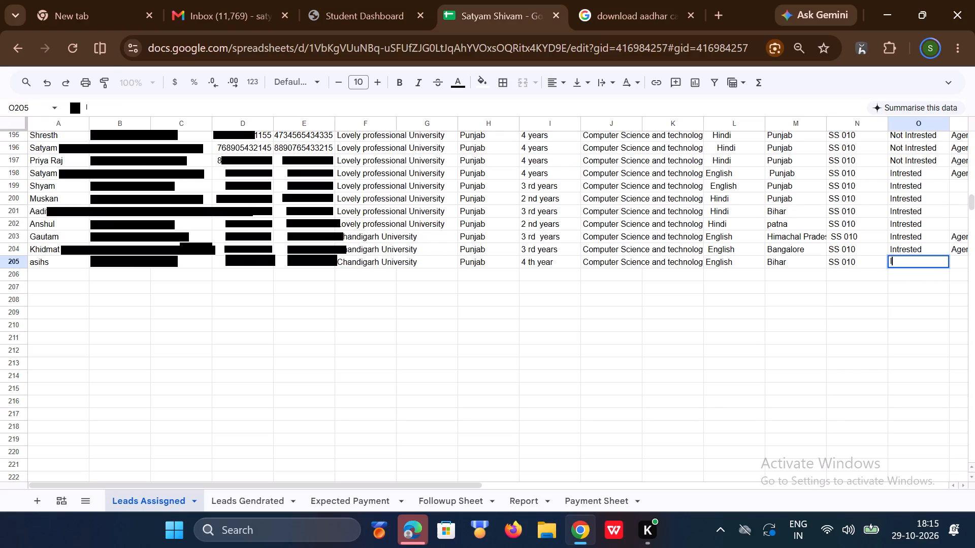
key("n")
key("t")
type("rested")
scroll(873, 328, "left", 1)
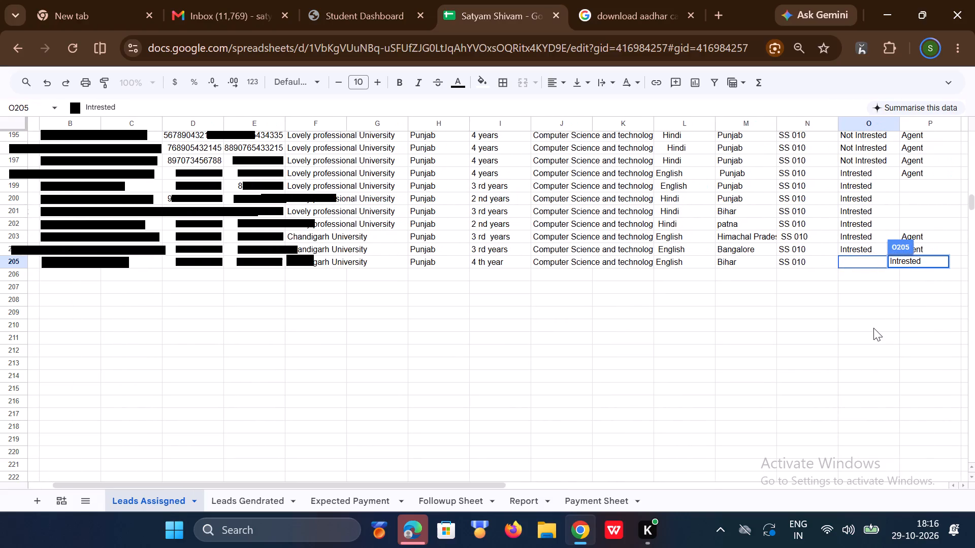
left_click(918, 324)
Enter "Agent" in cell P205 of the asihs row, with its first letter capitalised.
double_click(917, 257)
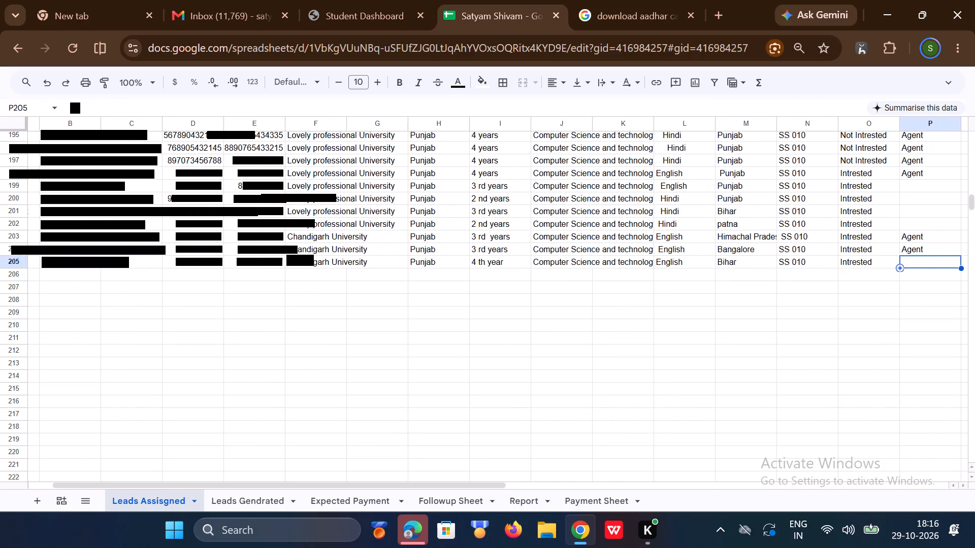
double_click(917, 261)
key("a")
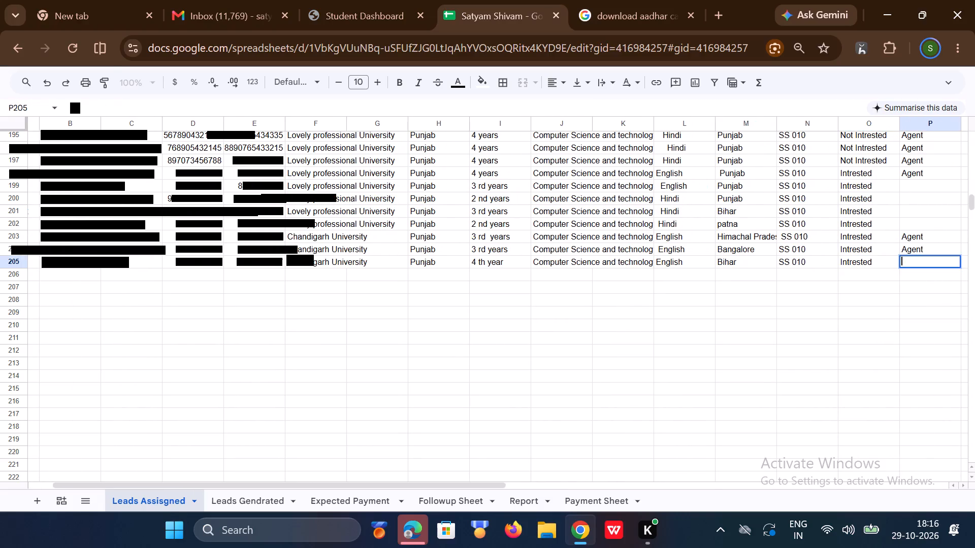
type("gent")
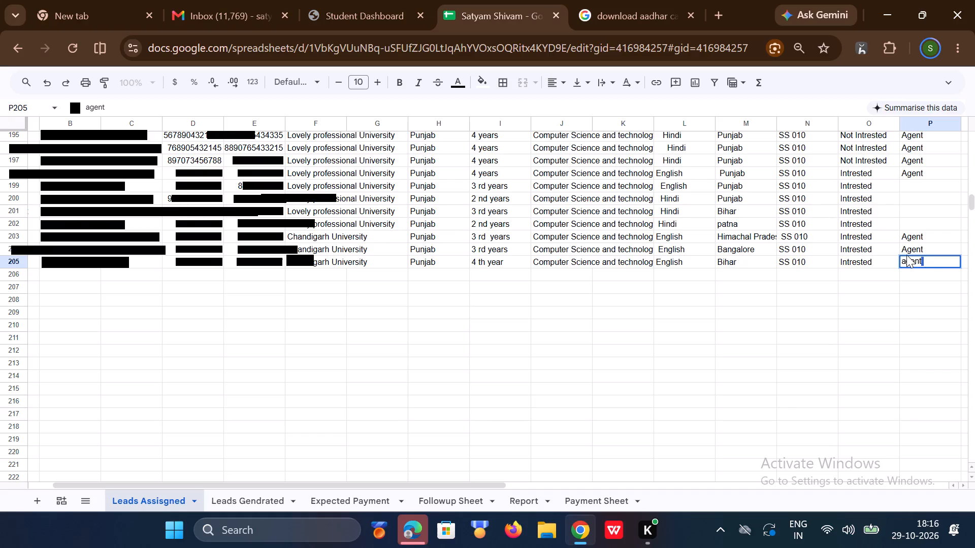
left_click(906, 255)
double_click(906, 260)
left_click(906, 260)
key("BackSpace")
key("shift+a")
left_click(676, 293)
Capitalise the first letter of the lead's name in cell A205 so it reads "Asihs".
scroll(496, 291, "right", 5)
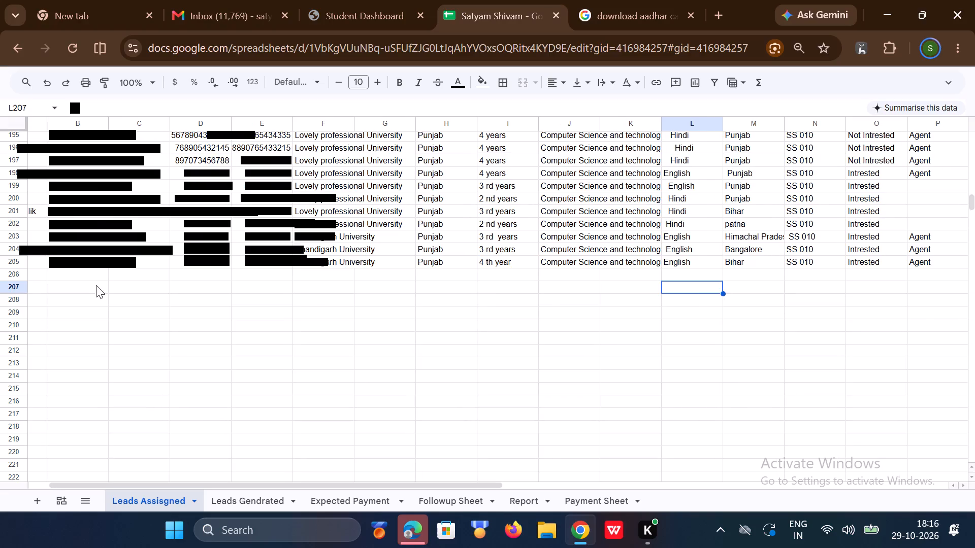
double_click(42, 258)
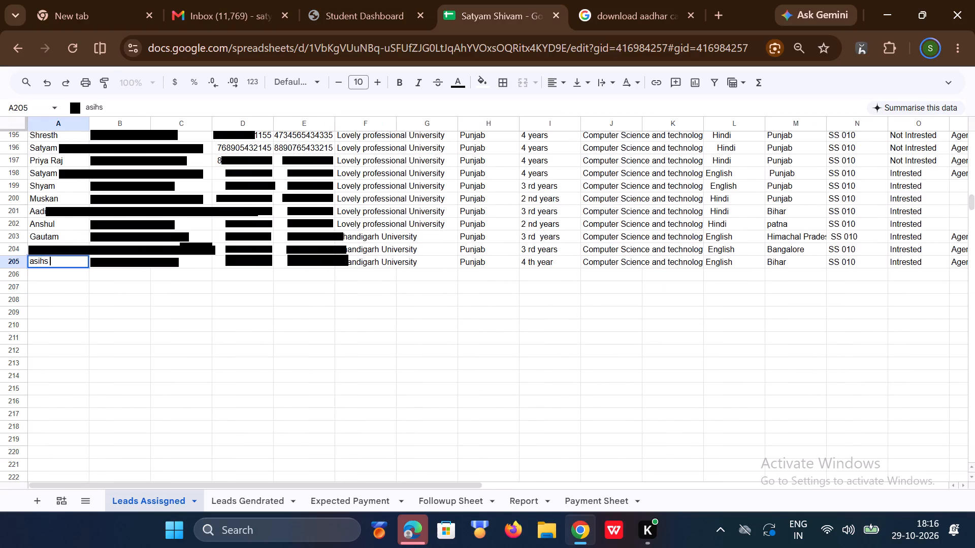
left_click(36, 262)
key("ctrl+alt+F14")
key("BackSpace")
key("shift+a")
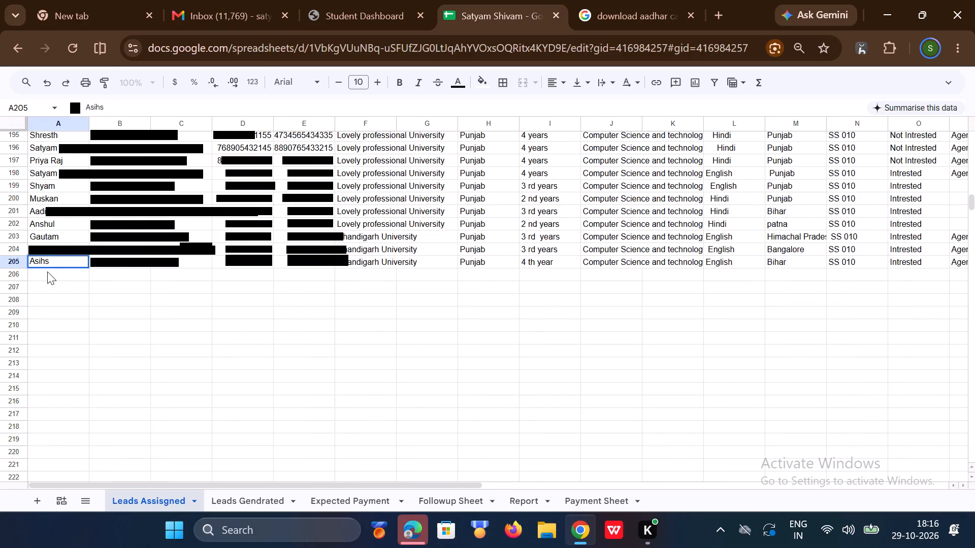
Start a new lead record by entering a name beginning with "S" in cell A206.
left_click(45, 272)
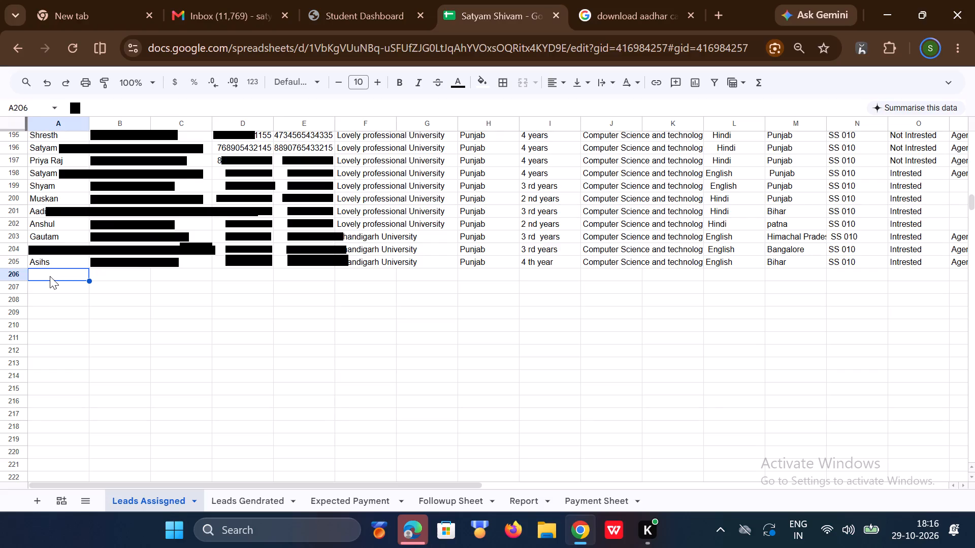
left_click(50, 276)
double_click(50, 276)
left_click(50, 276)
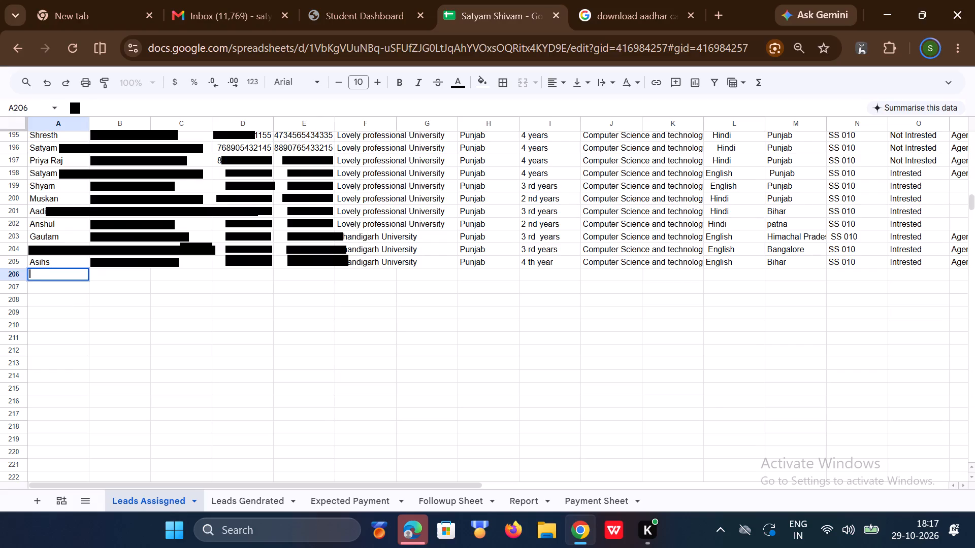
key("shift+s")
Complete the new lead's name in cell A206 with the suggested full name beginning with "Satya".
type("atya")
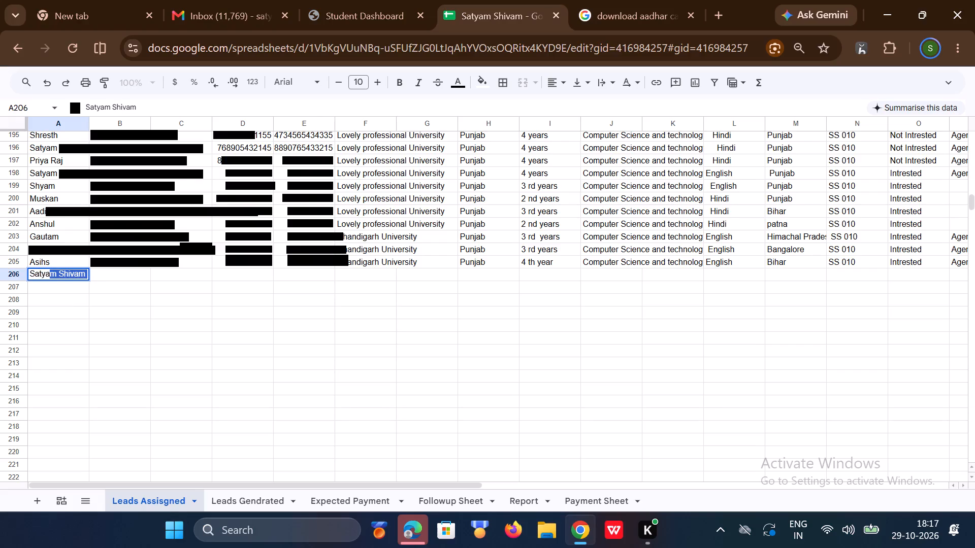
left_click(101, 292)
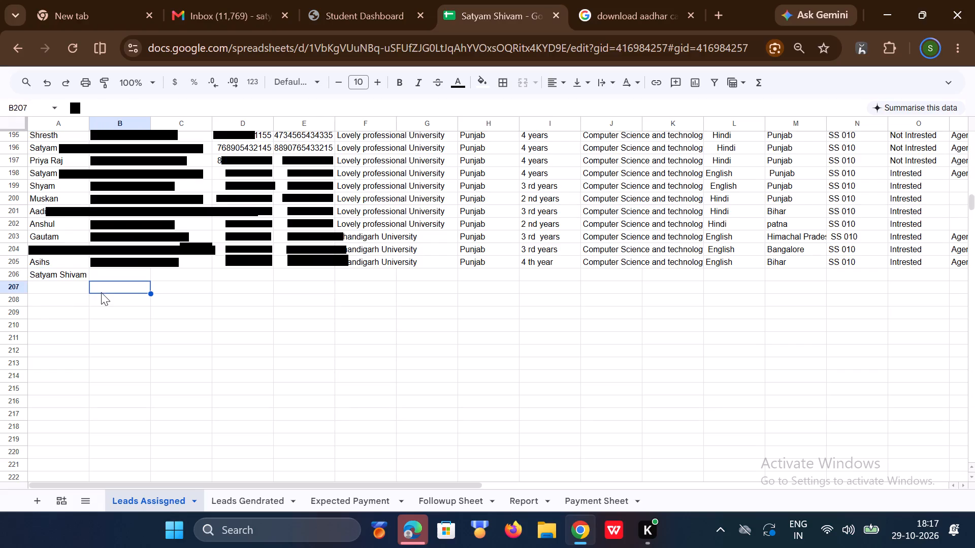
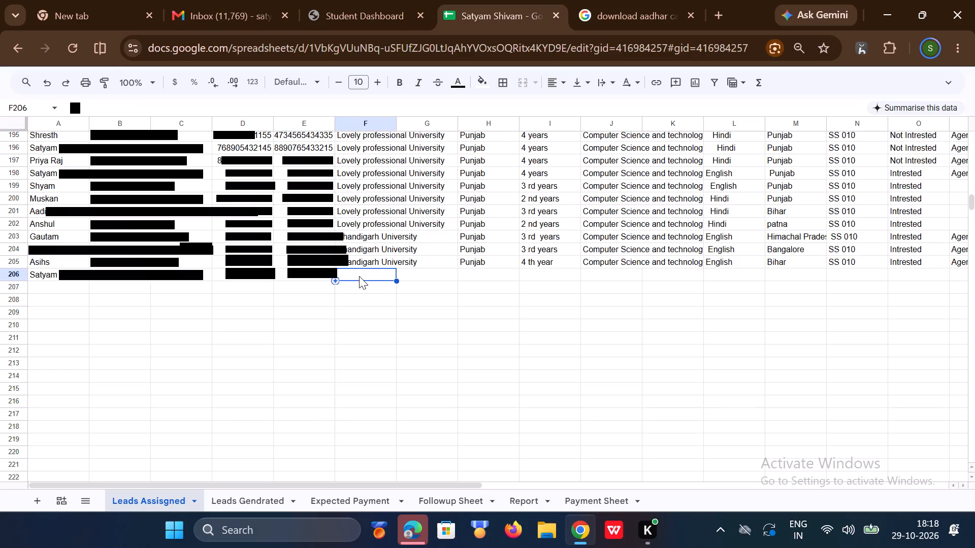
Enter "Chandigarh University" as the new lead's university in cell F206.
key("shift+c")
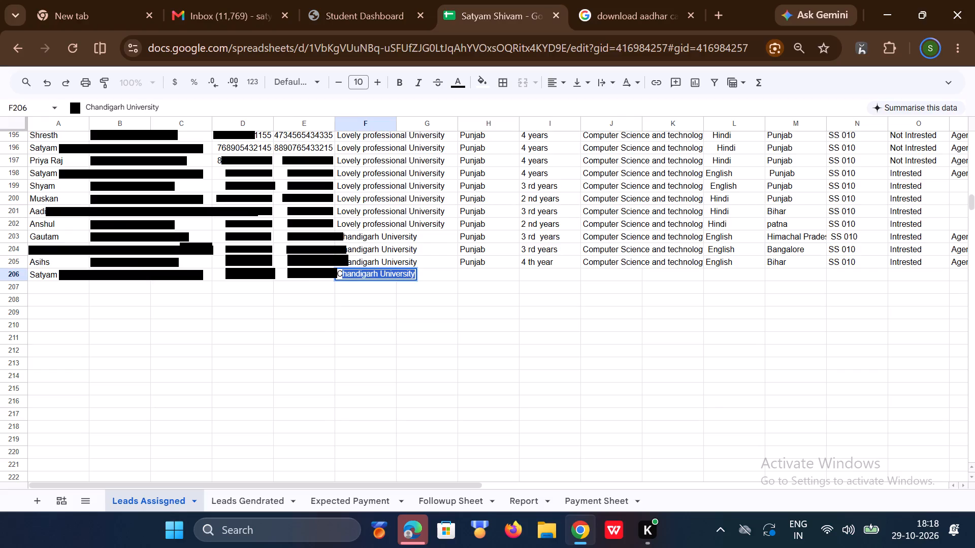
type("han")
type("di")
type("gar")
type("h")
key("space")
key("shift+u")
type("ni")
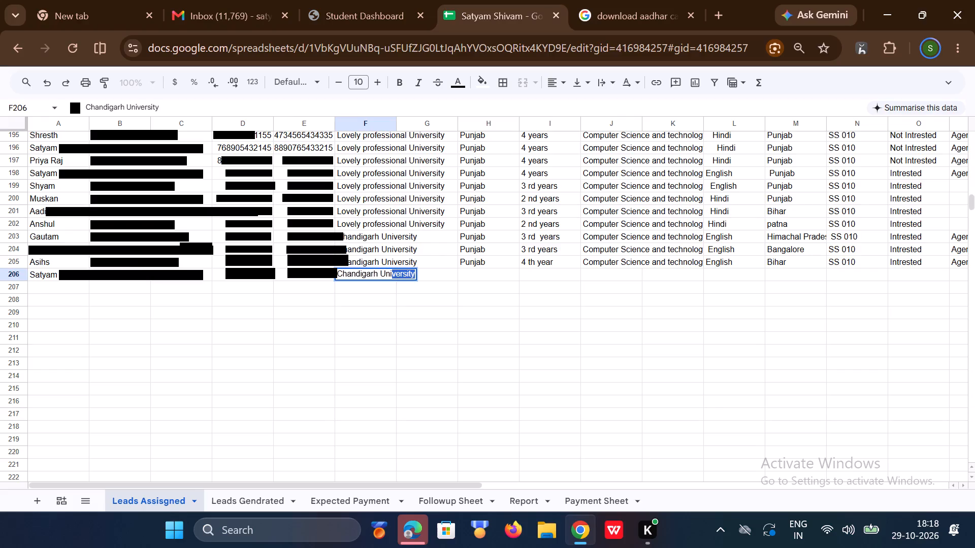
key("v")
type("er")
type("sity")
Enter "Punjab" as the university's state in cell H206 of the new lead's row.
double_click(482, 276)
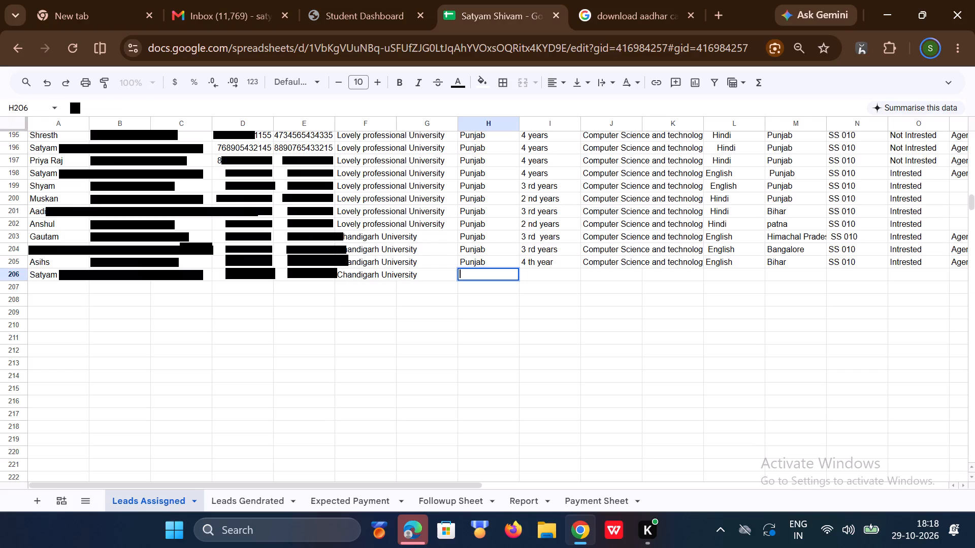
type("Pu")
type("njab")
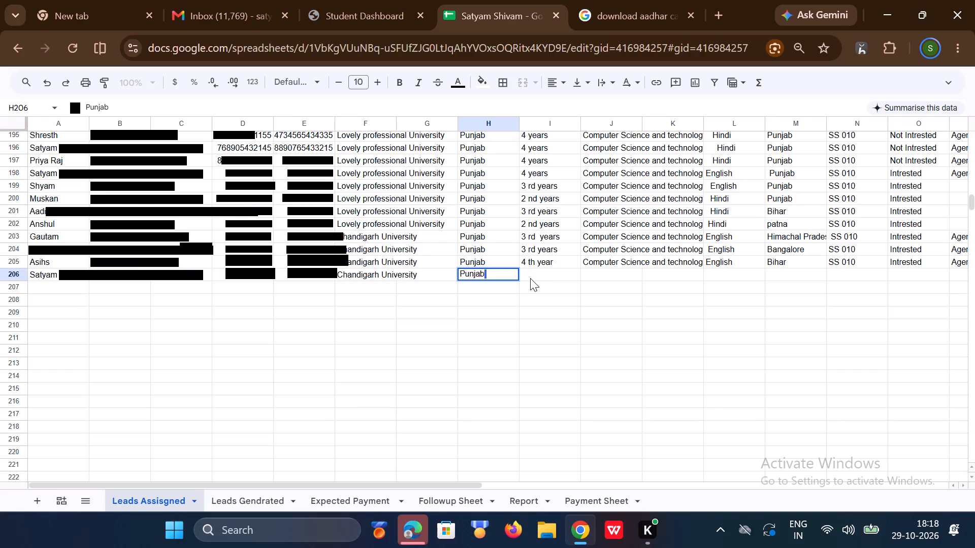
Enter "4th year" as the lead's year of study in cell I206.
double_click(546, 271)
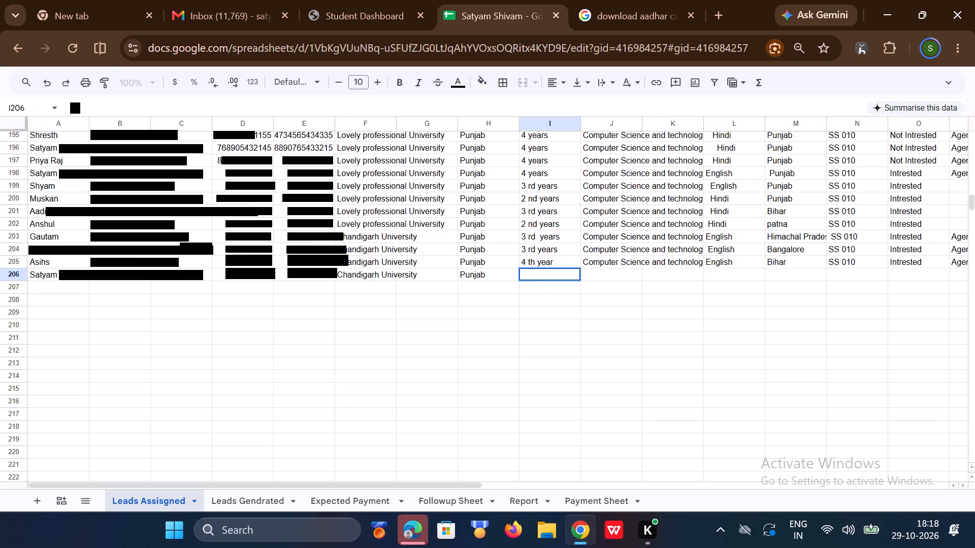
type("4th")
key("space")
type("year")
Enter "Computer Science and technology" as the lead's course in cell J206.
left_click(622, 262)
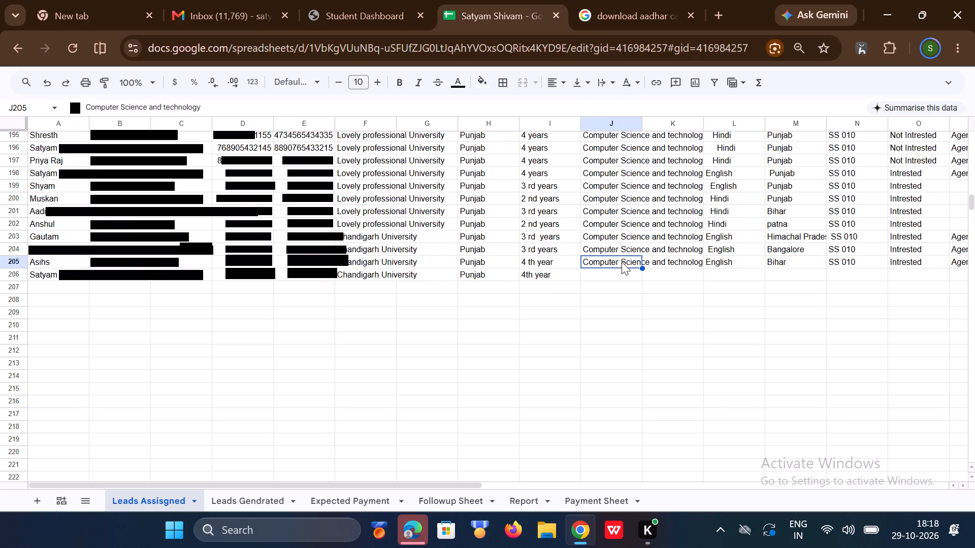
double_click(603, 272)
double_click(603, 272)
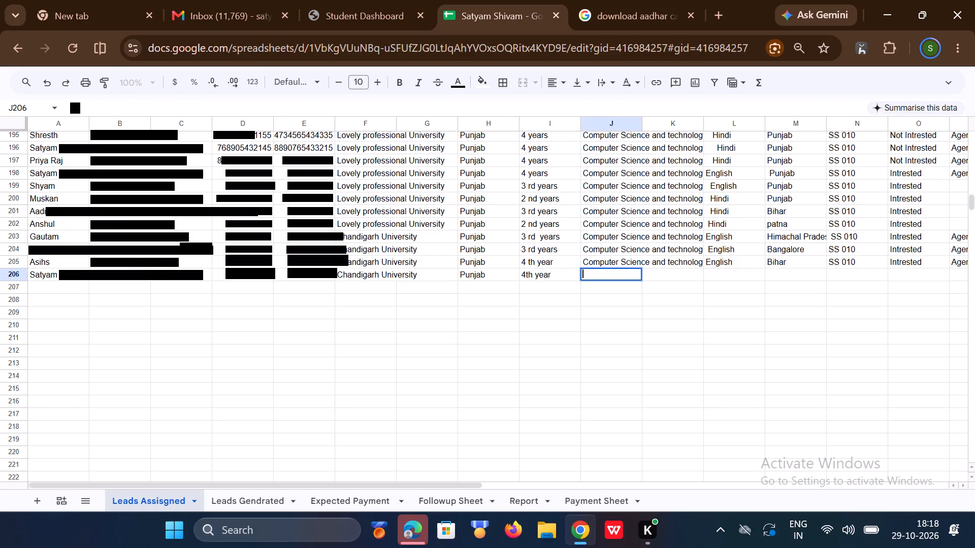
key("shift+c")
type("omputer")
key("space")
type("Science")
key("space")
type("and")
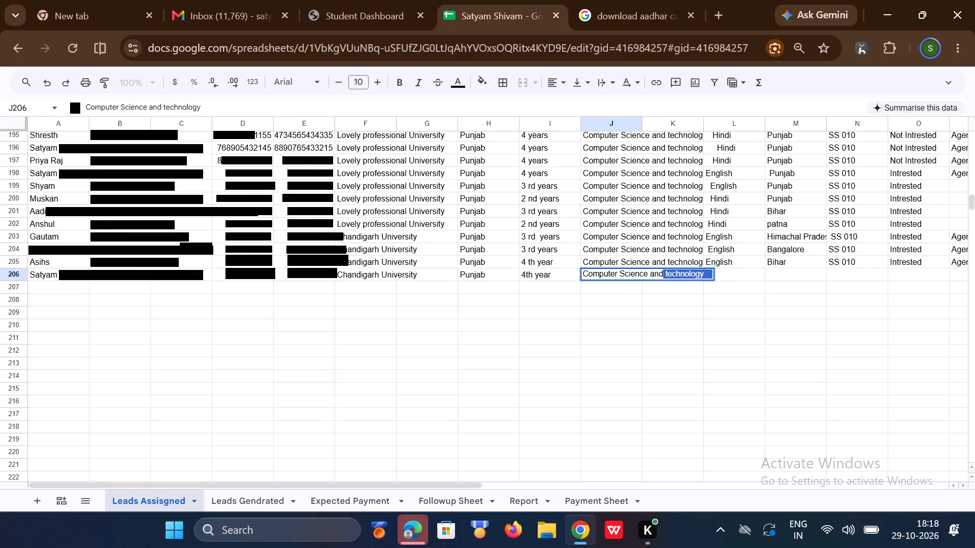
key("space")
type("tech")
type("nology")
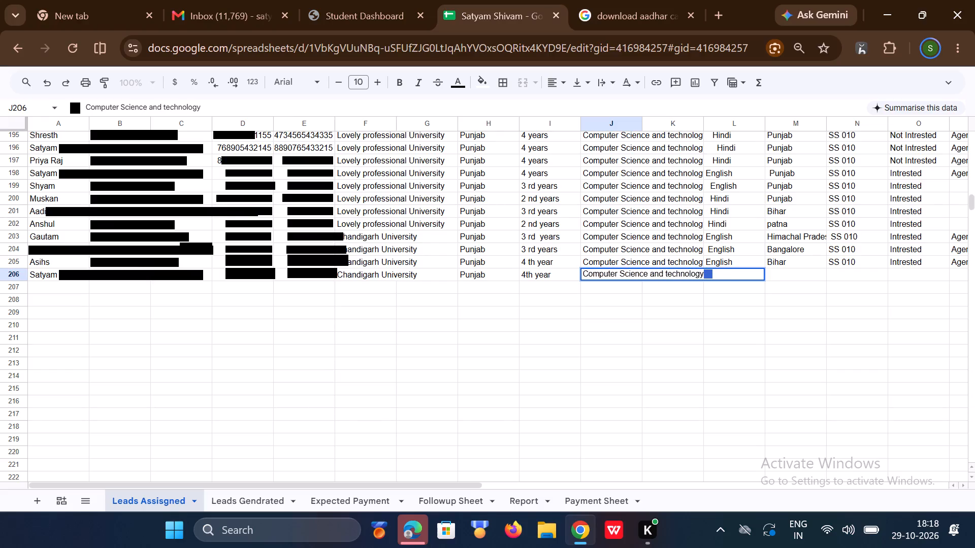
Enter "English" as the lead's language in cell L206.
left_click(719, 264)
double_click(729, 278)
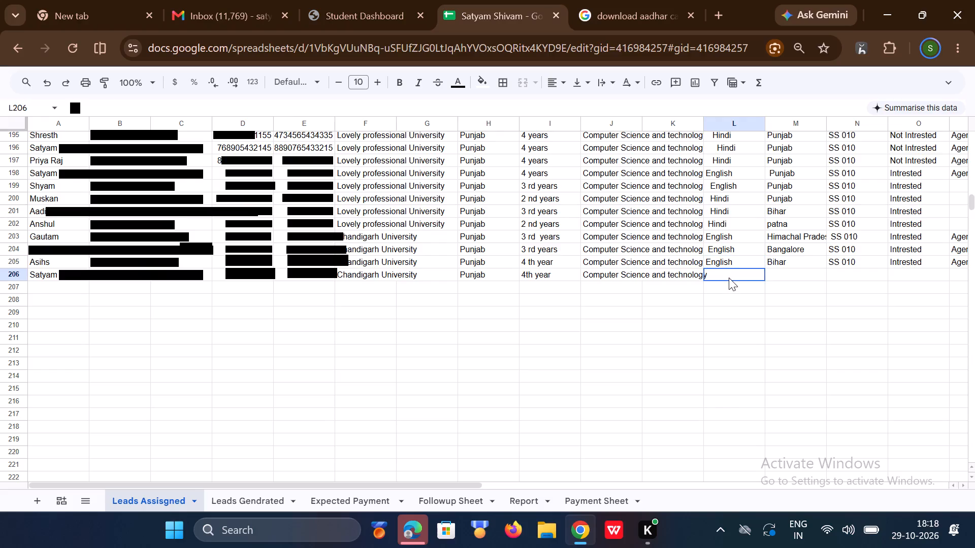
key("space")
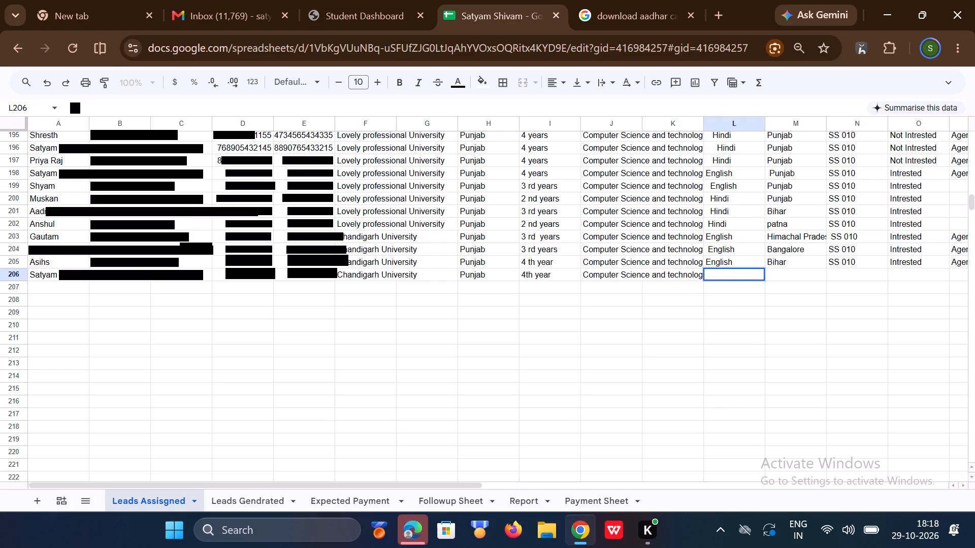
key("shift+e")
key("n")
type("glish")
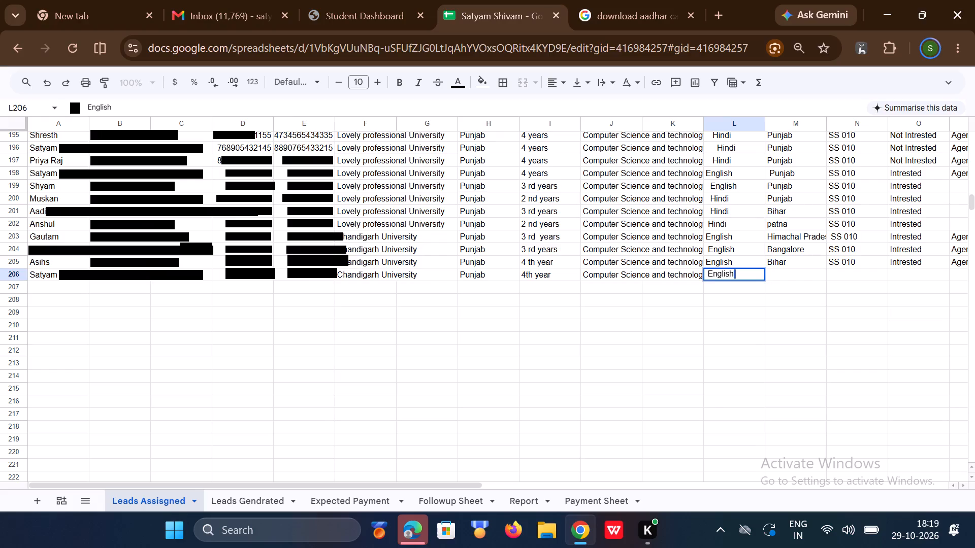
Enter "Bihar" as the lead's location in cell M206.
left_click(787, 271)
left_click(787, 272)
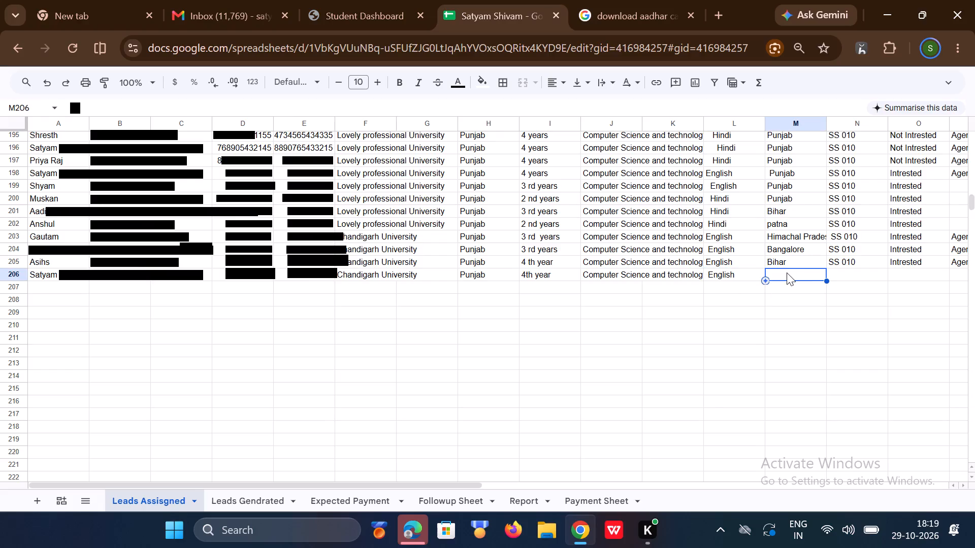
left_click(787, 272)
key("shift+b")
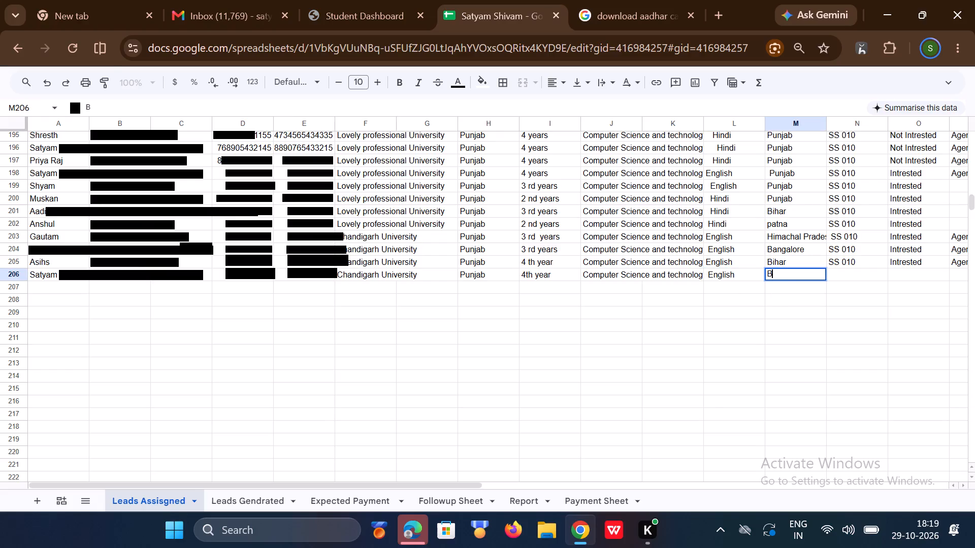
type("ihar")
Enter the code "SS 010" in cell N206, with no leading space and a single space before the number.
left_click(838, 278)
key("space")
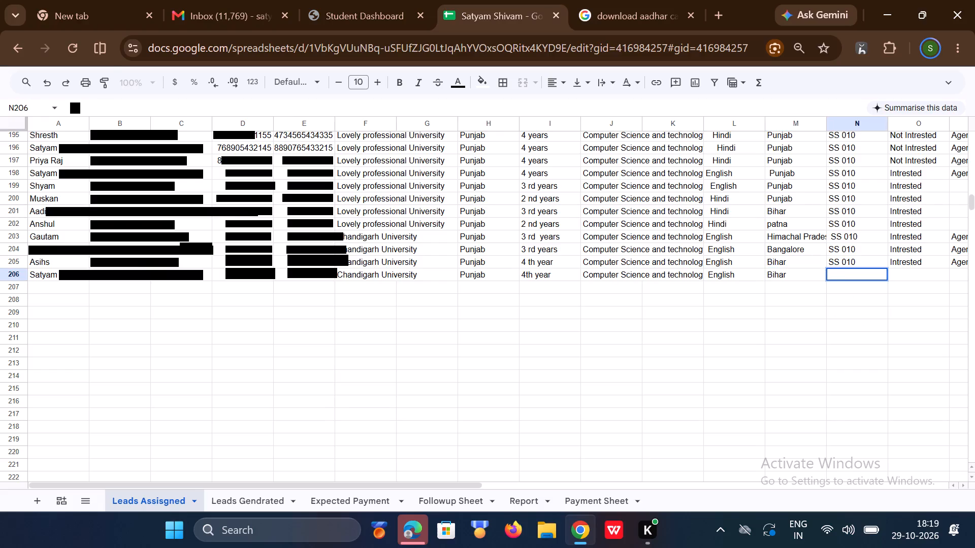
type("SS")
left_click(842, 273)
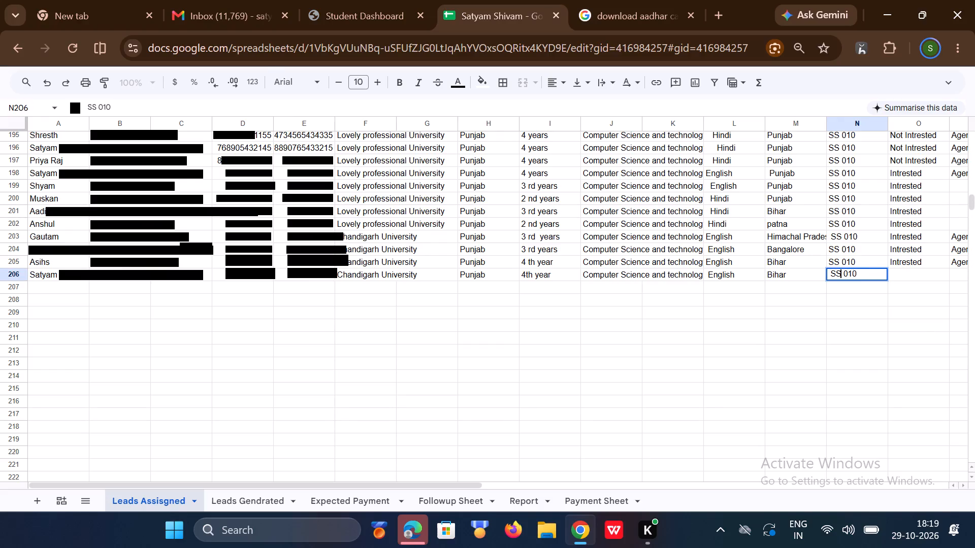
key("BackSpace")
key("BackSpace")
key("BackSpace")
type("SS")
key("space")
left_click(912, 276)
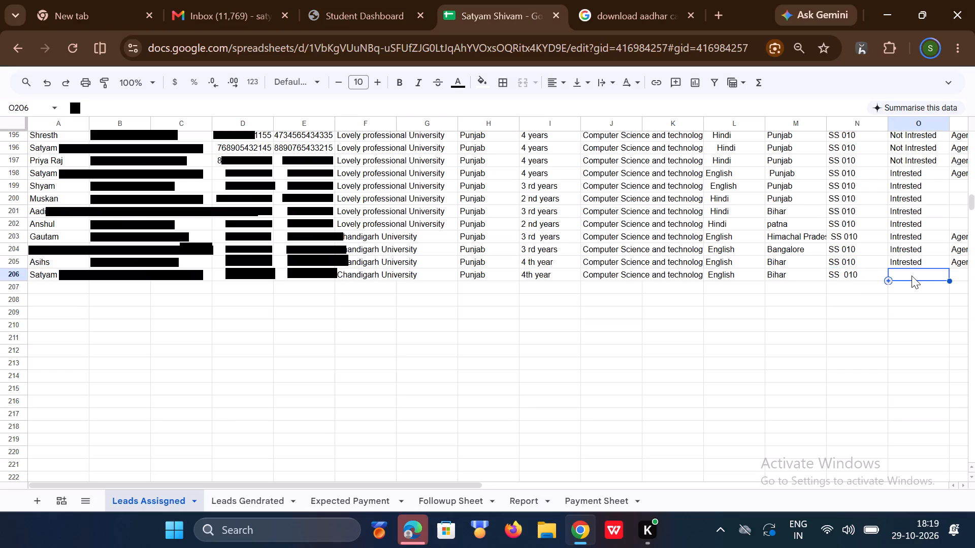
double_click(843, 271)
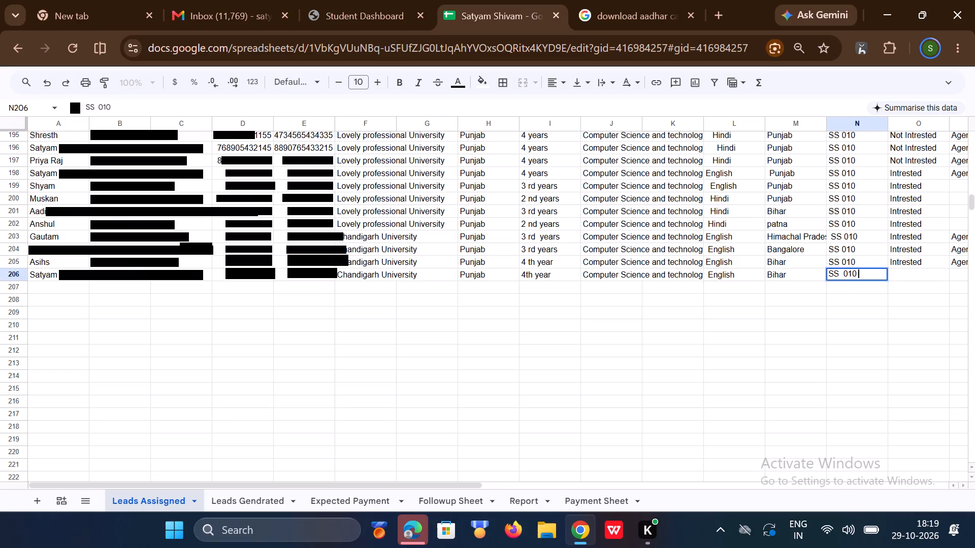
left_click(843, 275)
key("BackSpace")
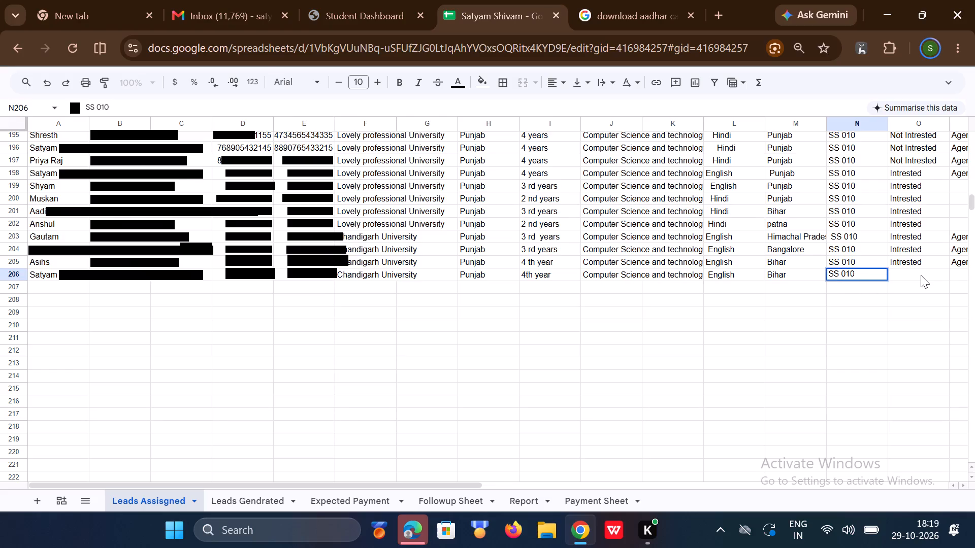
Enter "Intrested" as the lead's interest status in cell O206.
left_click(921, 275)
left_click(921, 275)
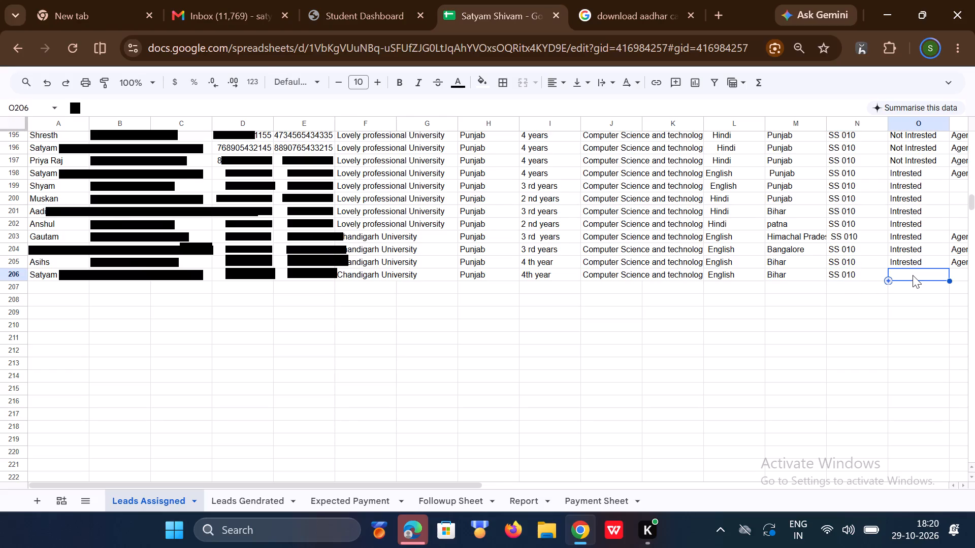
double_click(913, 275)
key("shift+i")
key("n")
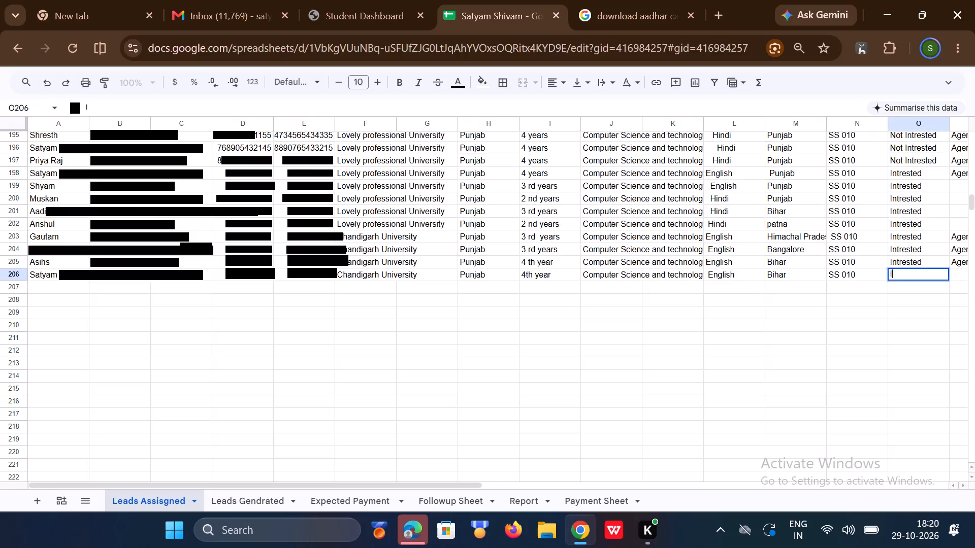
type("trested")
Enter "Agent" in cell P206 to complete the new lead's row.
scroll(935, 313, "left", 1)
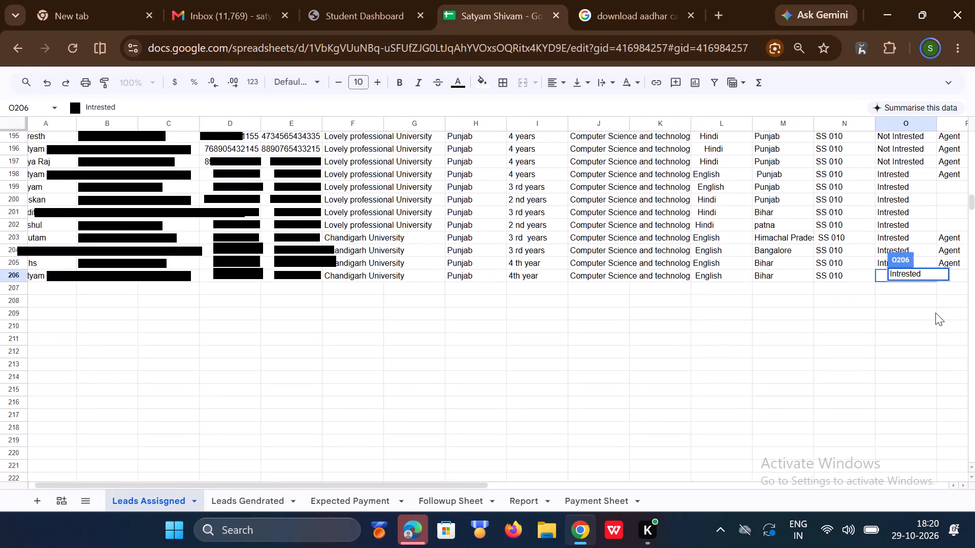
scroll(935, 313, "left", 1)
left_click(918, 295)
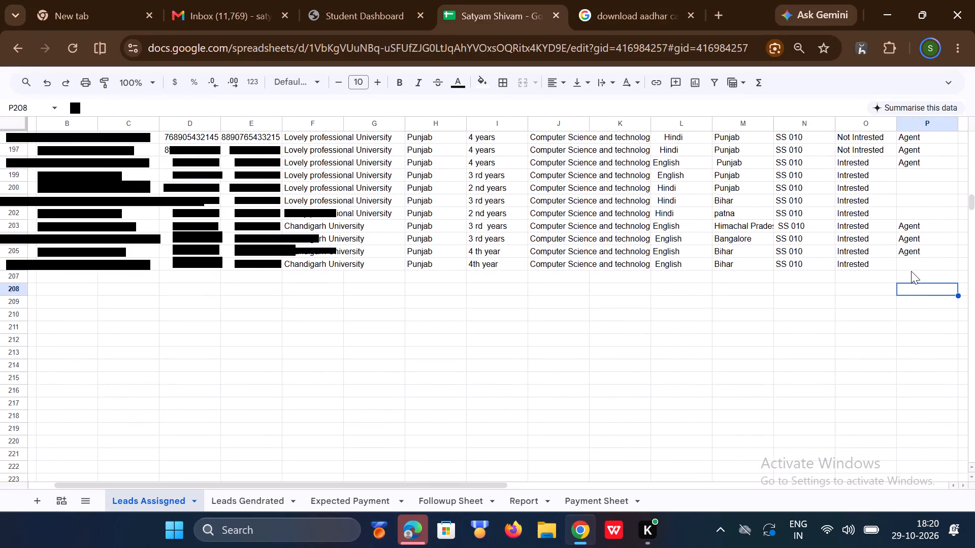
double_click(911, 261)
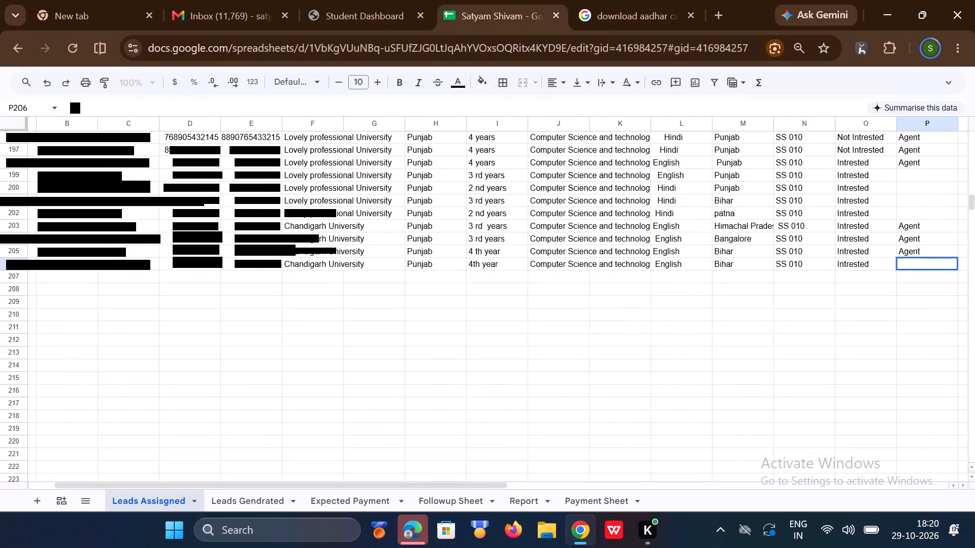
key("a")
type("gent")
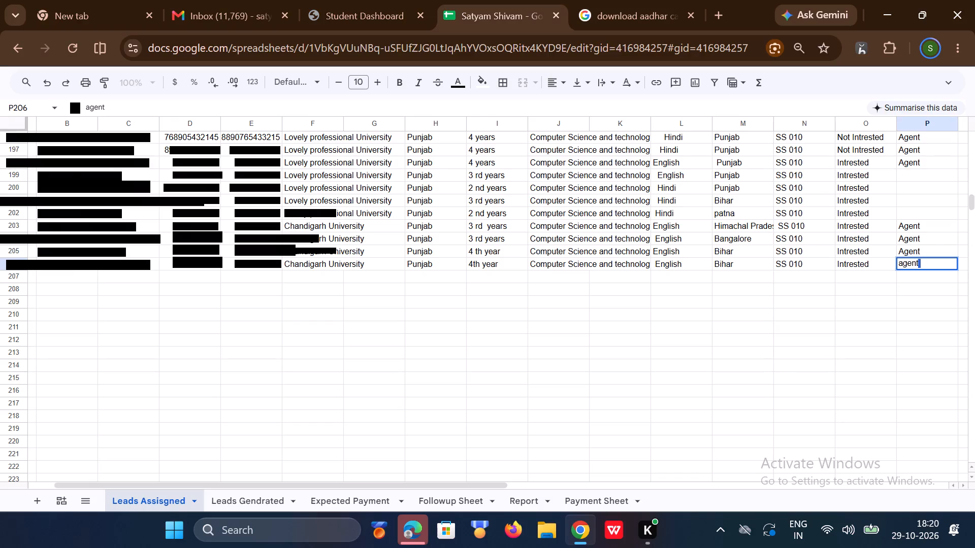
left_click(802, 325)
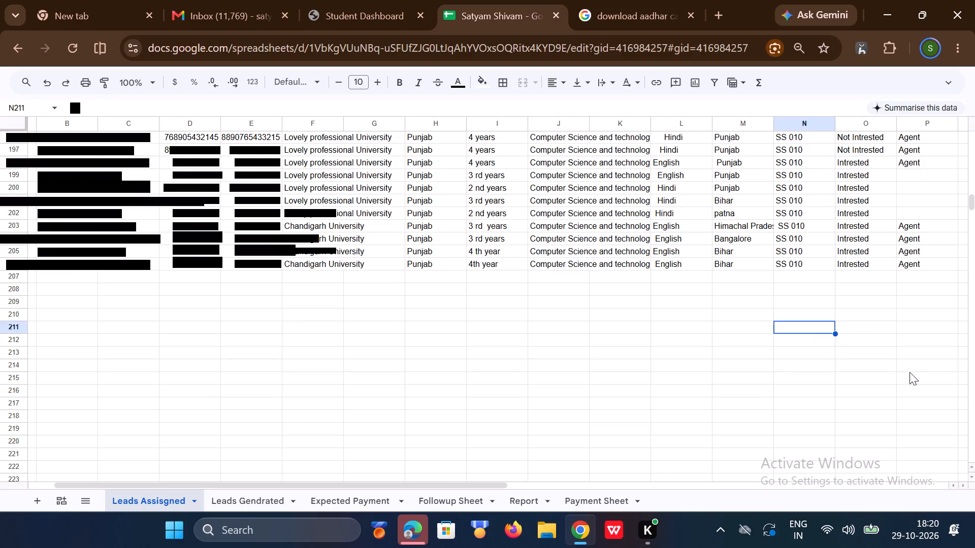
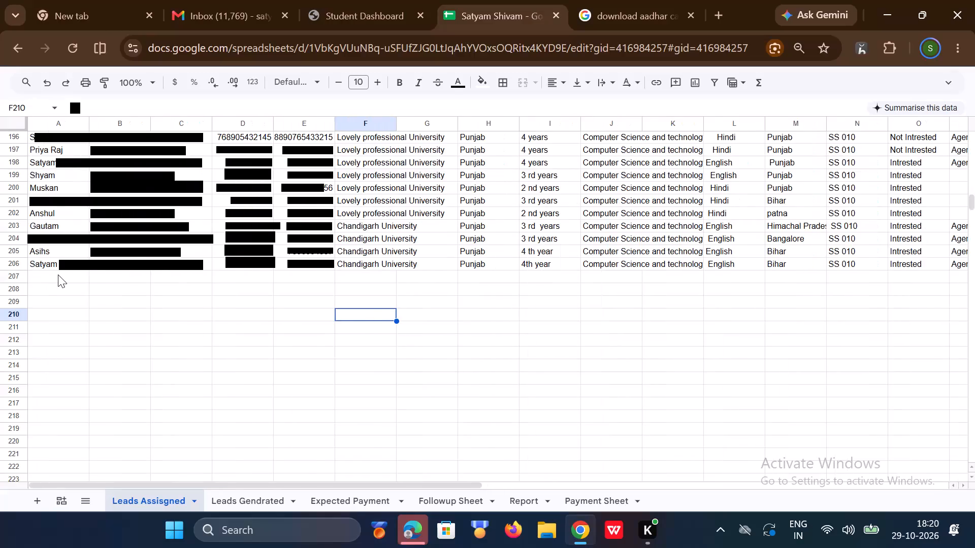
Enter the next lead's name, beginning with "P", in cell A207 to start a new lead row.
left_click(47, 272)
double_click(47, 272)
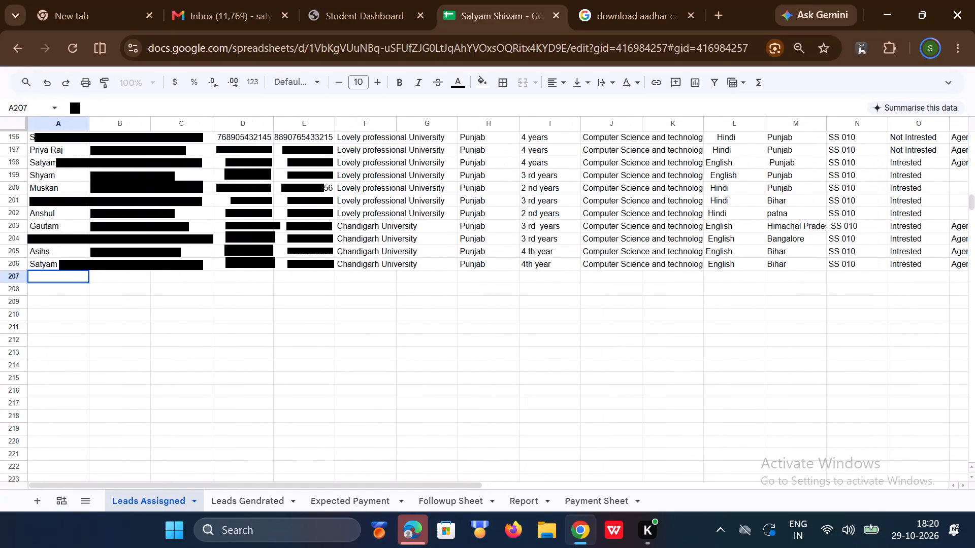
key("shift+p")
Complete the new lead's first name and surname in cell A207, separated by a single space.
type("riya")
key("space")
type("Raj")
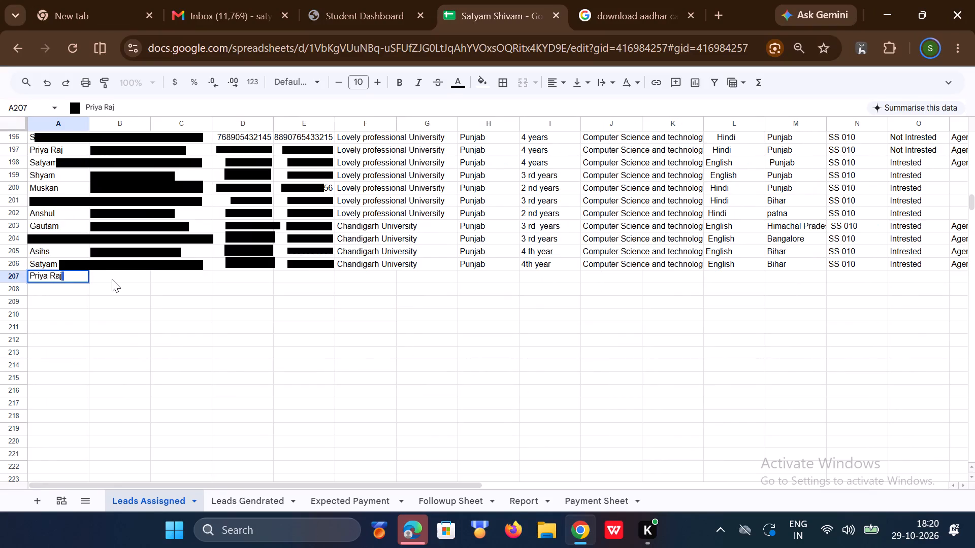
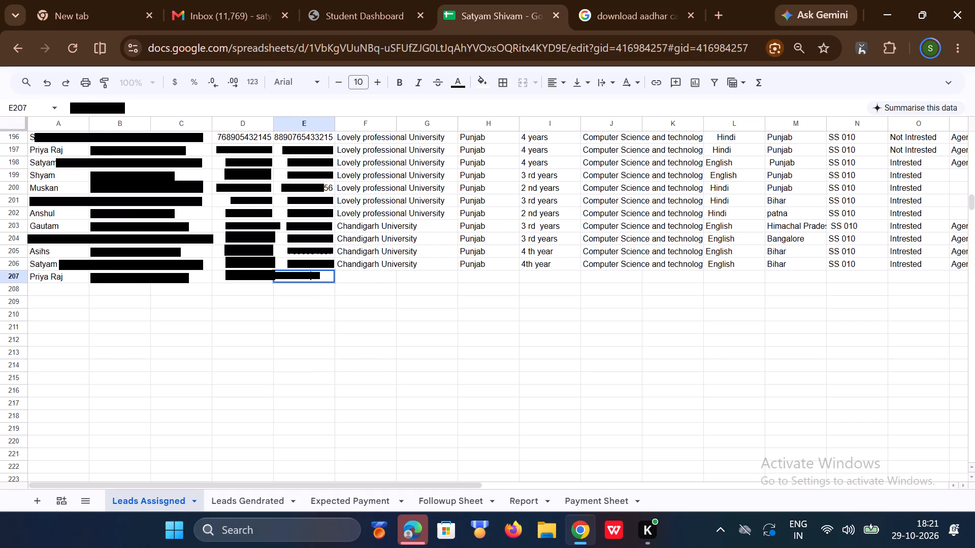
Correct the last digit of the phone number in cell E207.
key("BackSpace")
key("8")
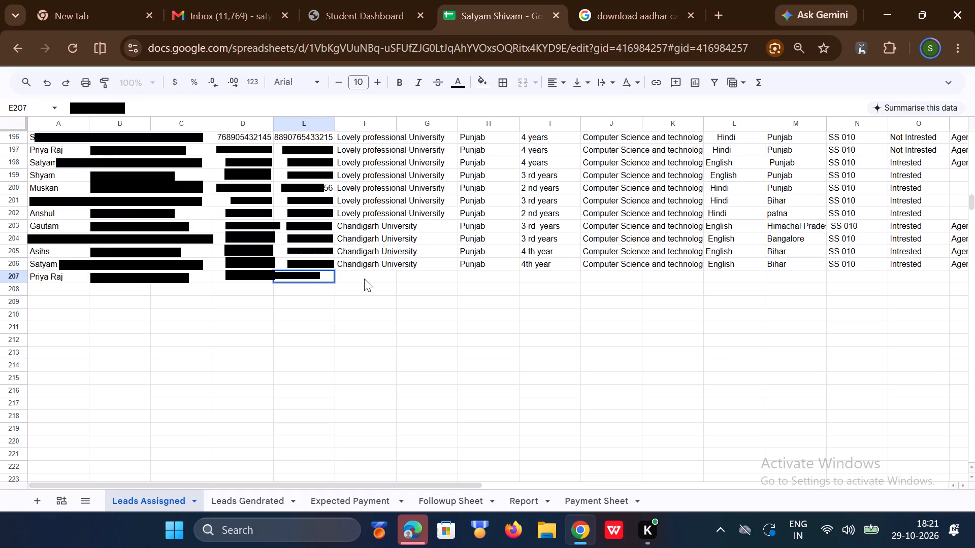
Enter "Lovely professional University" as the lead's university in cell F207.
left_click(364, 279)
double_click(364, 279)
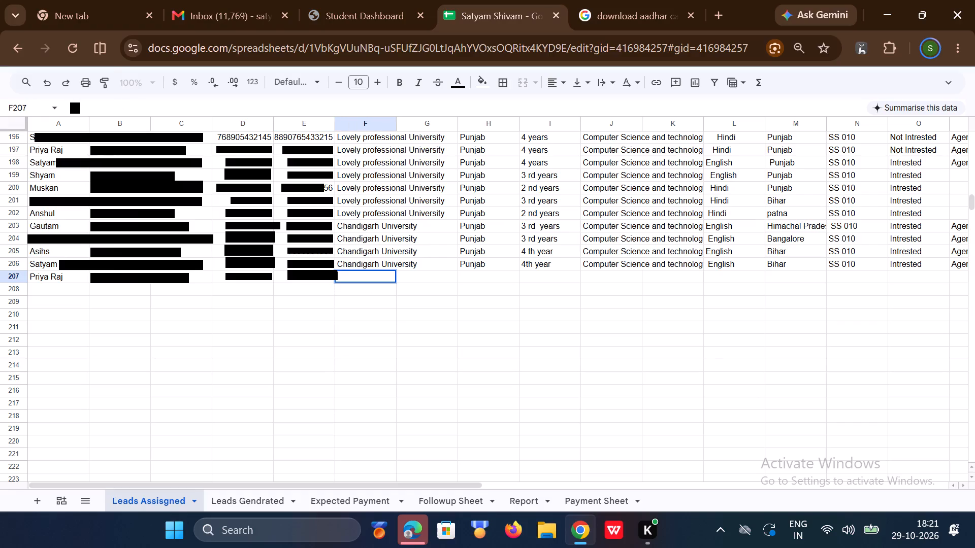
left_click_drag(359, 268, 356, 280)
double_click(356, 280)
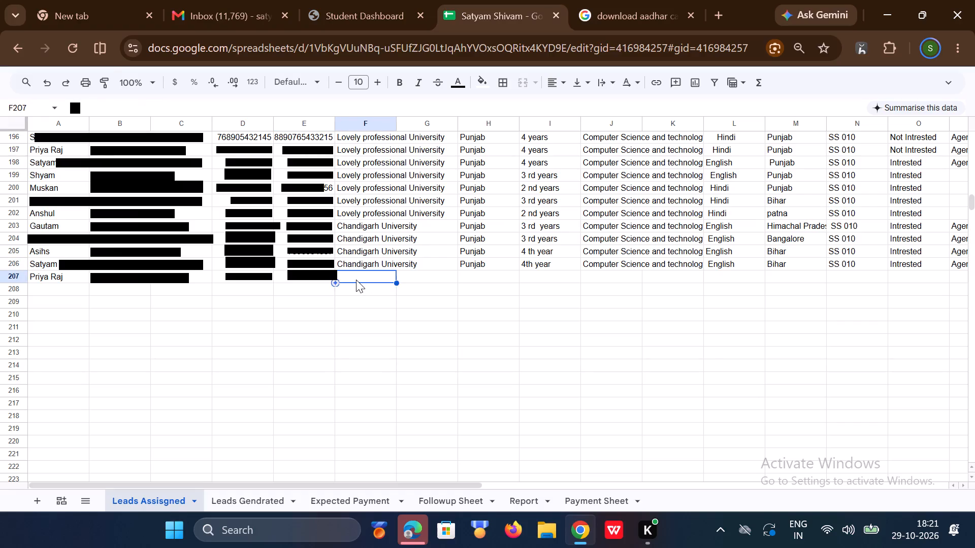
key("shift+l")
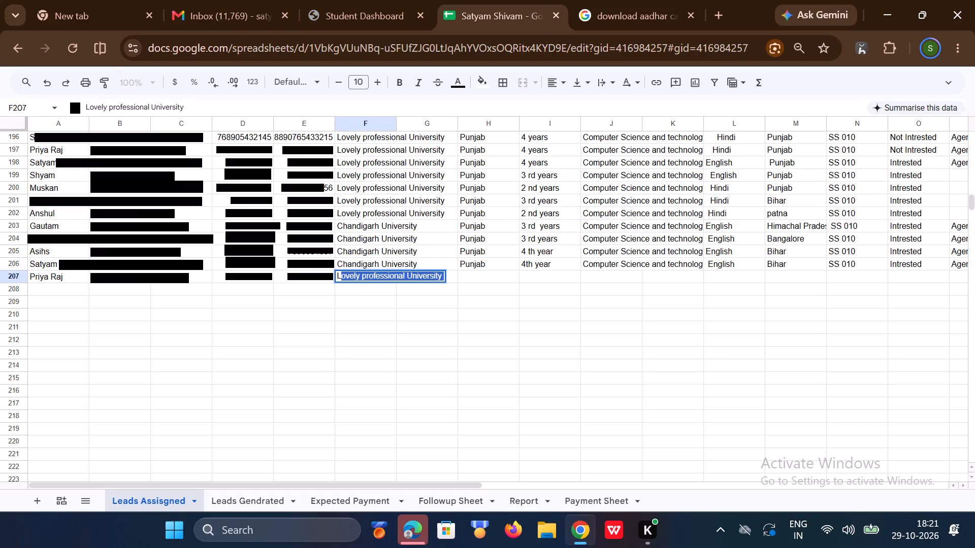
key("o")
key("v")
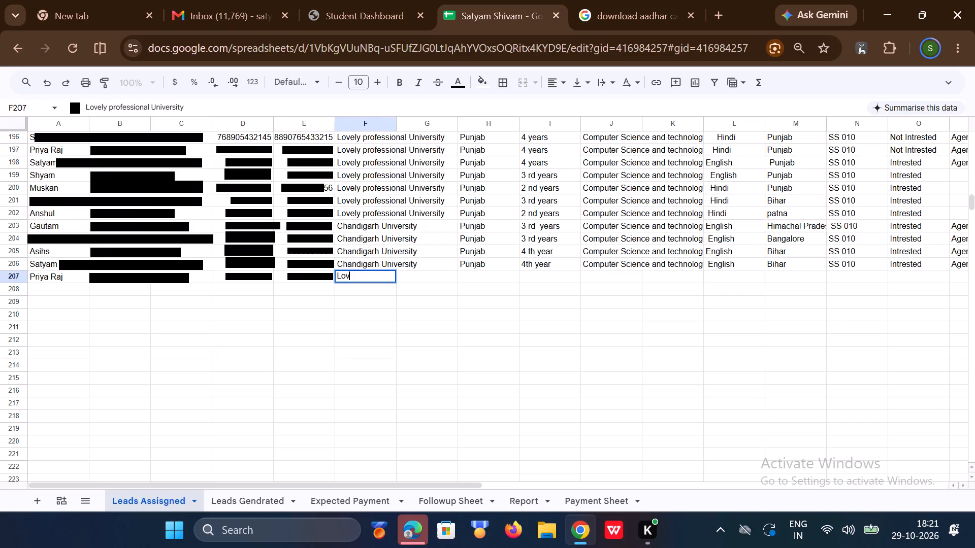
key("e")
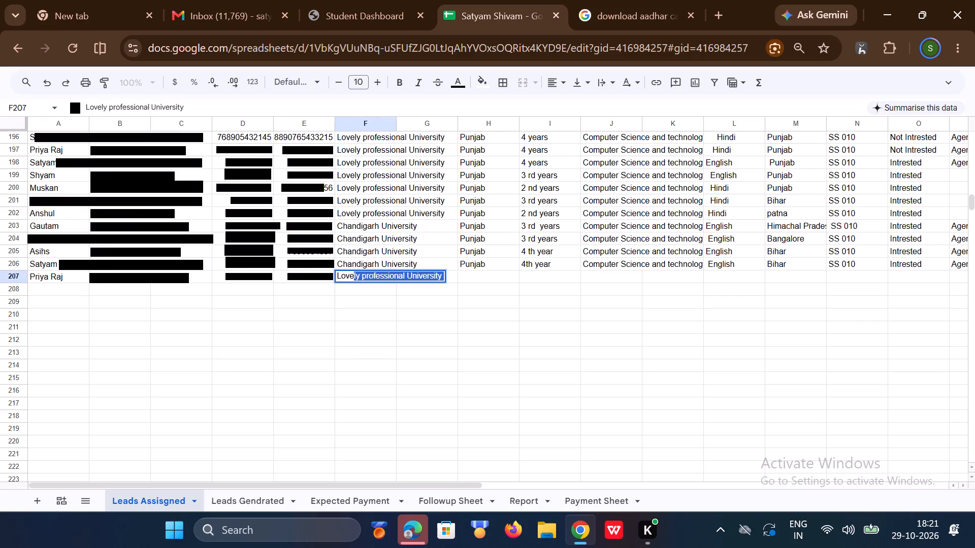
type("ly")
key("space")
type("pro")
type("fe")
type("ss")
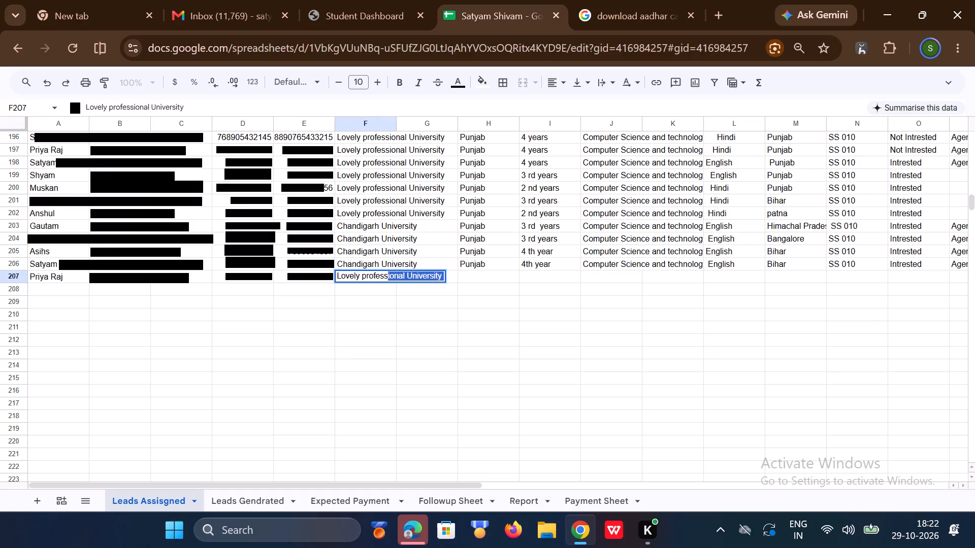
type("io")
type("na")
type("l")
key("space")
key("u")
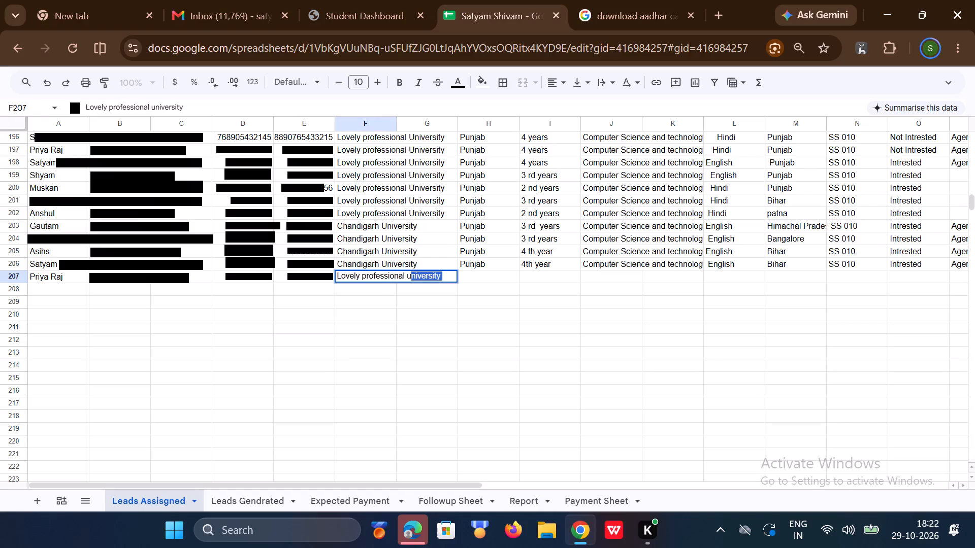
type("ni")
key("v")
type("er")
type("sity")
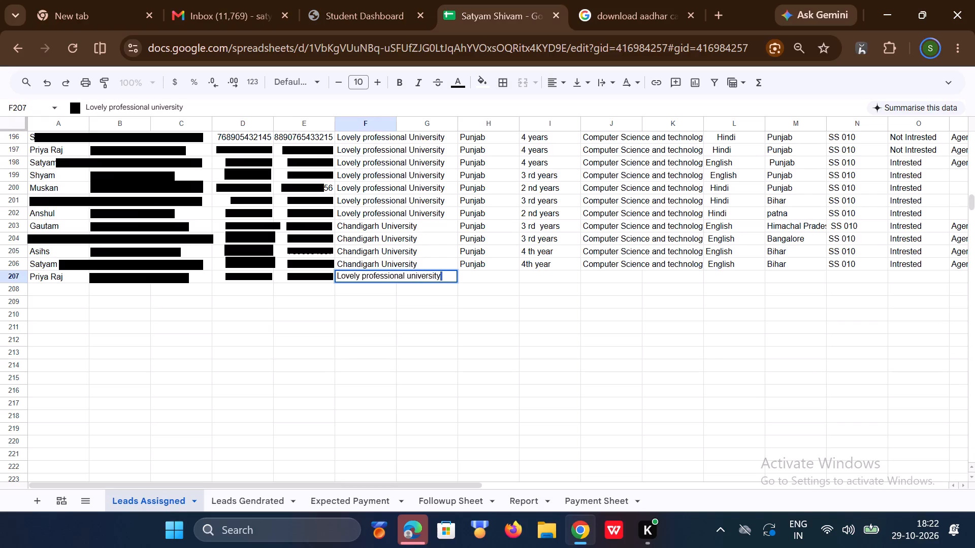
Enter "Punjab" as the university's state in cell H207.
left_click(472, 271)
double_click(475, 281)
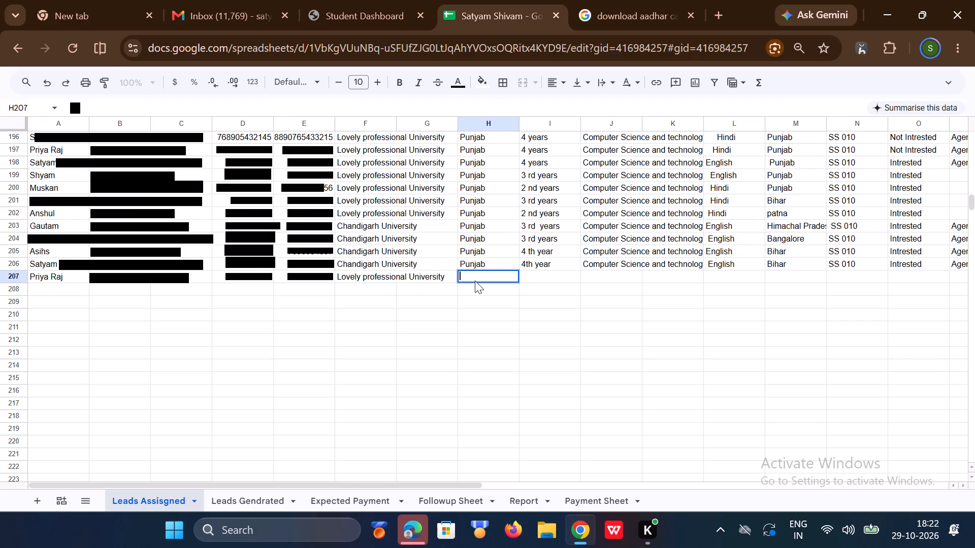
left_click(476, 278)
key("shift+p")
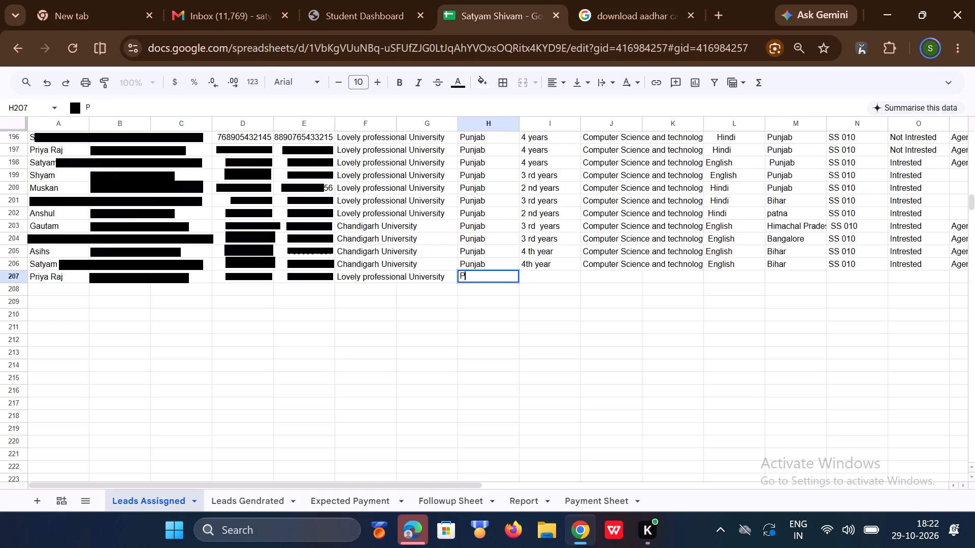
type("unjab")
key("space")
Enter "4 th year" as the lead's year of study in cell I207.
double_click(542, 277)
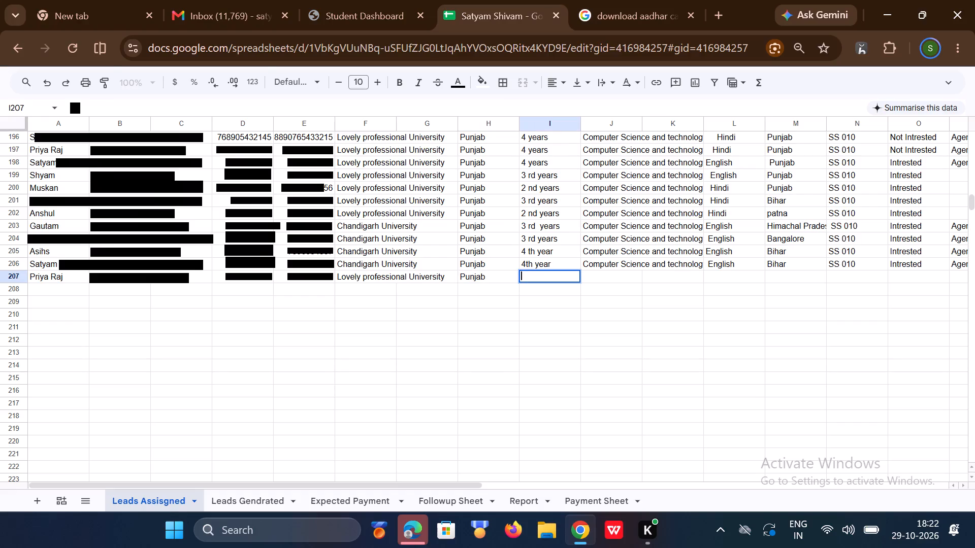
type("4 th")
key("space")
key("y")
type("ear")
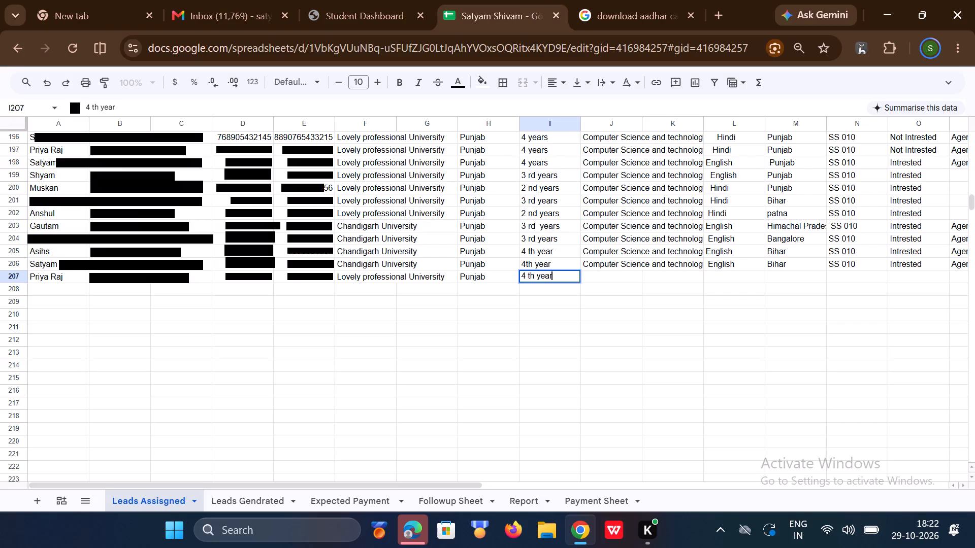
Enter "Computer Science and technology" as the lead's course in cell J207.
double_click(618, 273)
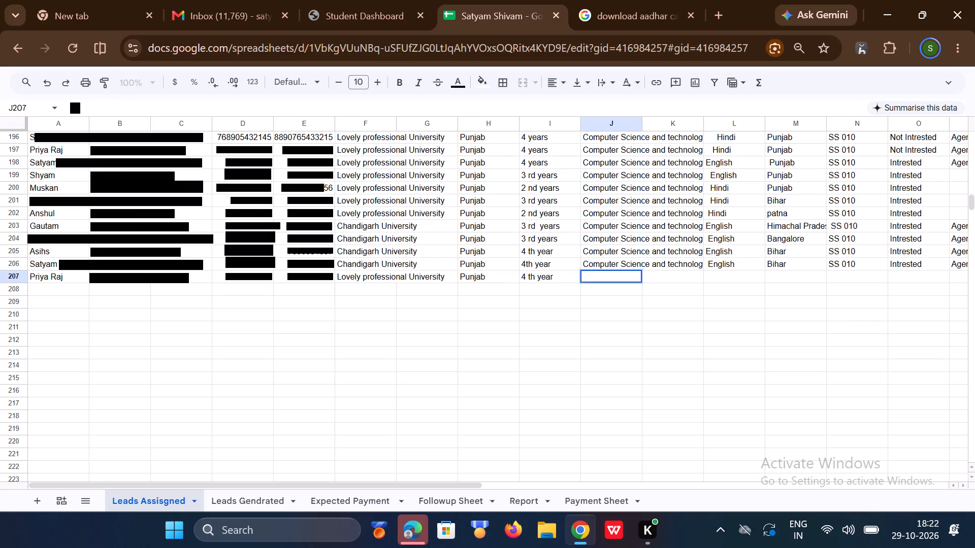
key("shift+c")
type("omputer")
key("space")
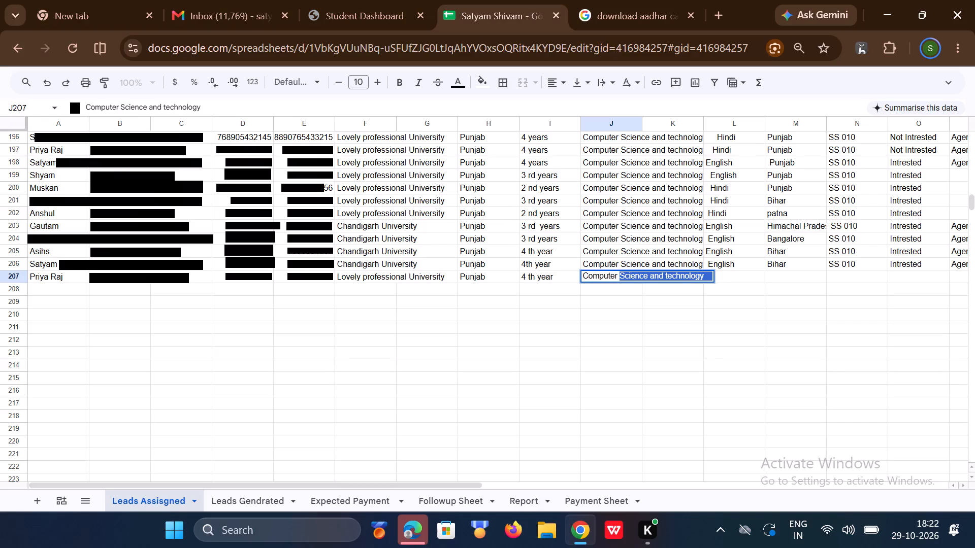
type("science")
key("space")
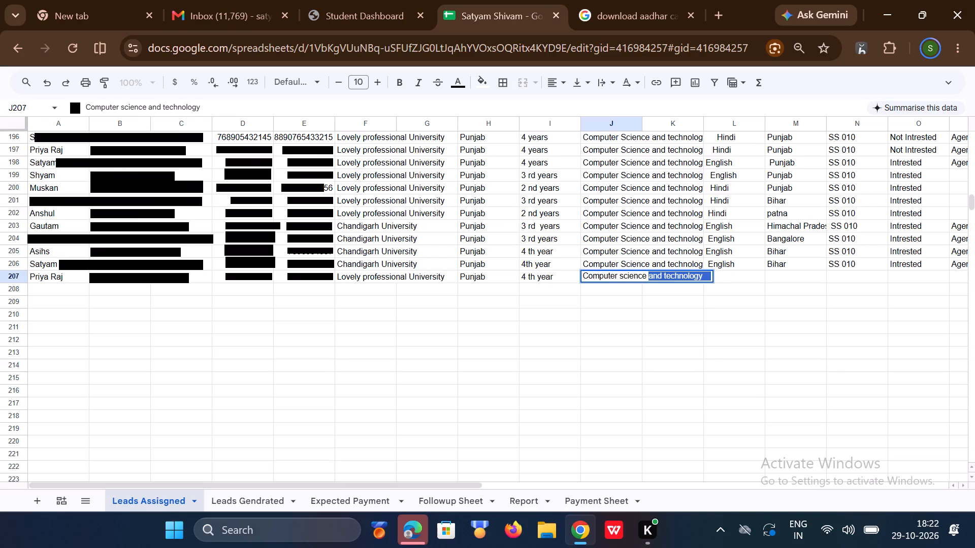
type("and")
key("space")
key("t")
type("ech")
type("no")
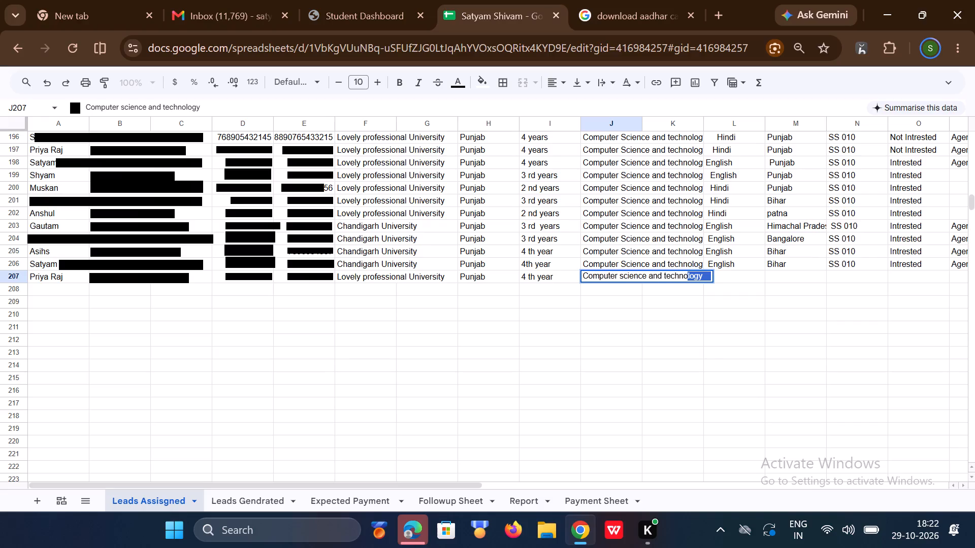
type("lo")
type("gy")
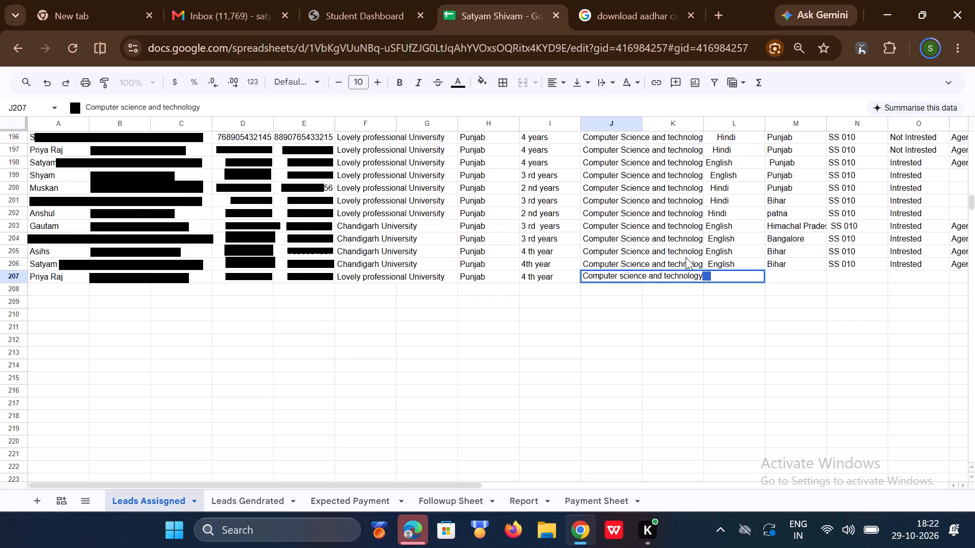
left_click(719, 270)
left_click(719, 299)
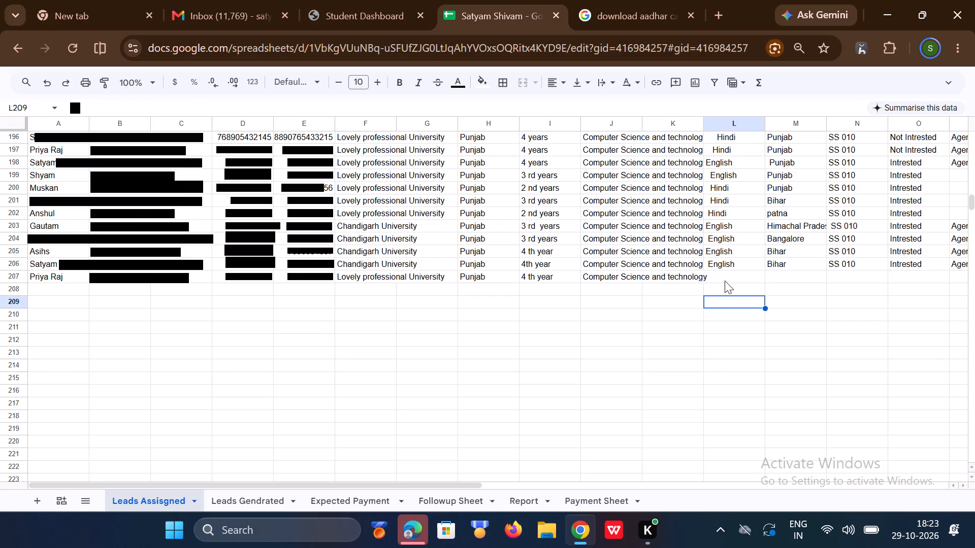
Enter "English" as the lead's language in cell L207.
left_click(725, 281)
left_click(725, 281)
double_click(725, 279)
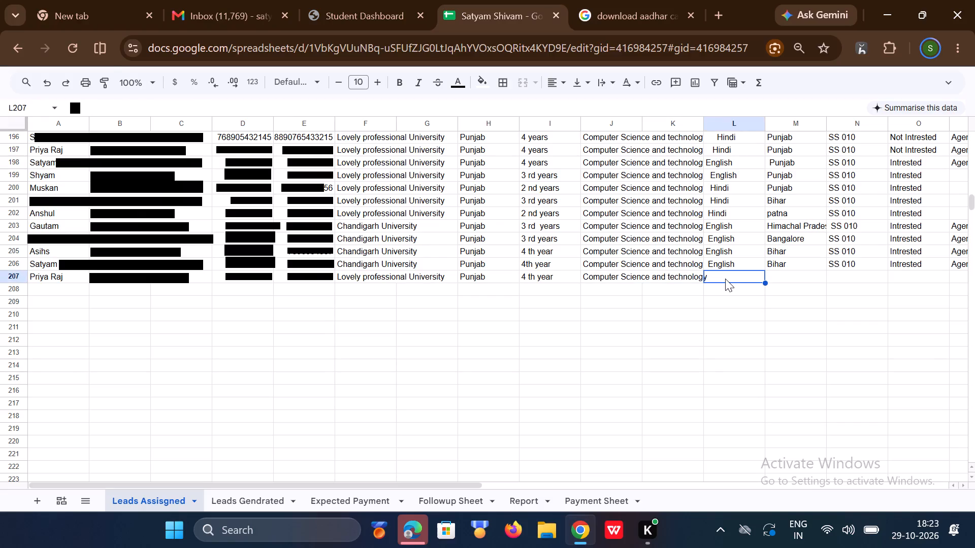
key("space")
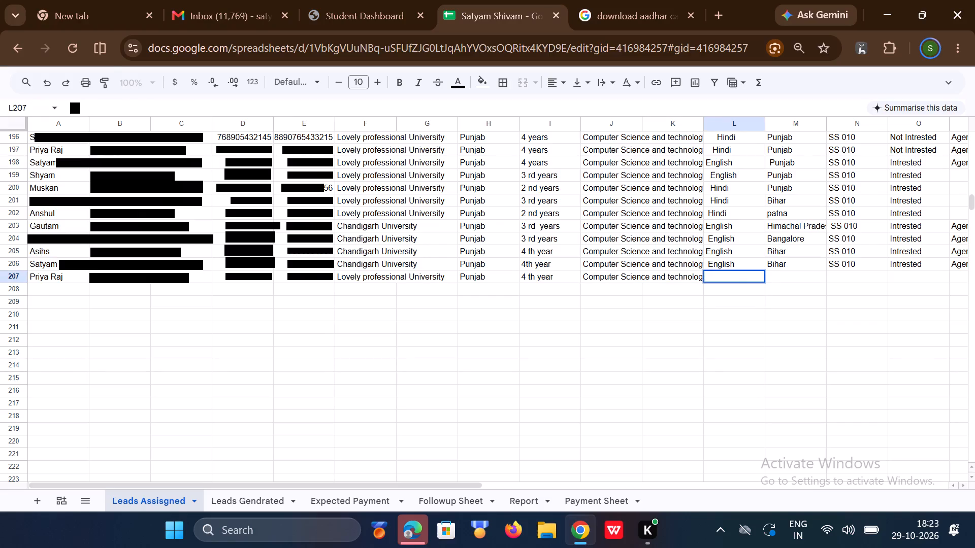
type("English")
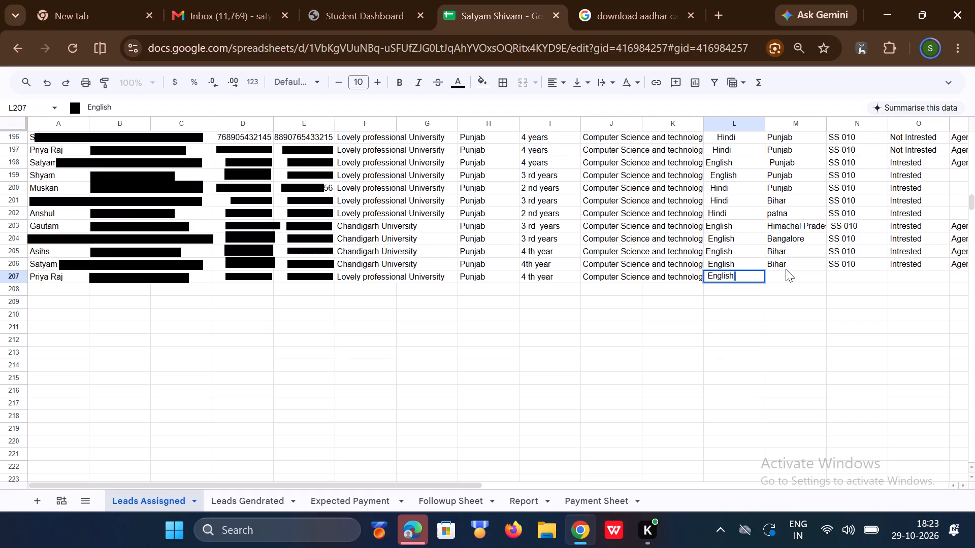
Enter "Bihar" as the lead's home location in cell M207.
double_click(784, 275)
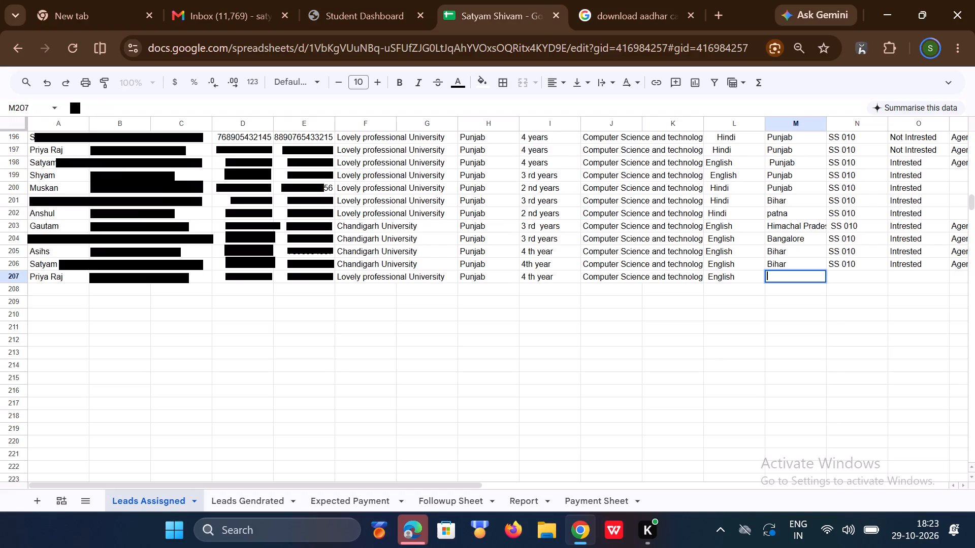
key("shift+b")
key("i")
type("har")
Enter the code "SS 010" for the lead in cell N207.
double_click(853, 282)
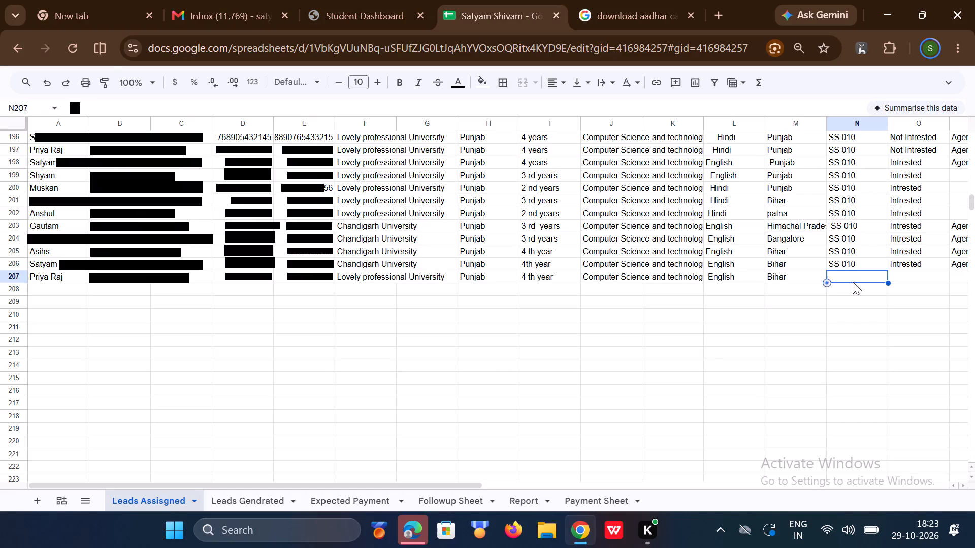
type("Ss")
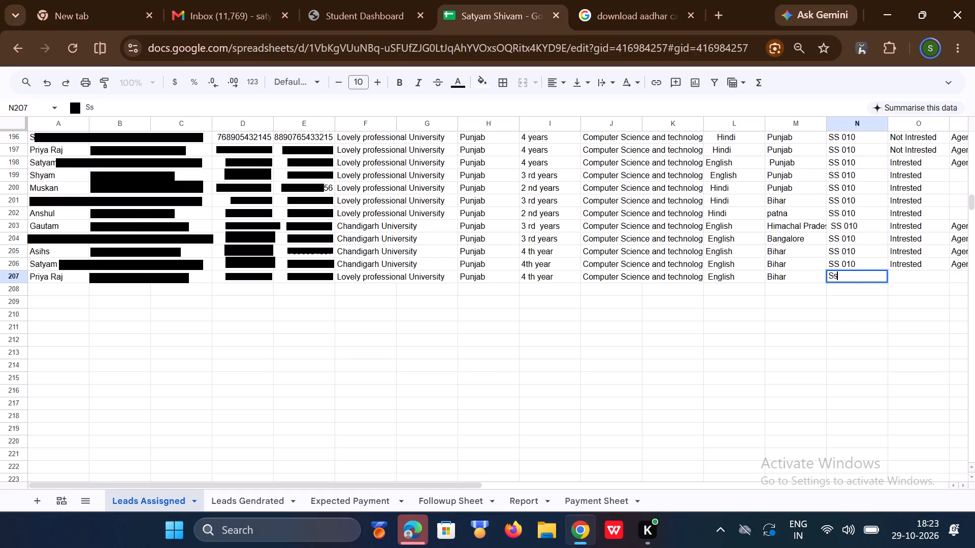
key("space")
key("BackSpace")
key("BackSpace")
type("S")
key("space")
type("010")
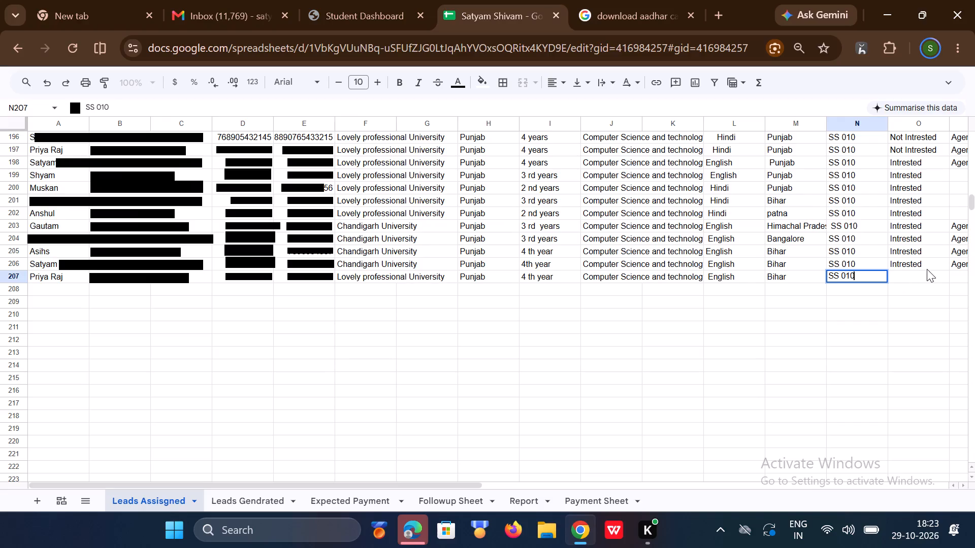
Enter "Intrested" as the lead's interest status in cell O207.
double_click(915, 278)
left_click(915, 278)
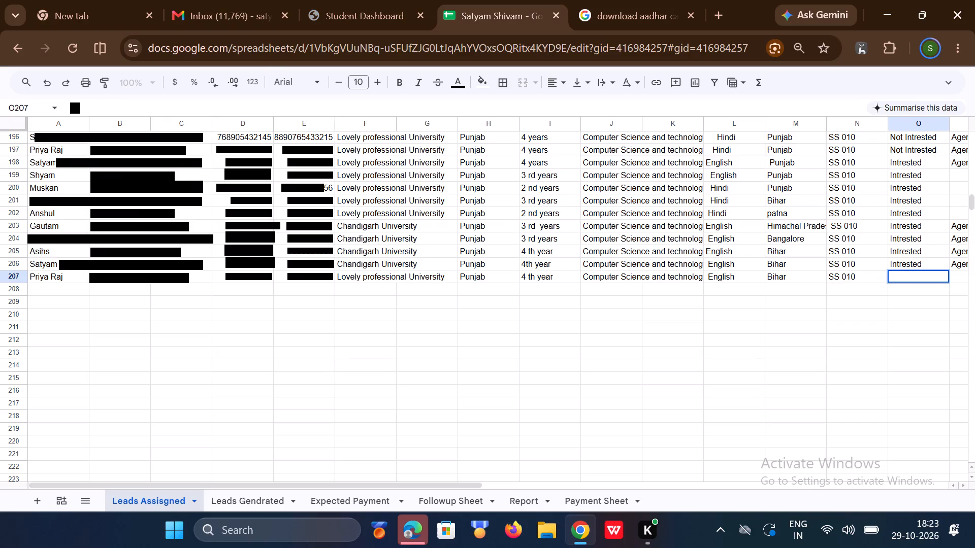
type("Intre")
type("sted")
Enter "Agent" for the lead in cell P207, completing the record in row 207.
scroll(933, 307, "left", 1)
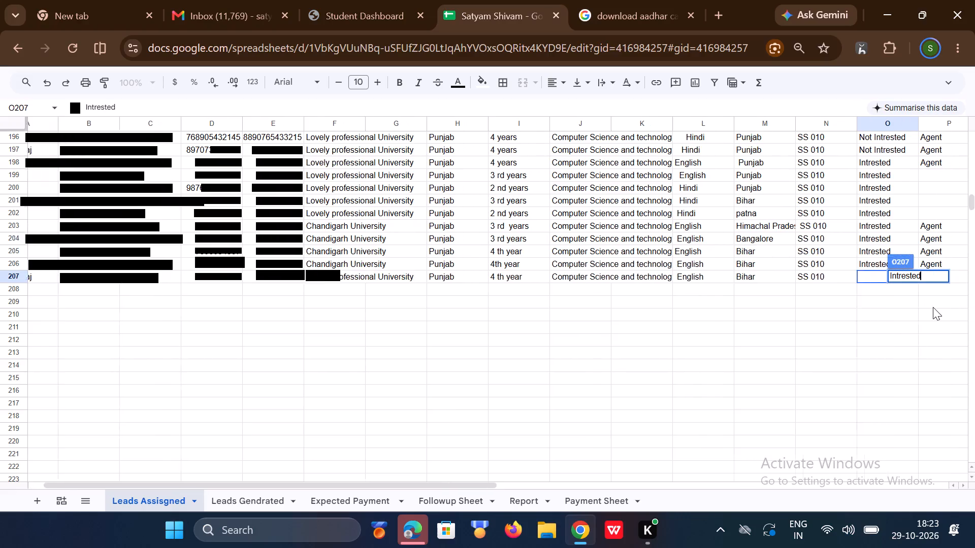
scroll(933, 307, "left", 1)
left_click(938, 303)
left_click(922, 280)
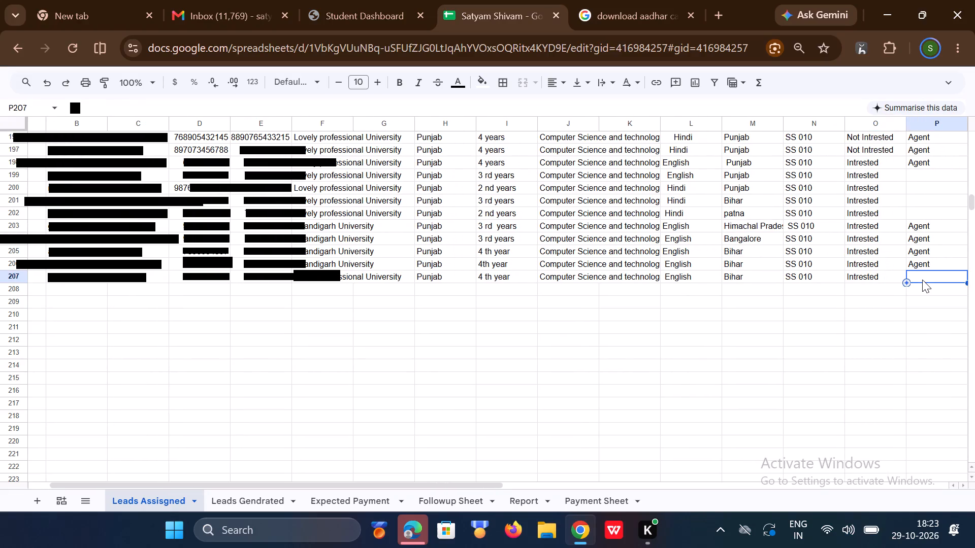
left_click(922, 280)
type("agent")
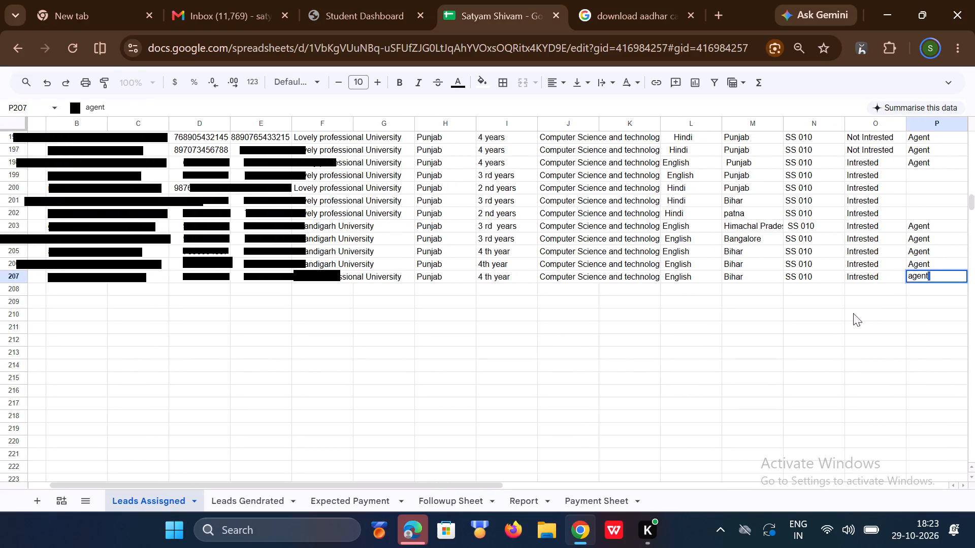
left_click(868, 317)
Start a new lead record in row 208 by entering the name "Shyam" in cell A208.
scroll(756, 348, "right", 3)
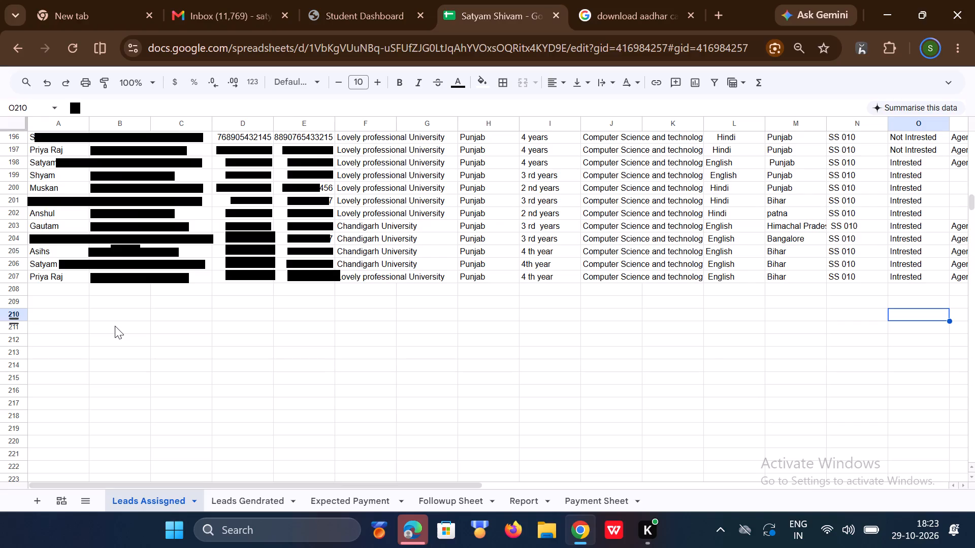
triple_click(51, 288)
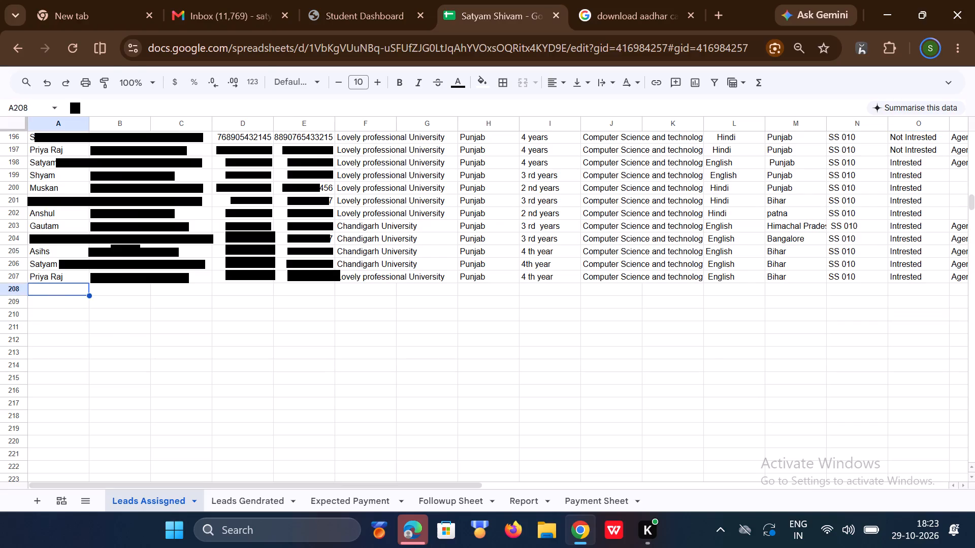
left_click(51, 288)
left_click(51, 288)
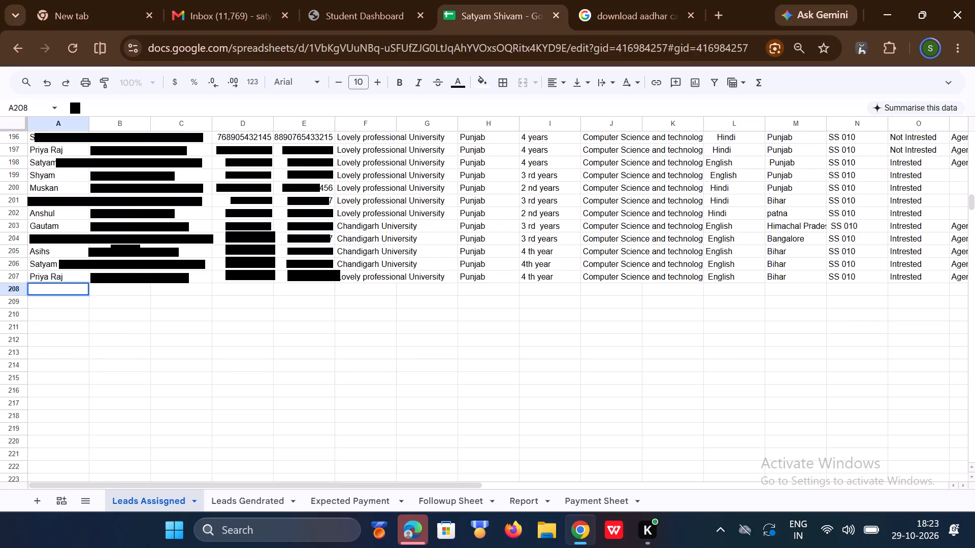
left_click(51, 288)
left_click(51, 288)
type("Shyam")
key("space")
Enter the new lead's e-mail address in cell B208.
double_click(104, 291)
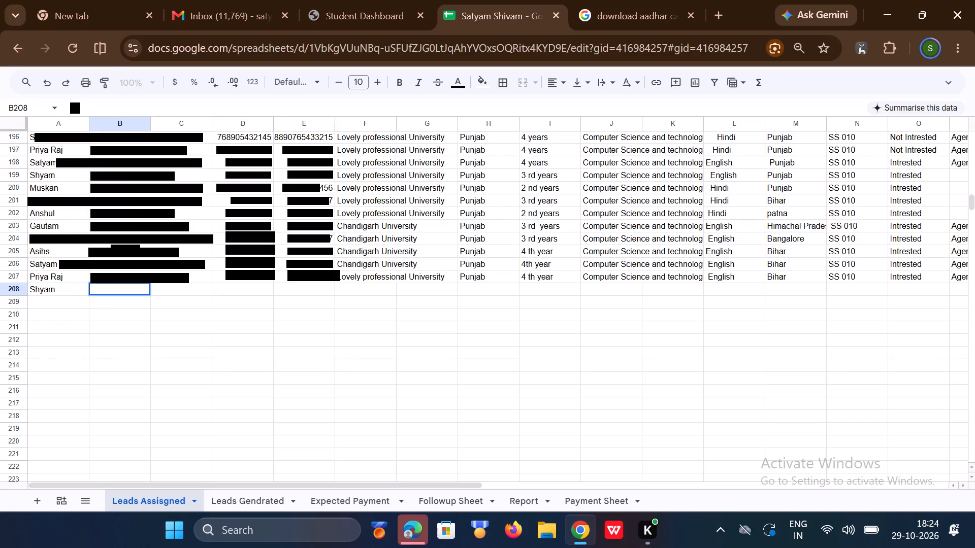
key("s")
key("BackSpace")
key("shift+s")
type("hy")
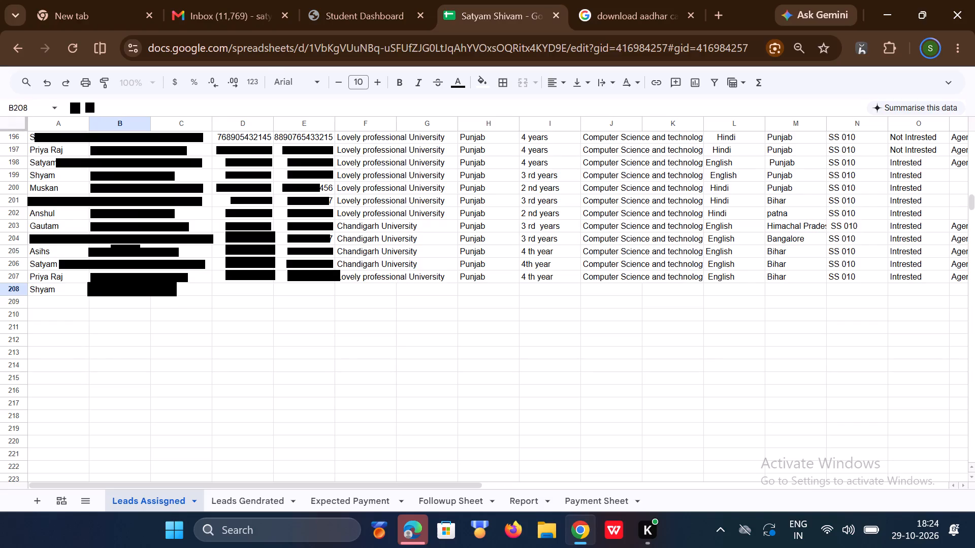
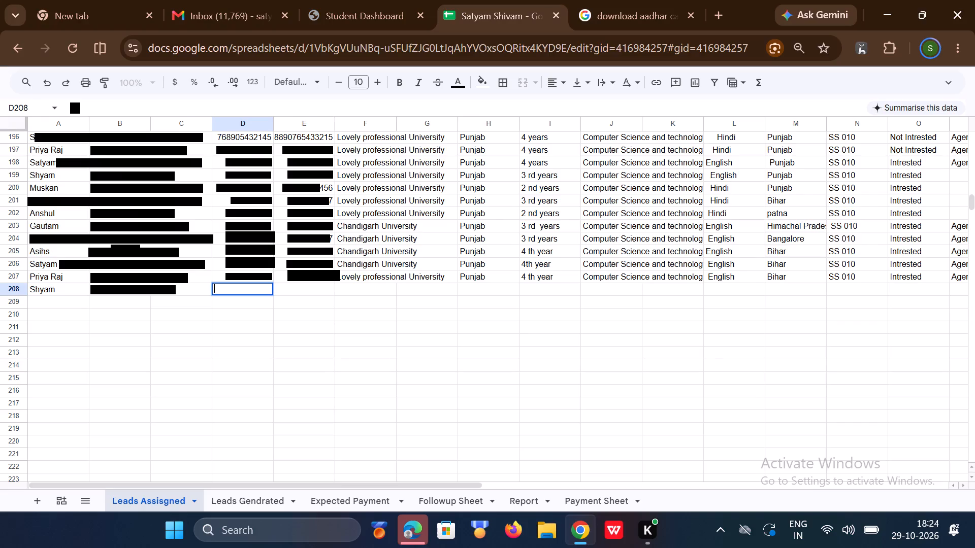
Enter the ten-digit phone number for the lead Shyam in cell D208.
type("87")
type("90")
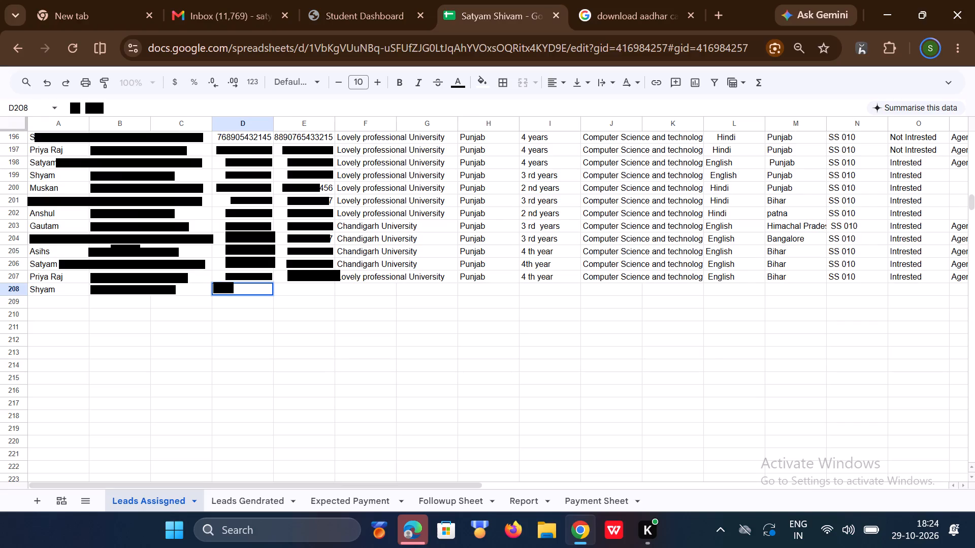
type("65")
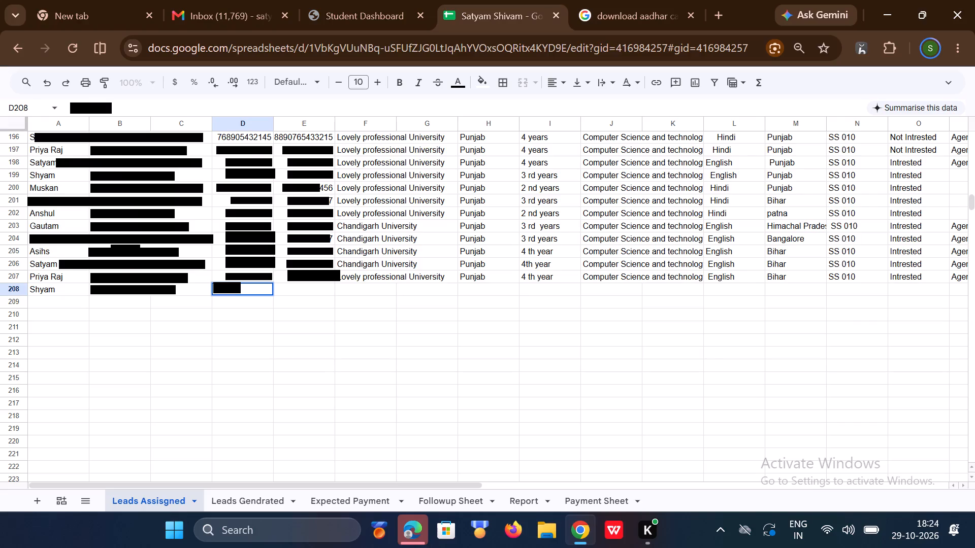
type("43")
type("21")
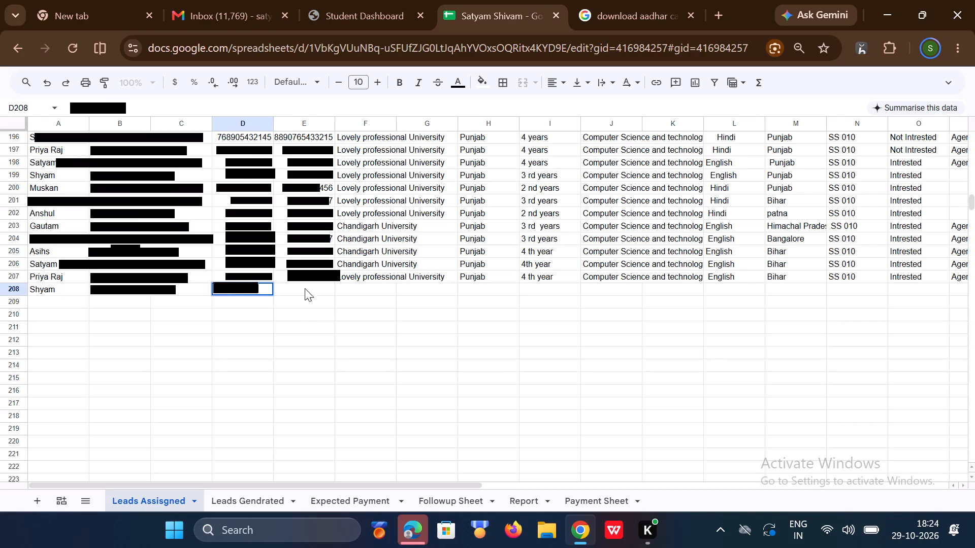
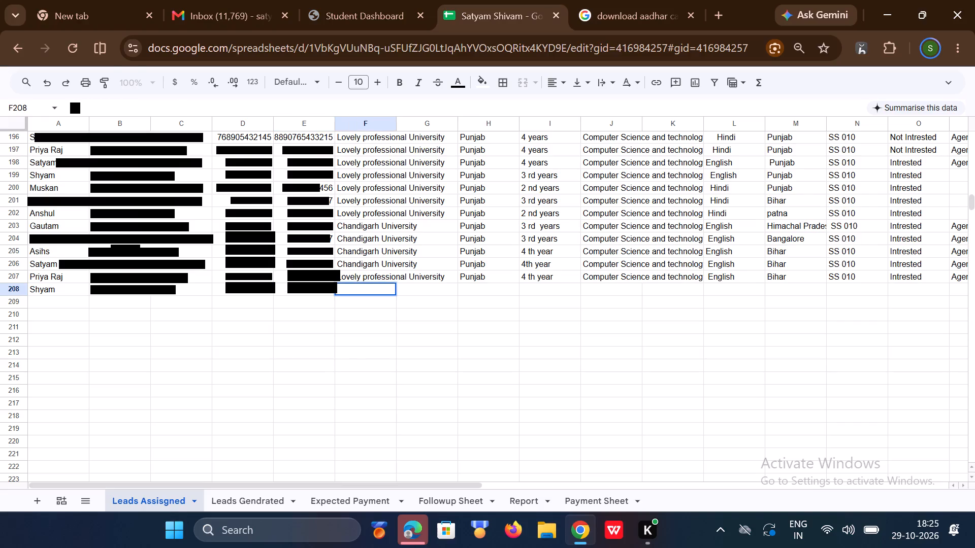
Enter "Lovely professional University" as the university in cell F208.
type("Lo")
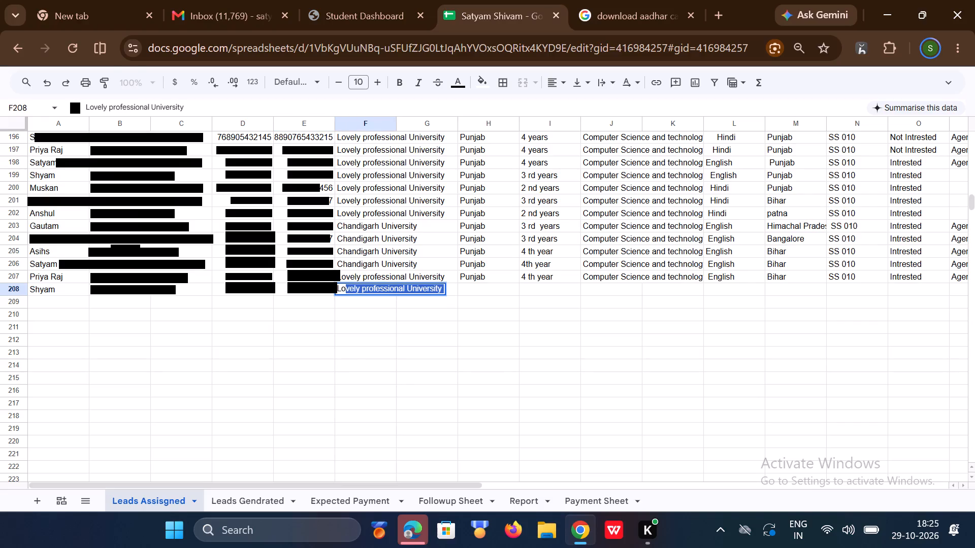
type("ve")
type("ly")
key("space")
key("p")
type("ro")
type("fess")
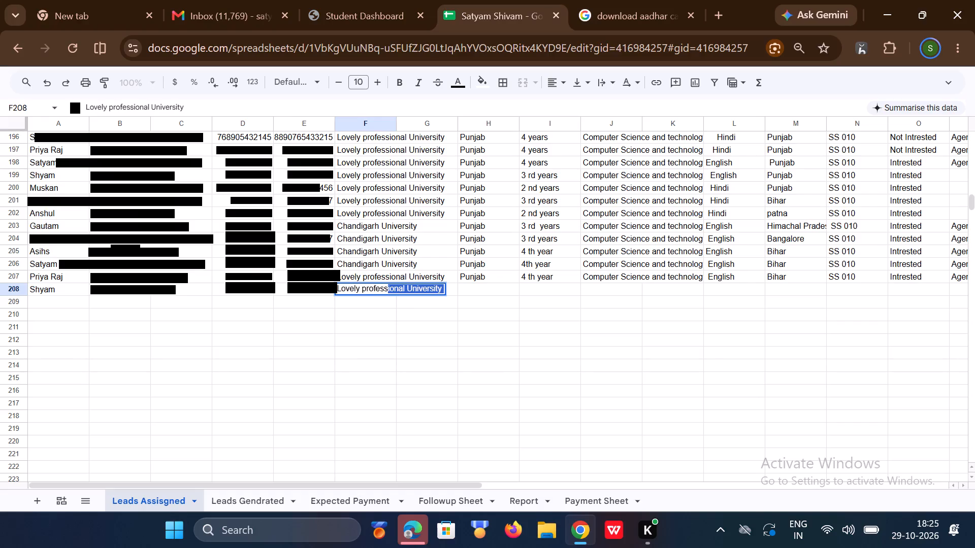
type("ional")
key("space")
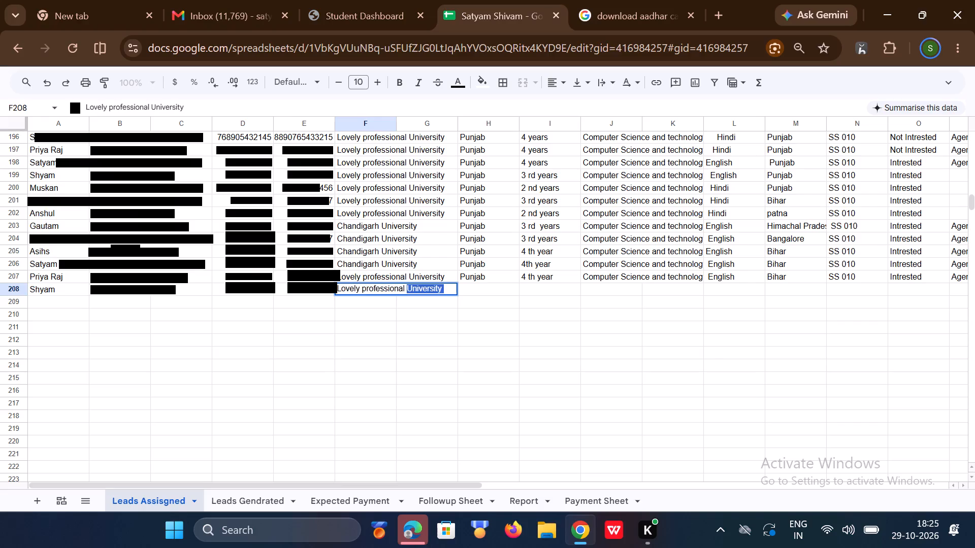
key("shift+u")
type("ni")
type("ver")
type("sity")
Enter "Punjab" as the university's state in cell H208.
left_click(472, 284)
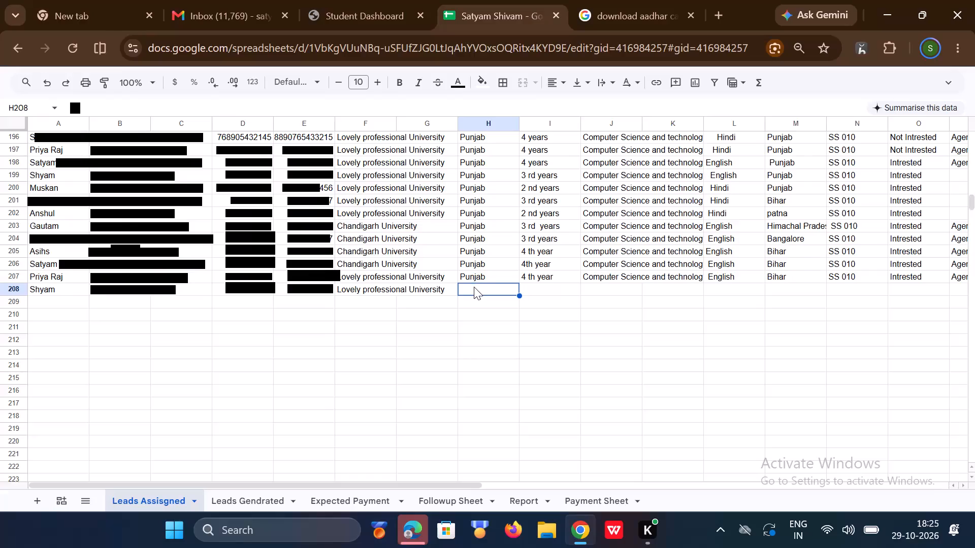
double_click(474, 287)
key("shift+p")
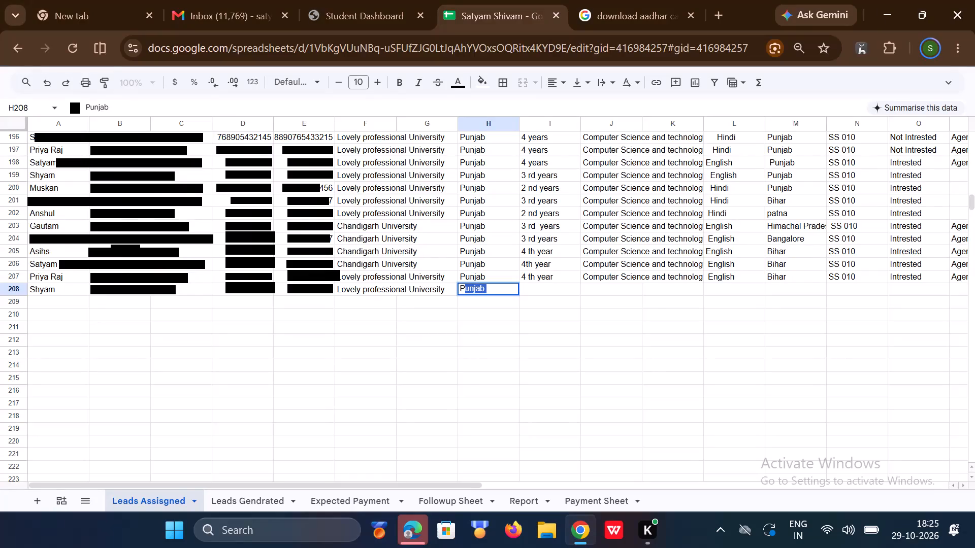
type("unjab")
Enter "4 th year" as the year of study in cell I208.
left_click(549, 290)
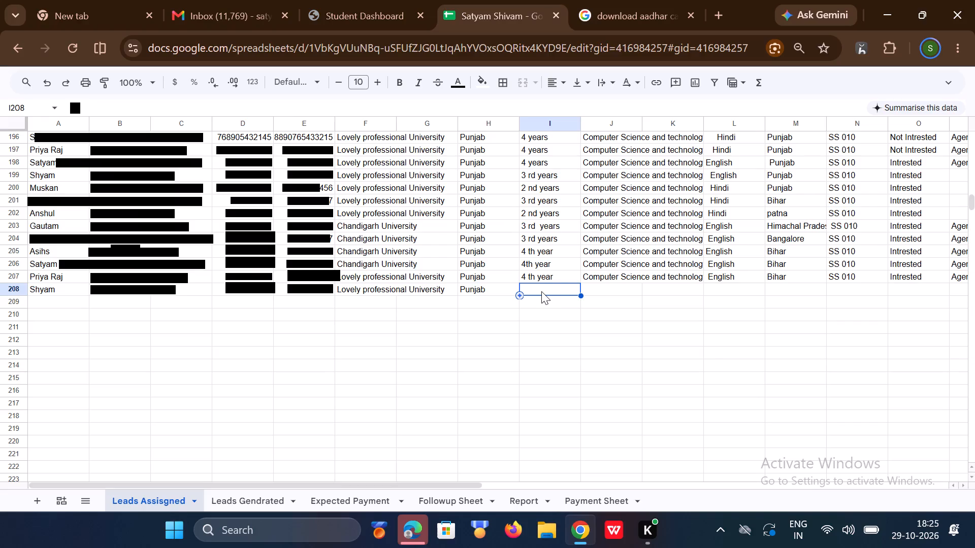
double_click(541, 291)
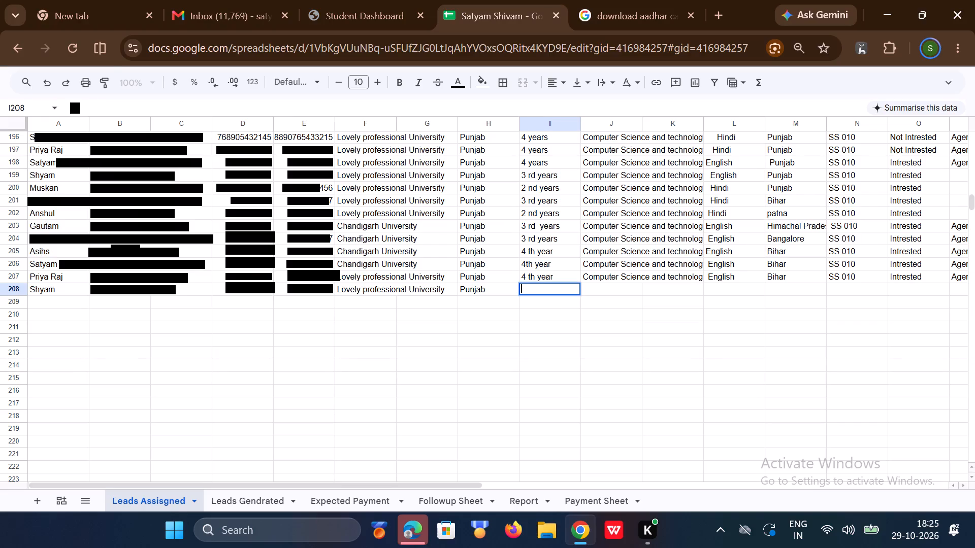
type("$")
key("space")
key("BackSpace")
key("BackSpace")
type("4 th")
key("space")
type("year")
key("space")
Enter "Computer Science and technology" as the course in cell J208.
left_click(598, 283)
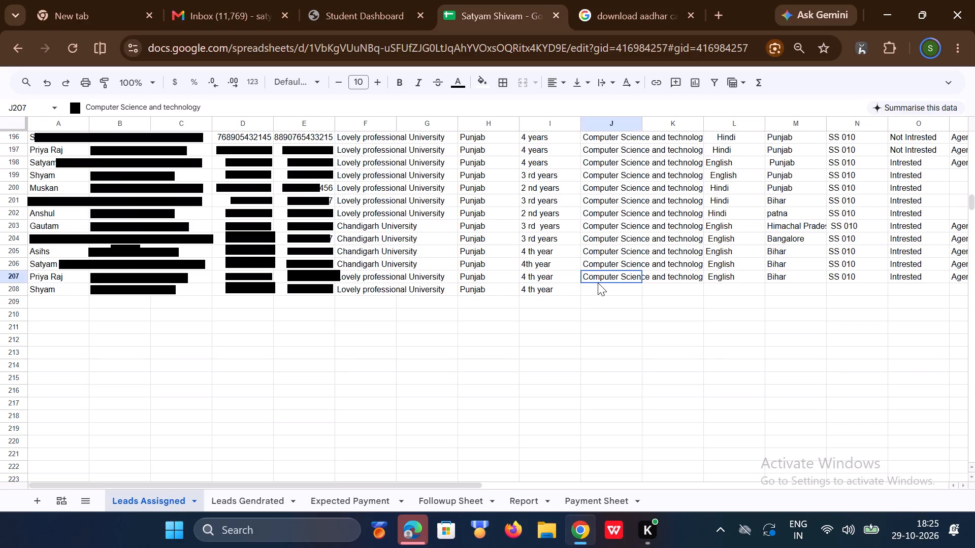
double_click(598, 288)
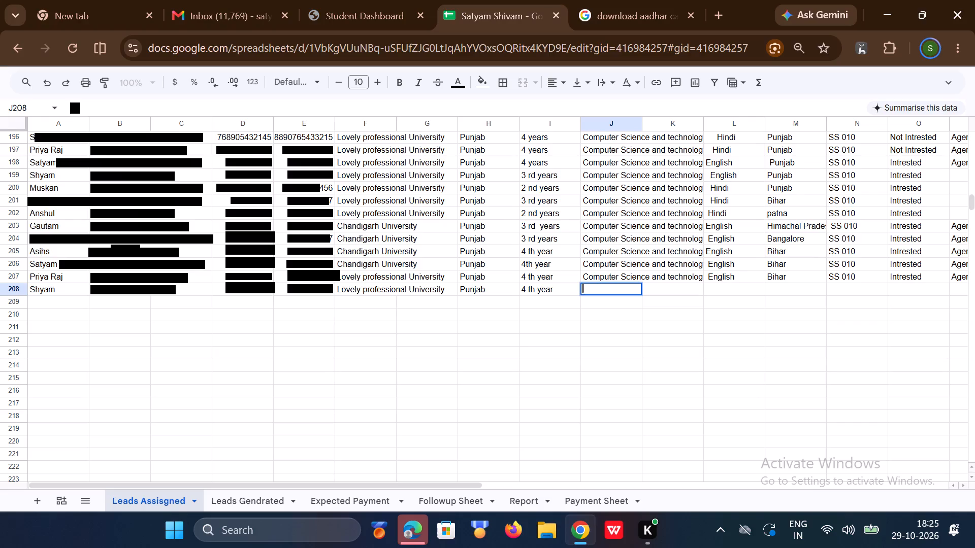
left_click(593, 288)
left_click(593, 288)
left_click(593, 288)
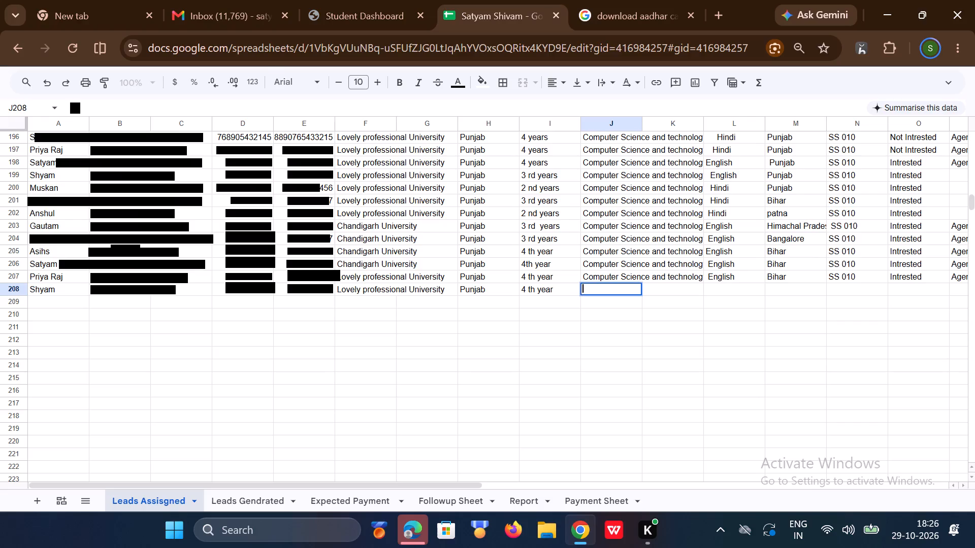
left_click(593, 288)
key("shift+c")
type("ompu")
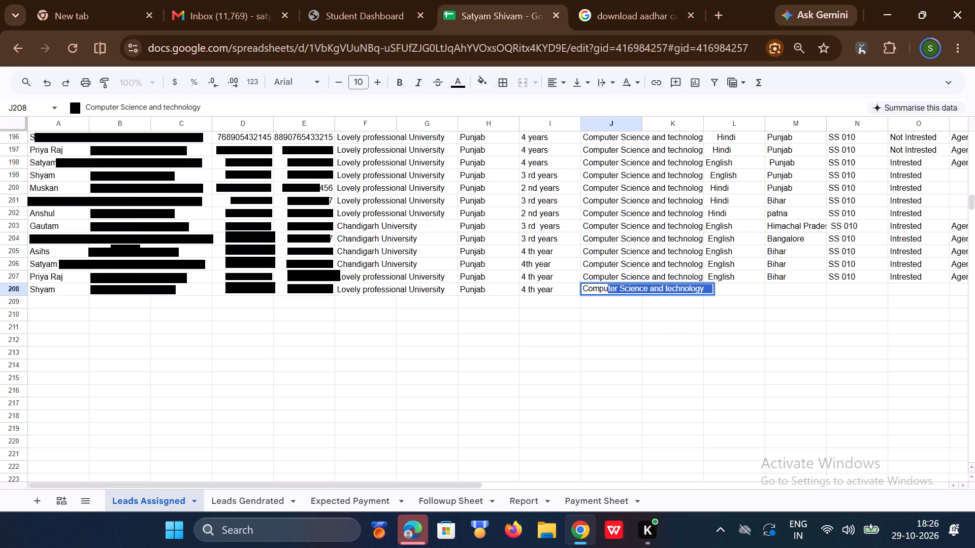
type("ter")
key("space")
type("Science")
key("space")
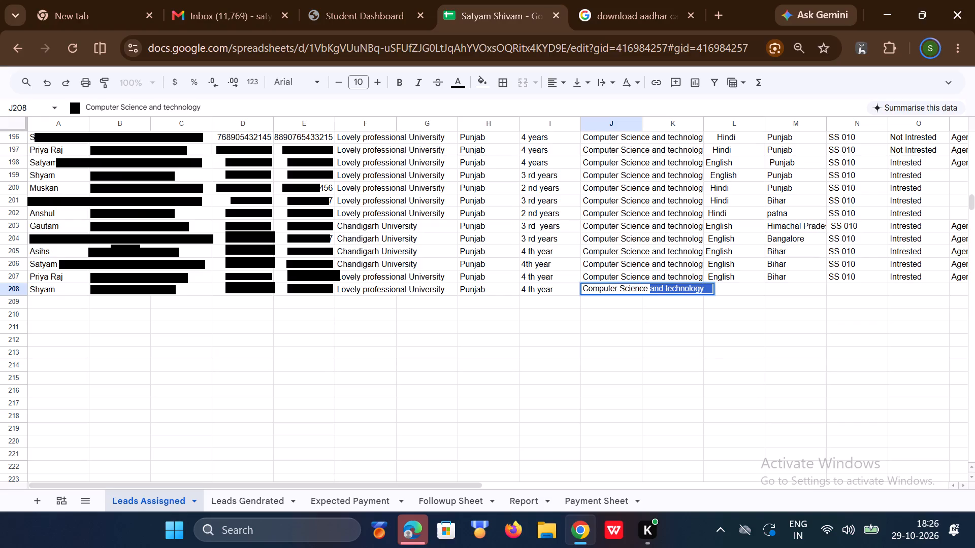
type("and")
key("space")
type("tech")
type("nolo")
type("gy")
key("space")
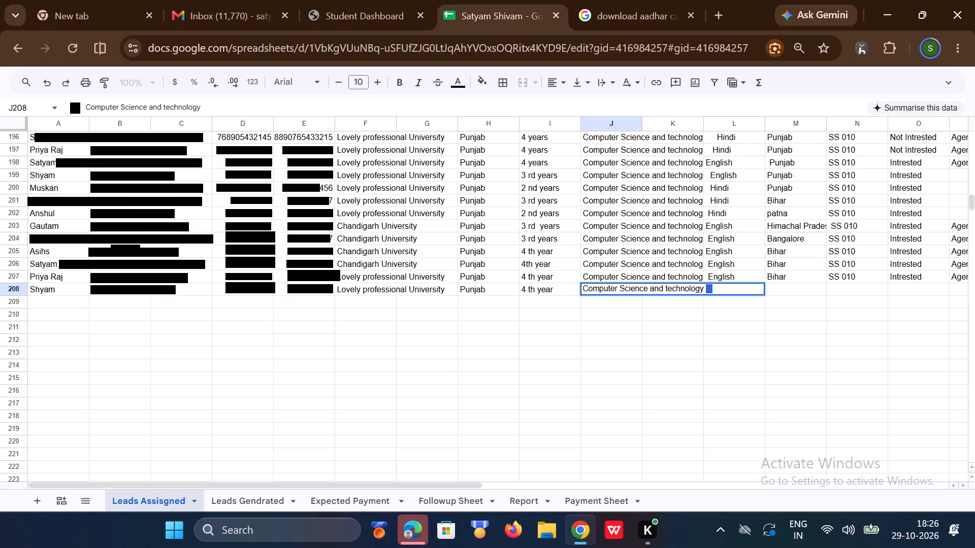
left_click(593, 288)
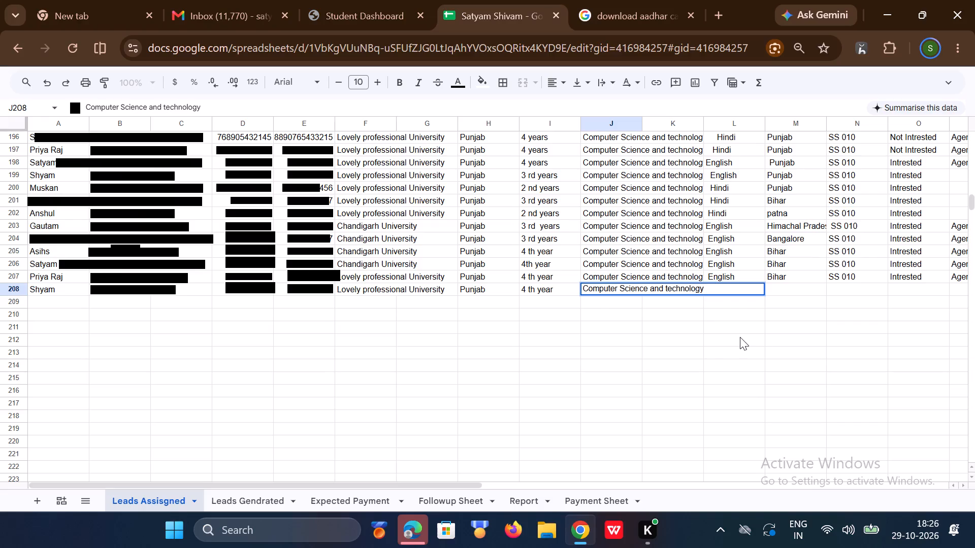
left_click(740, 337)
Enter "English" as the language in cell L208.
double_click(721, 287)
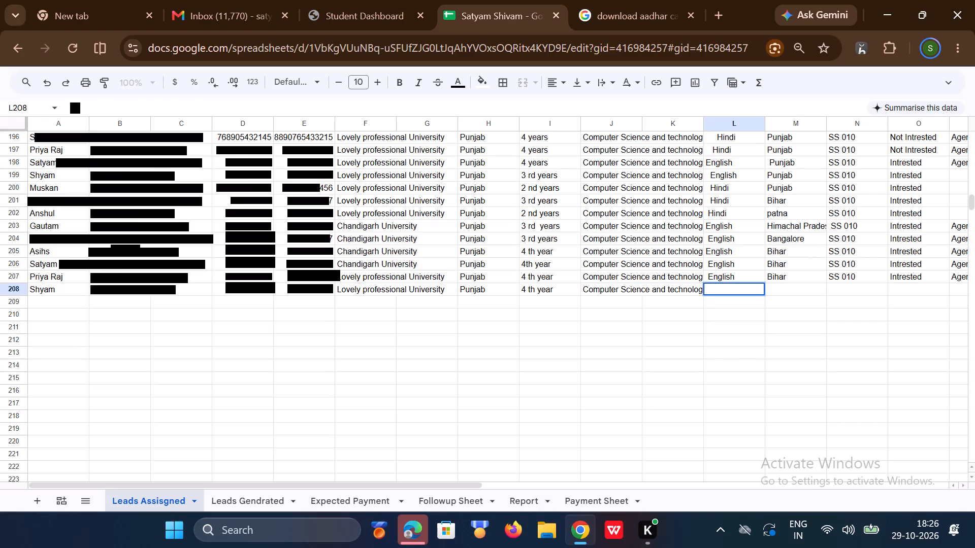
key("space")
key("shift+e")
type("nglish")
Enter "Bihar" as the lead's location in cell M208.
left_click(787, 286)
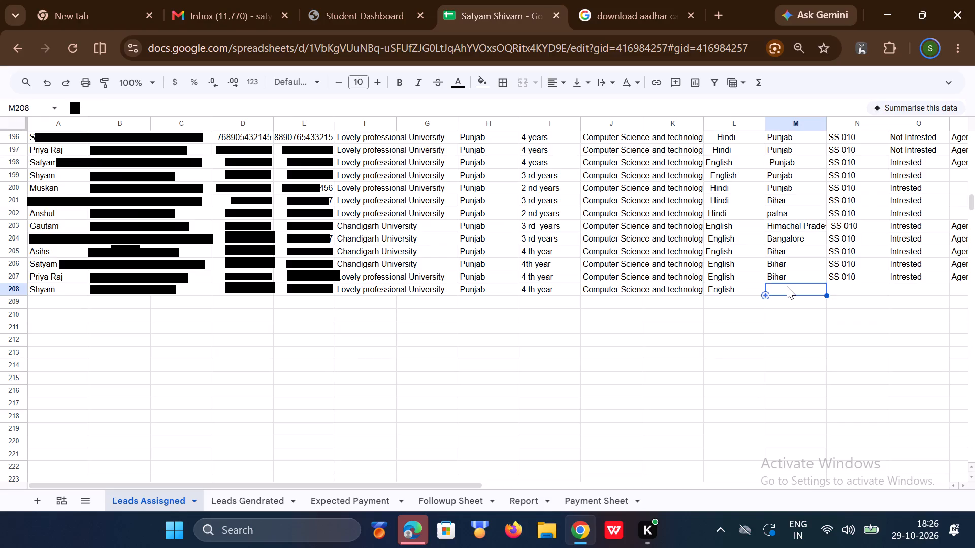
double_click(787, 286)
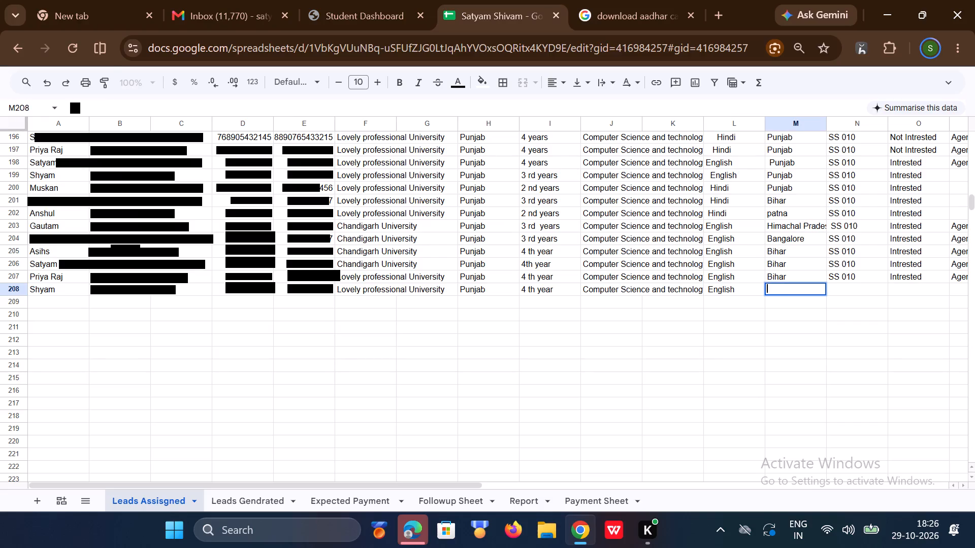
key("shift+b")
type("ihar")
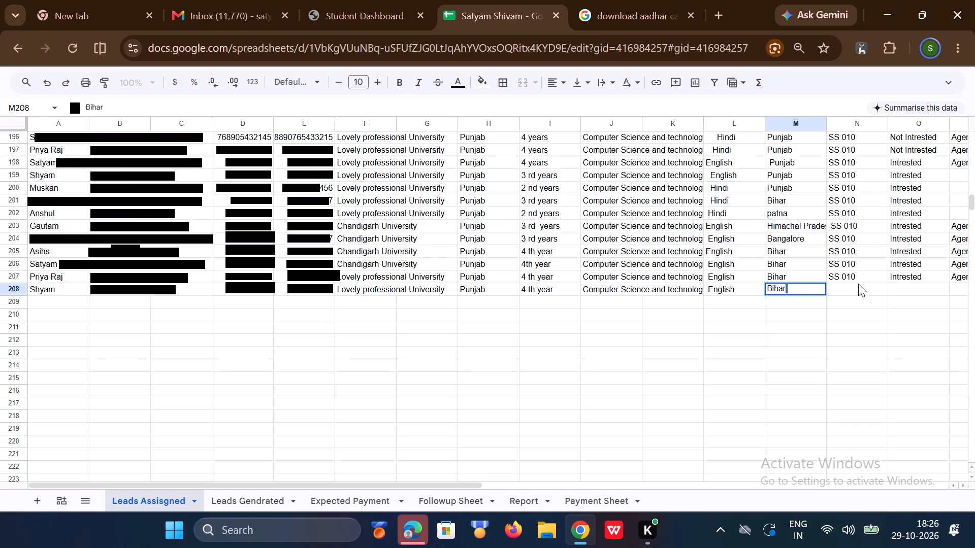
Enter the code "SS 010" in cell N208.
left_click(858, 284)
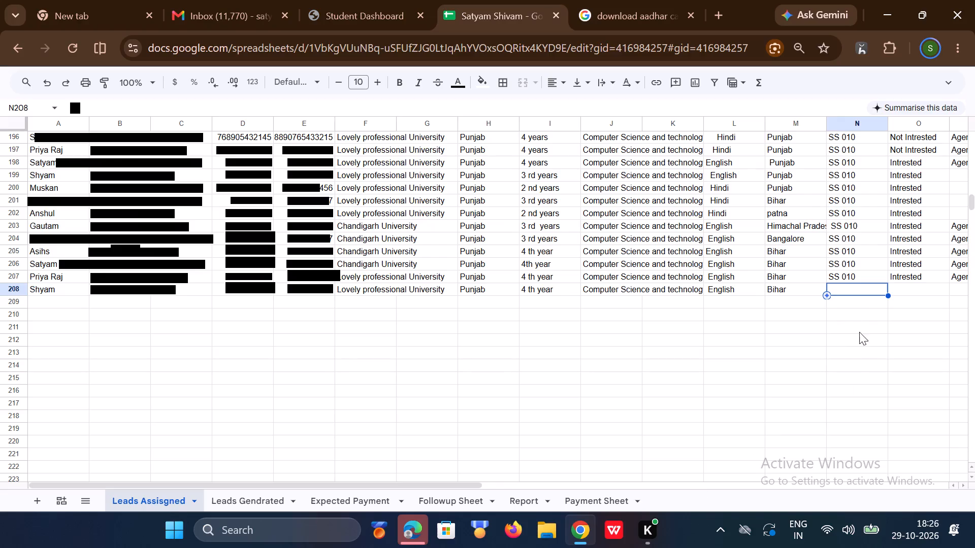
double_click(846, 287)
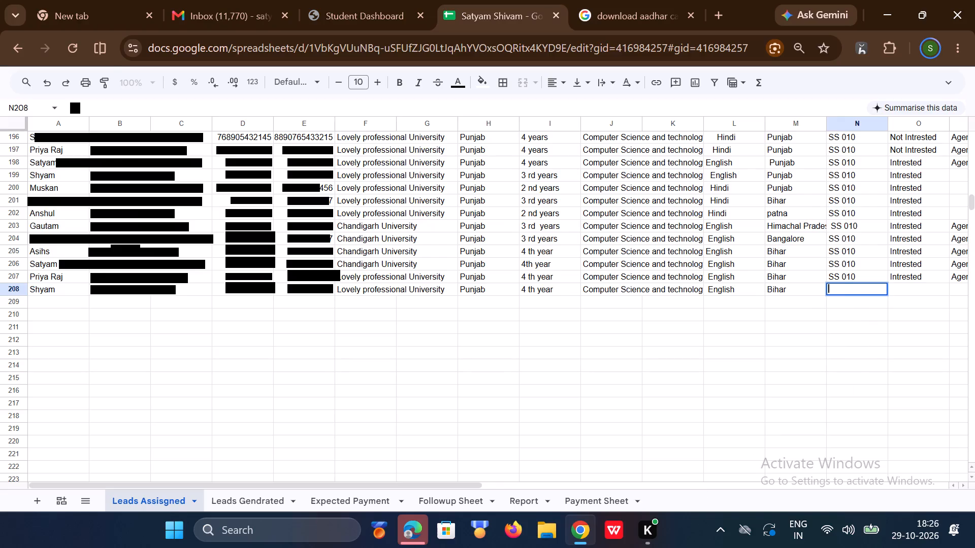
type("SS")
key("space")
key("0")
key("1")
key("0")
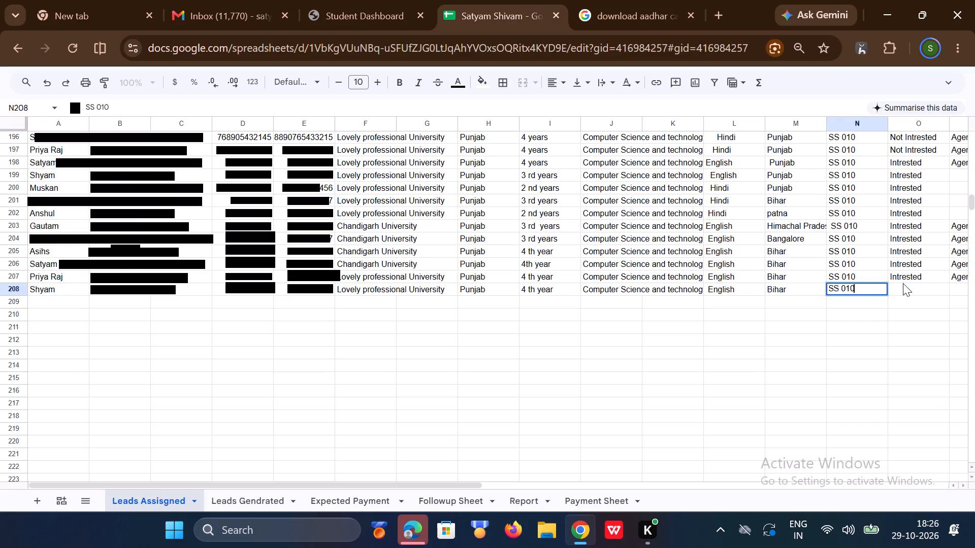
Enter "Intrested" as the lead's interest status in cell O208.
double_click(903, 283)
double_click(902, 291)
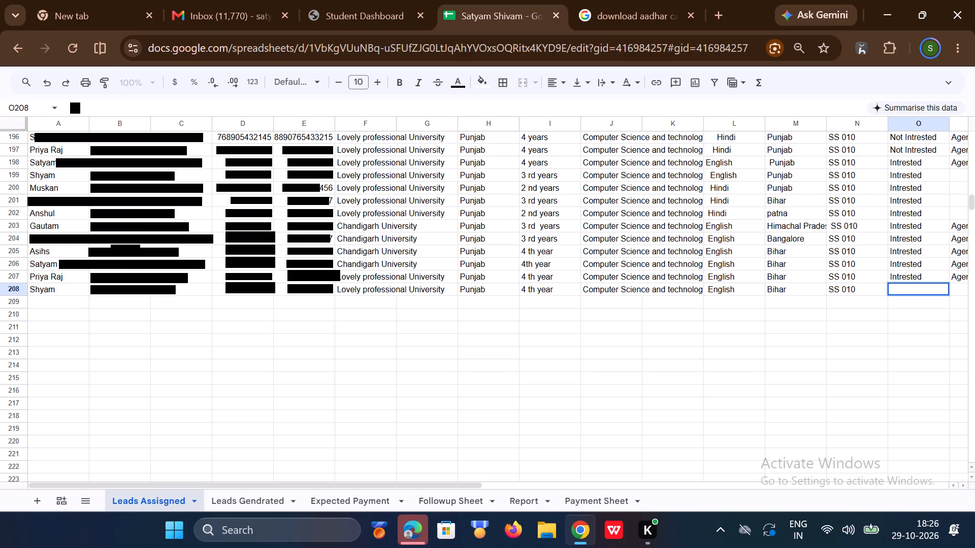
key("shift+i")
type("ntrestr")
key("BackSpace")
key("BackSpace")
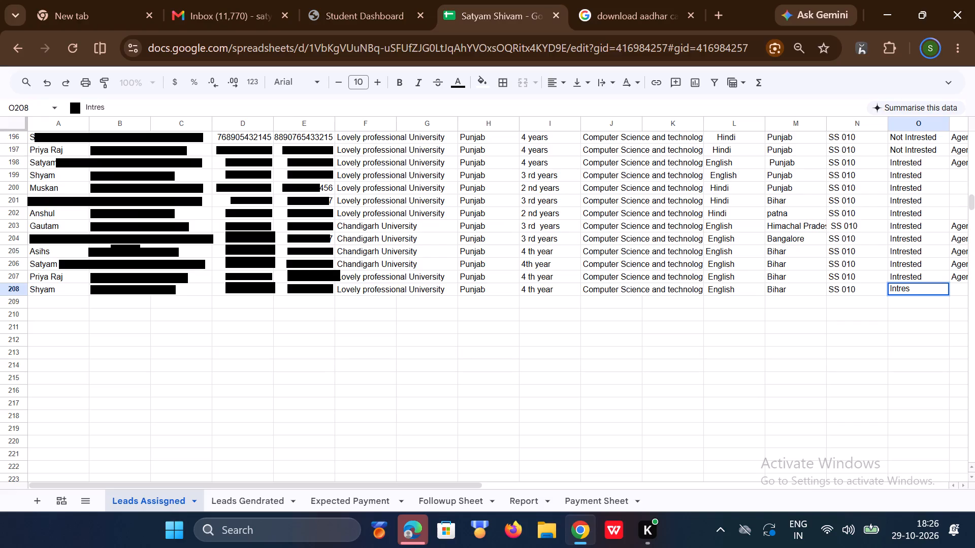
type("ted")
Enter "Agent" in cell P208 to complete the lead's row.
double_click(959, 285)
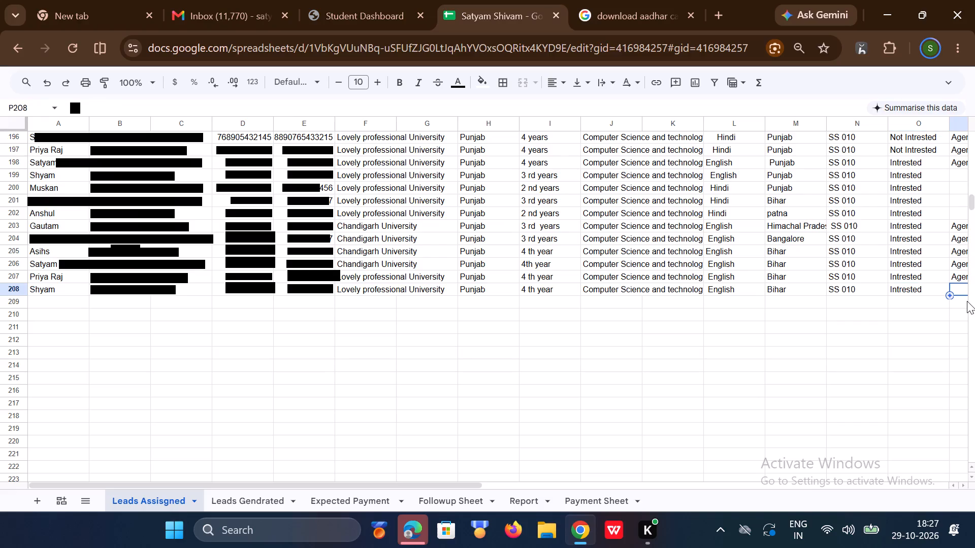
double_click(959, 288)
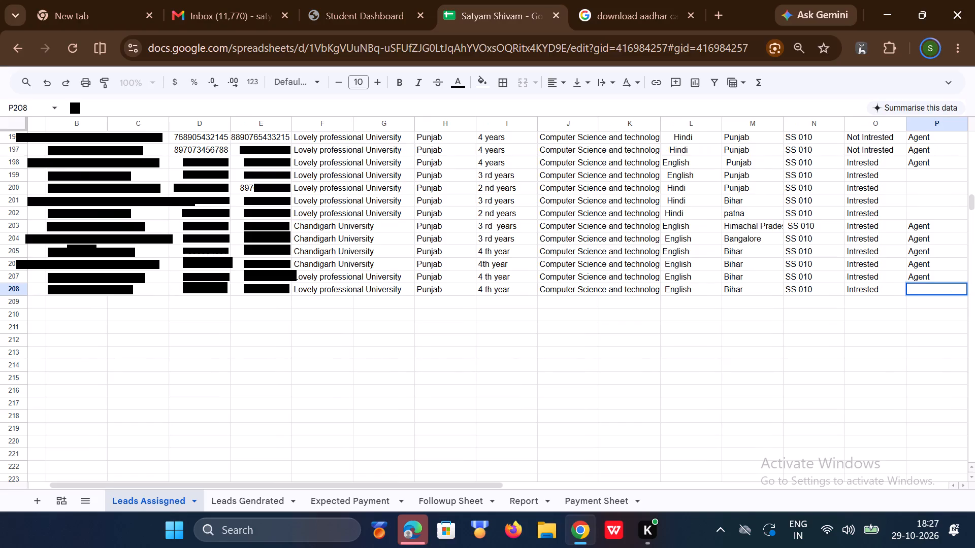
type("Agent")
Open the empty name cell A209 for the next lead record.
scroll(46, 310, "right", 5)
scroll(140, 380, "down", 1)
double_click(55, 346)
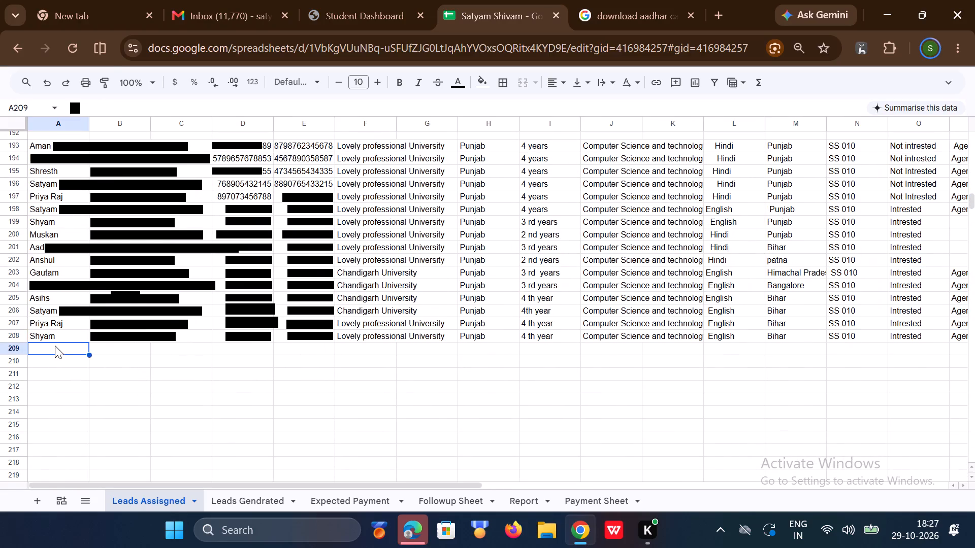
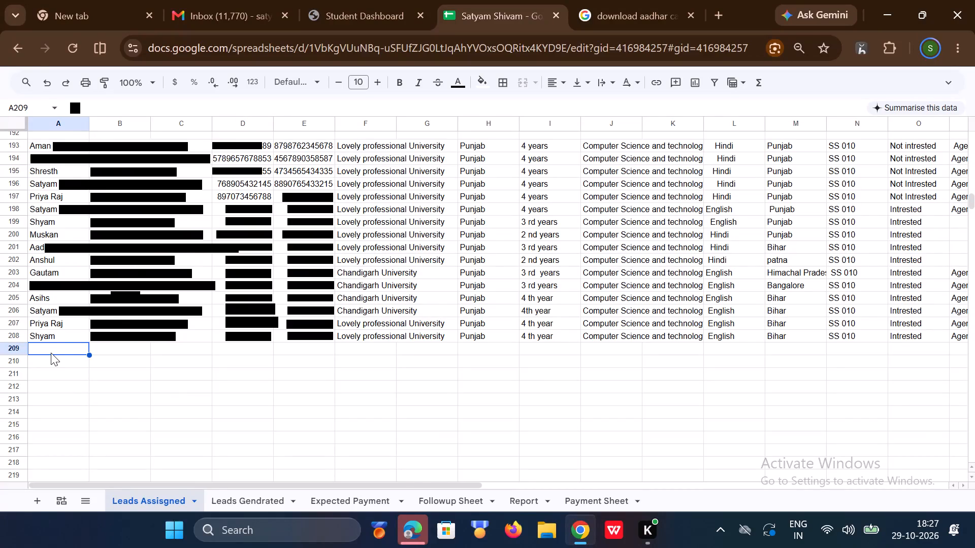
Enter the first name "Muskan" in name cell A209 for the new lead record.
left_click(51, 353)
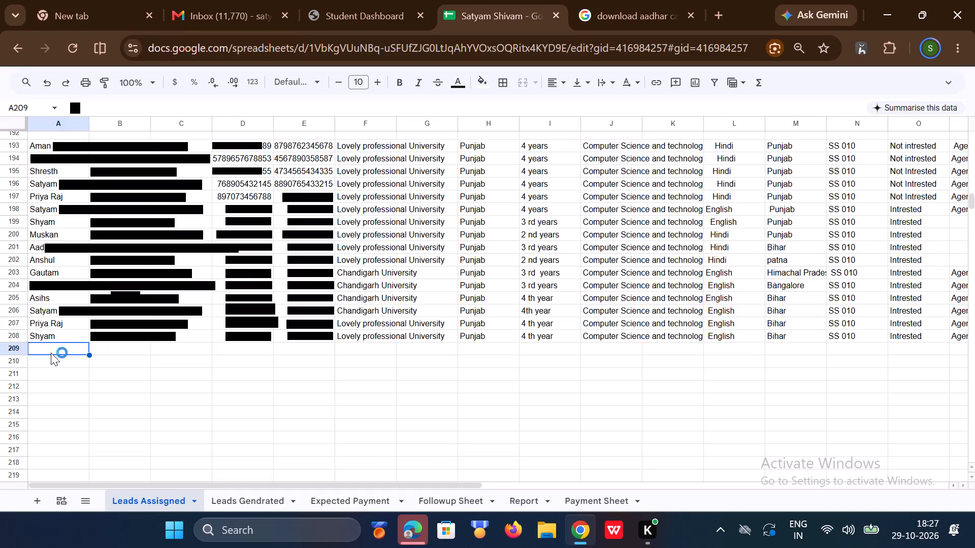
double_click(48, 349)
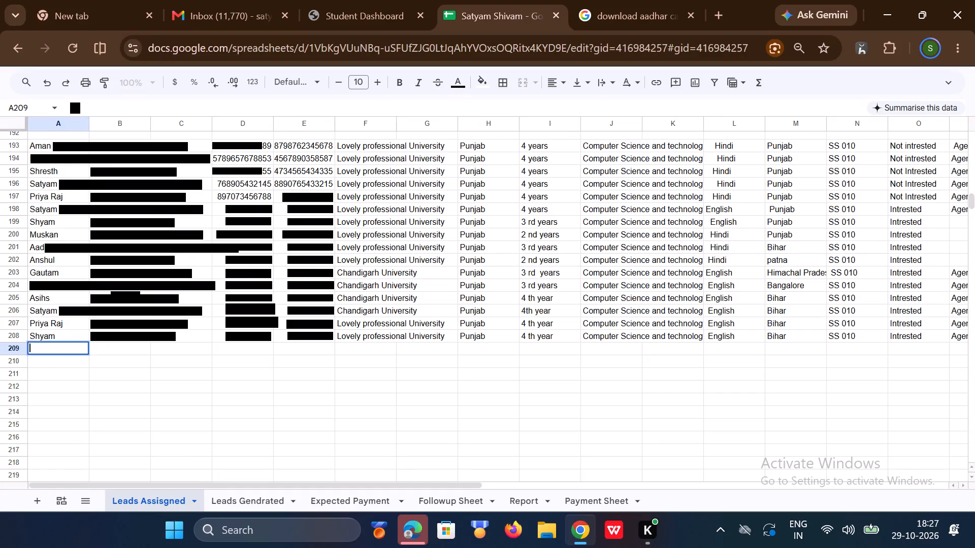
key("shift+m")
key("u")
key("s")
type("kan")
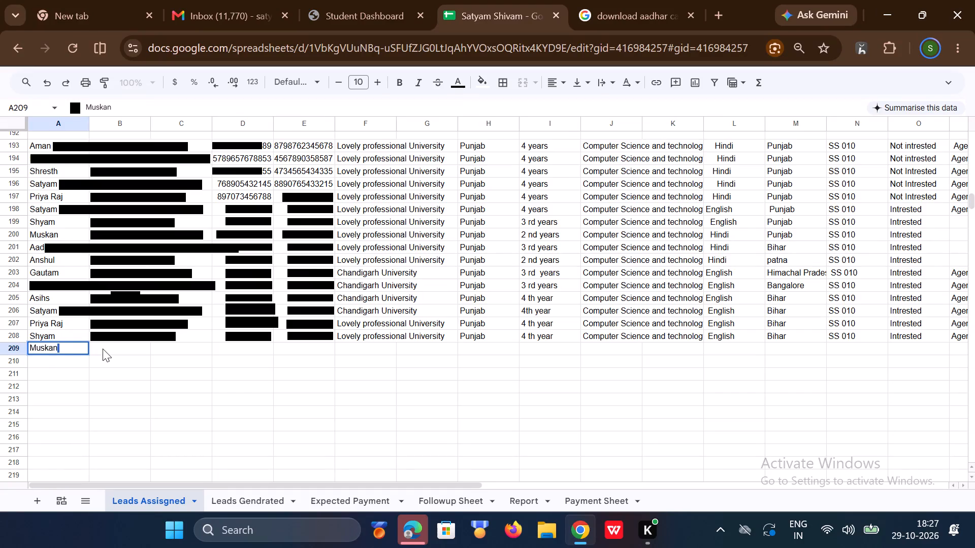
Enter the lead's Gmail address in cell B209.
double_click(104, 351)
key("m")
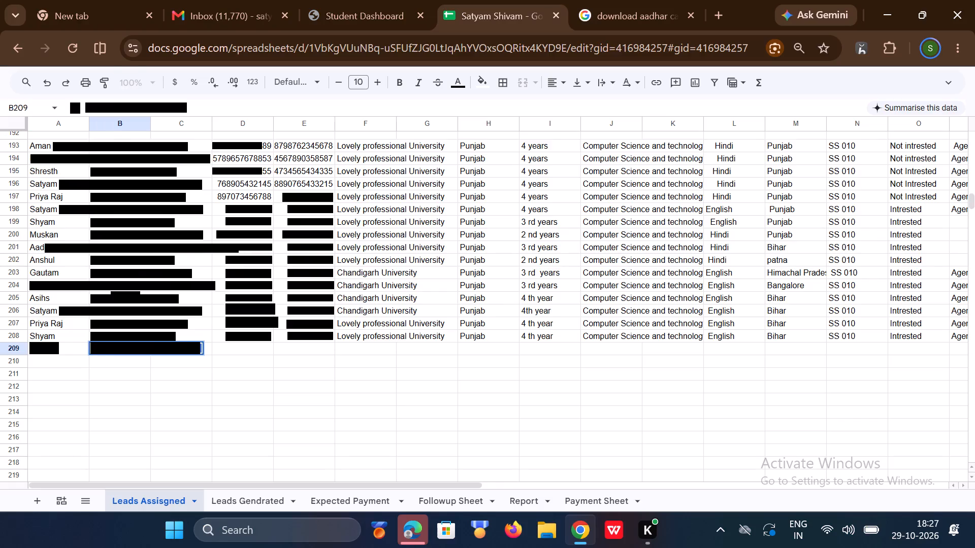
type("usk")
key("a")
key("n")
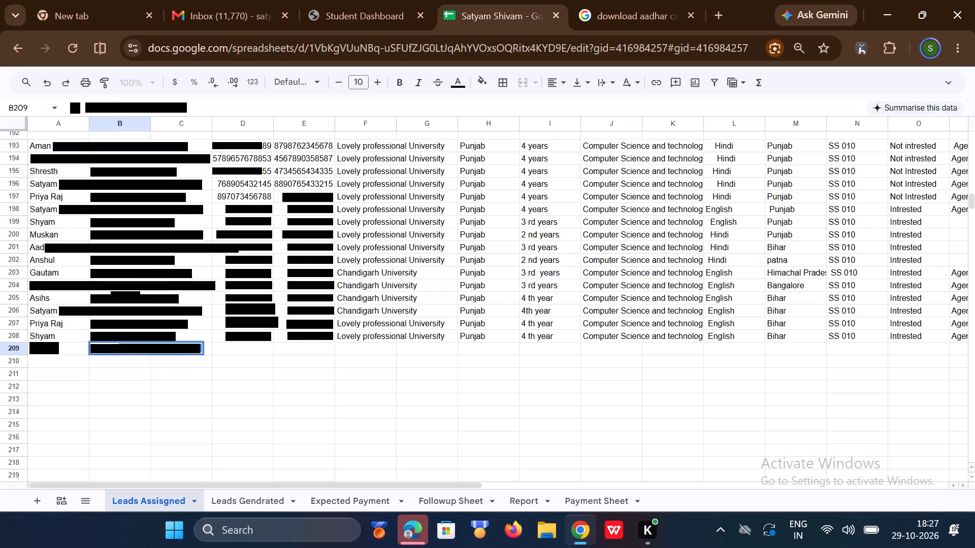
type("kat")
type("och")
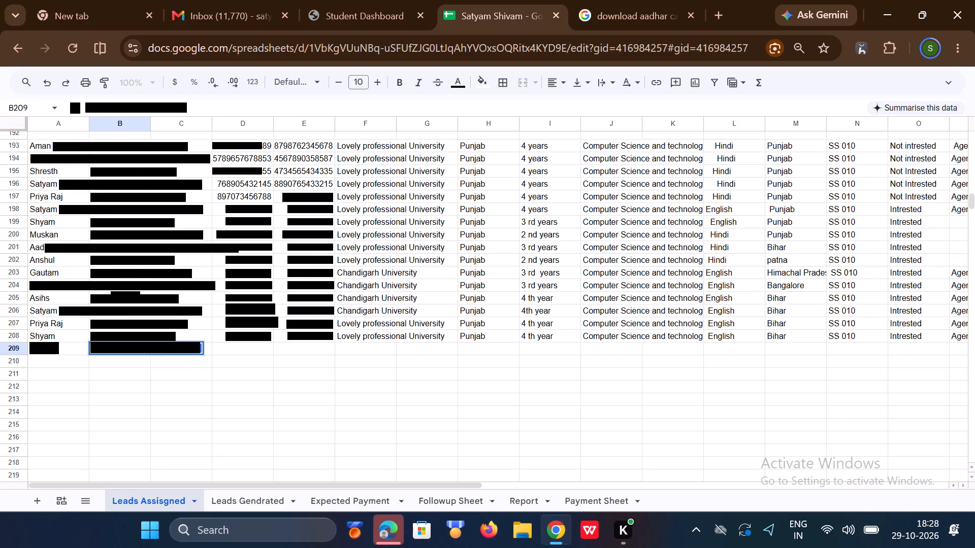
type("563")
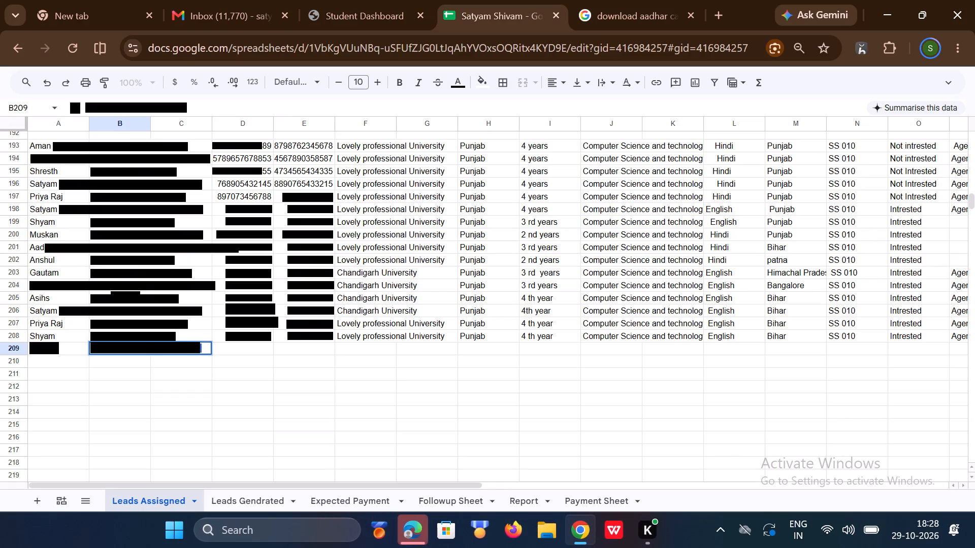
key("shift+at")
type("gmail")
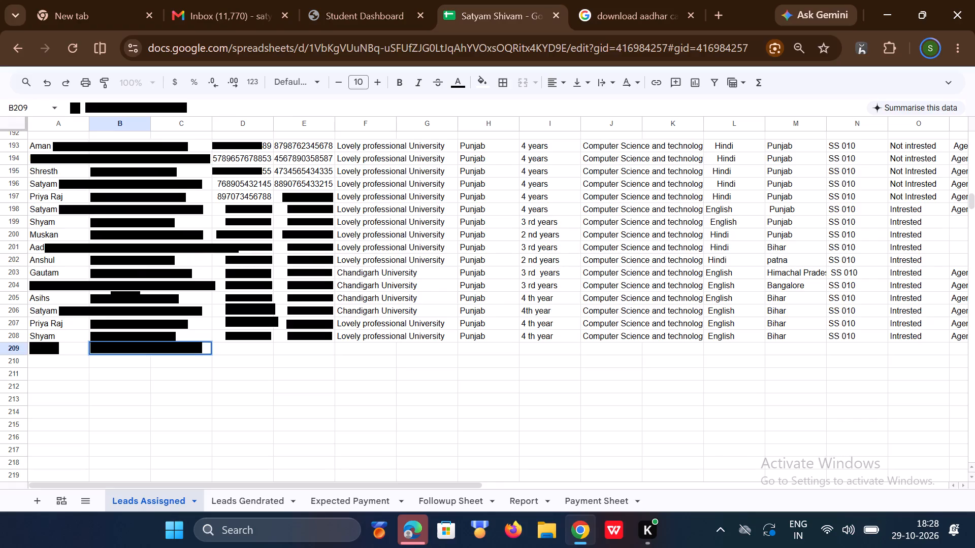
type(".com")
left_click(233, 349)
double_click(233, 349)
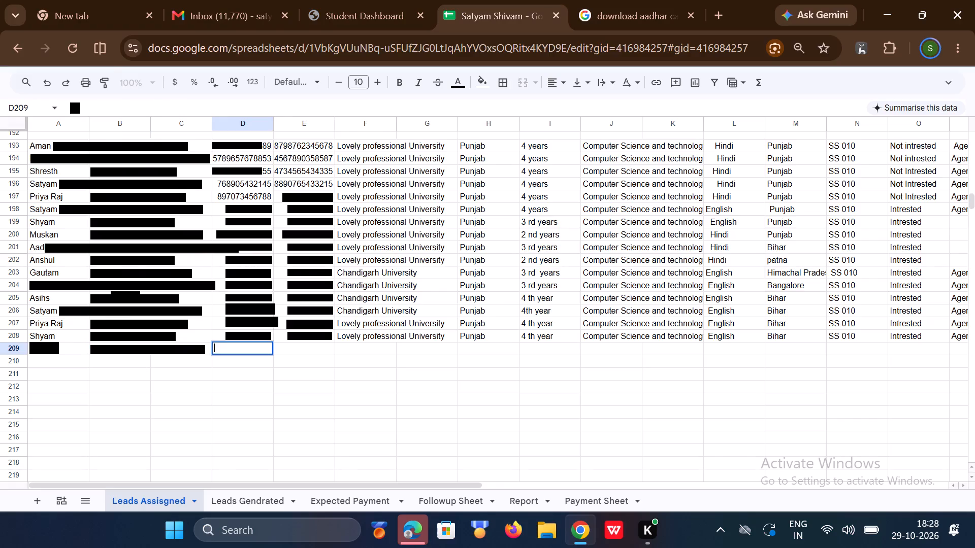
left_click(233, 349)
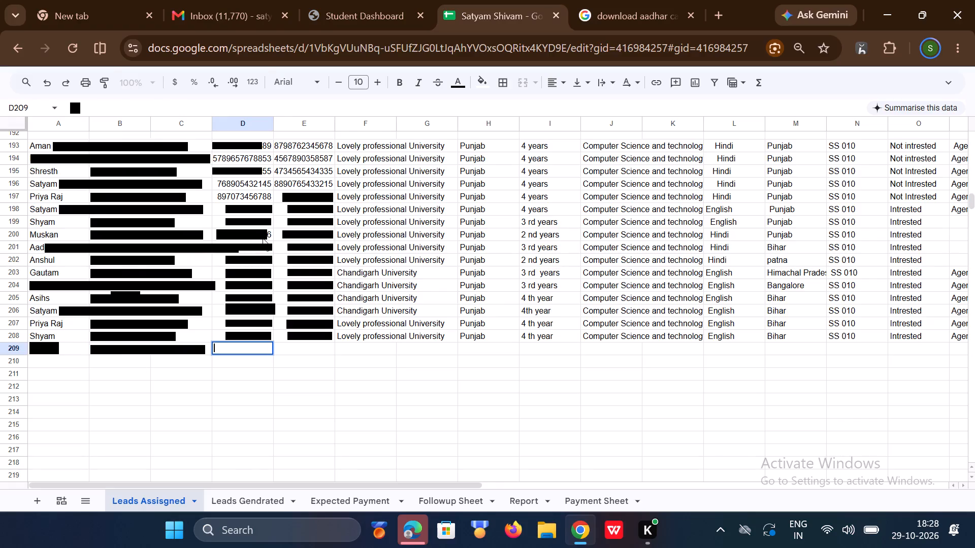
Correct the lead's number in cell D200 by replacing its last three digits with a single digit.
double_click(263, 238)
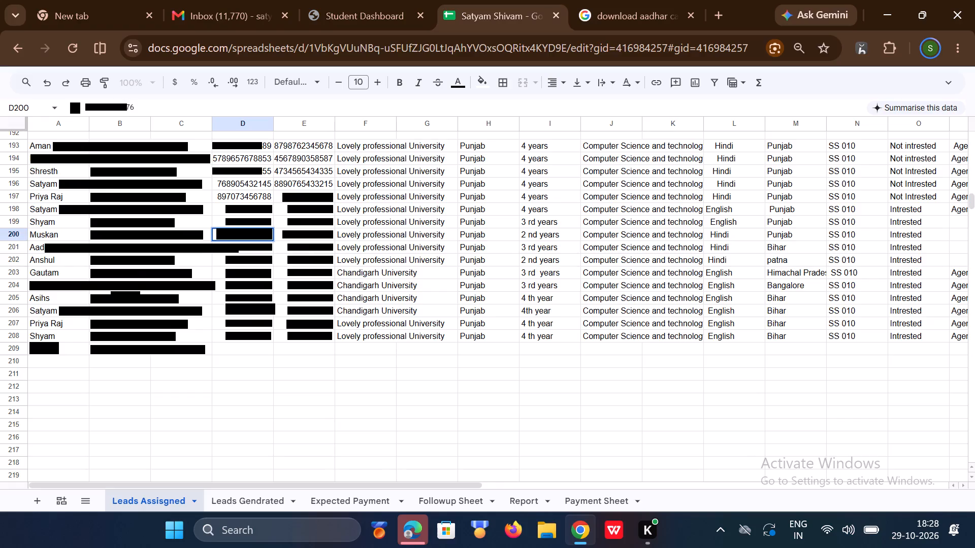
key("BackSpace")
key("BackSpace")
key("BackSpace")
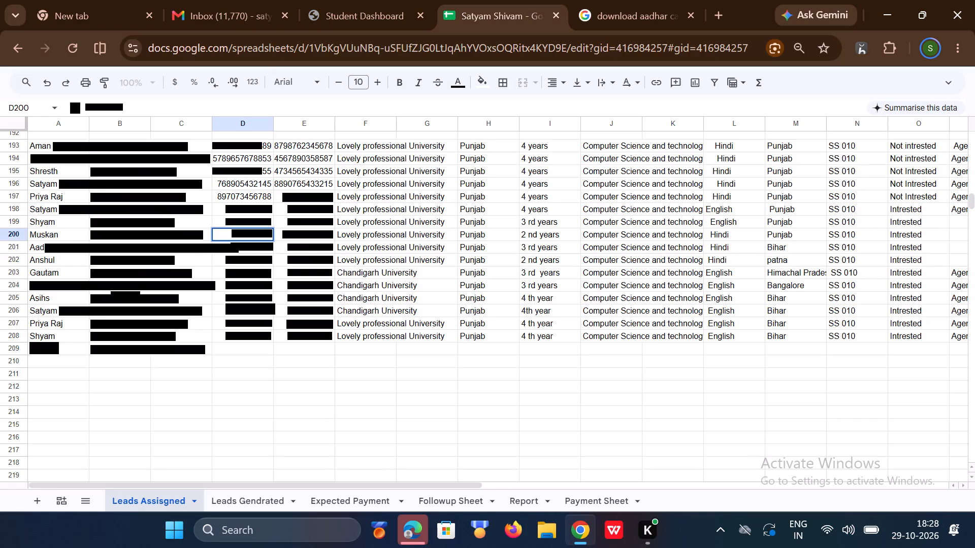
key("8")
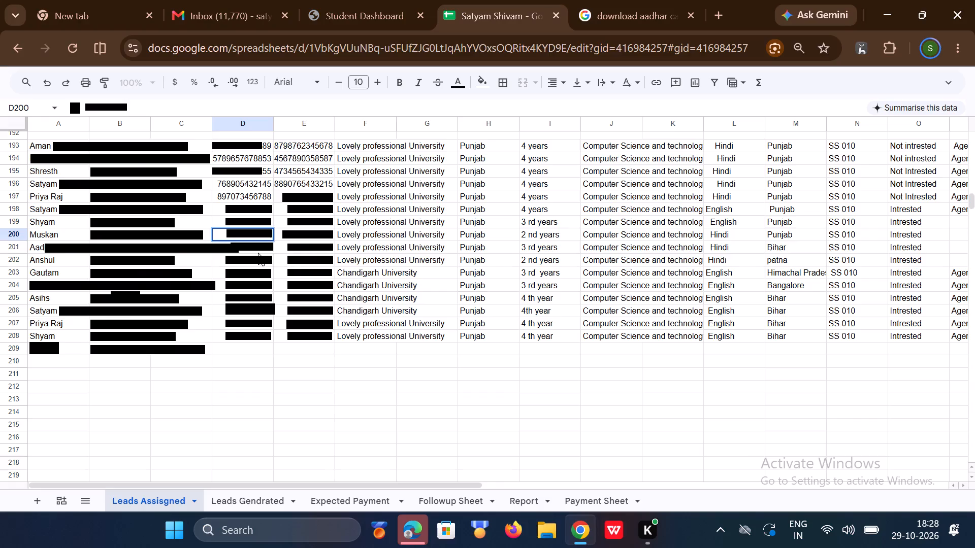
Append one missing digit to the end of the lead's number in cell D201.
double_click(260, 250)
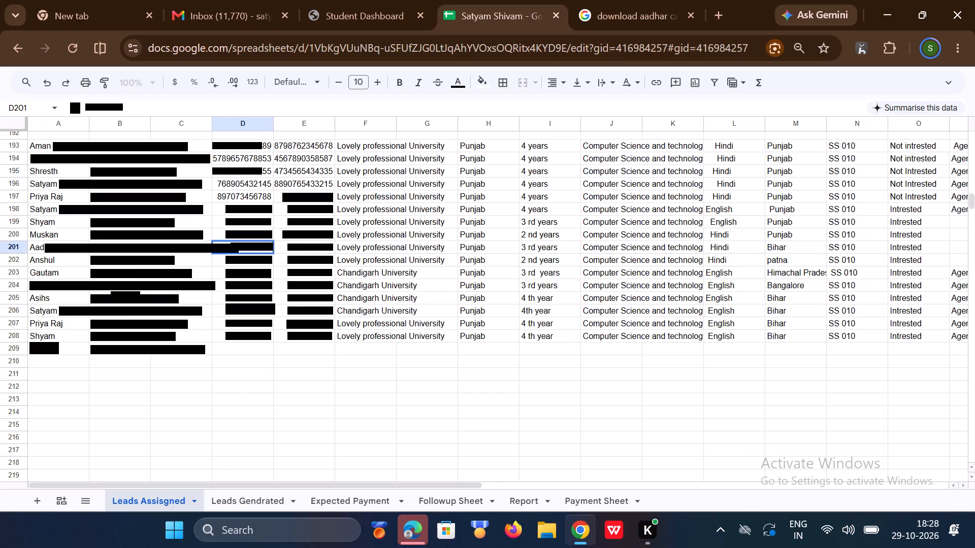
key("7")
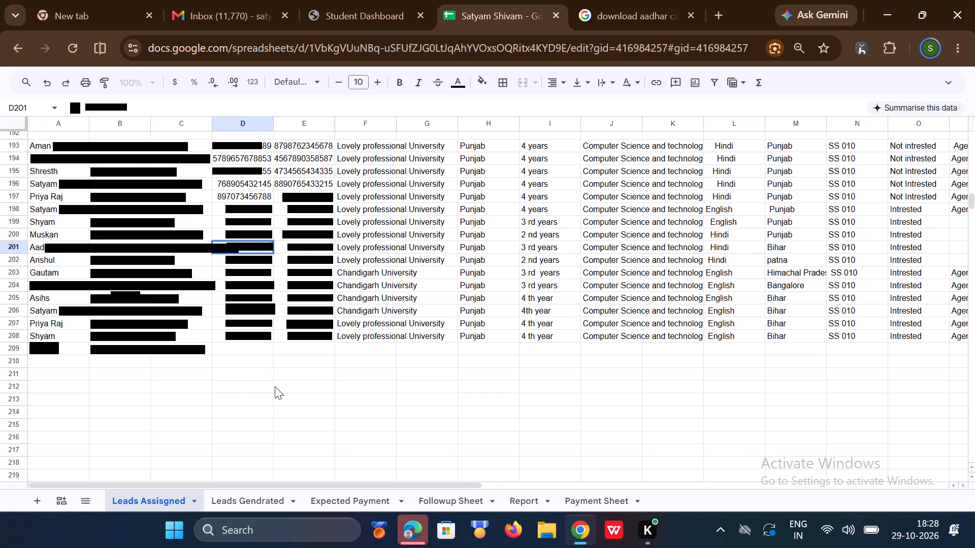
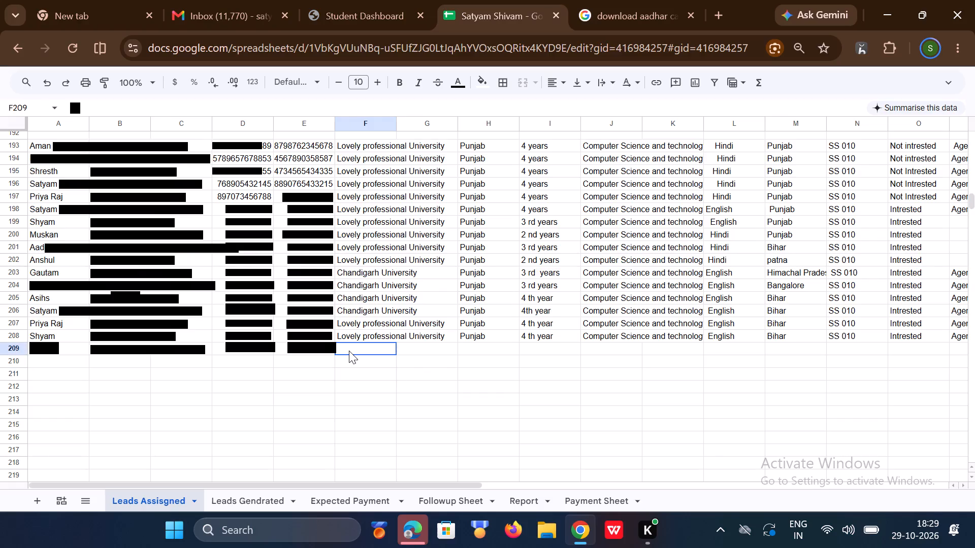
Enter "Lovely Professional University" as the lead's university in cell F209.
double_click(349, 351)
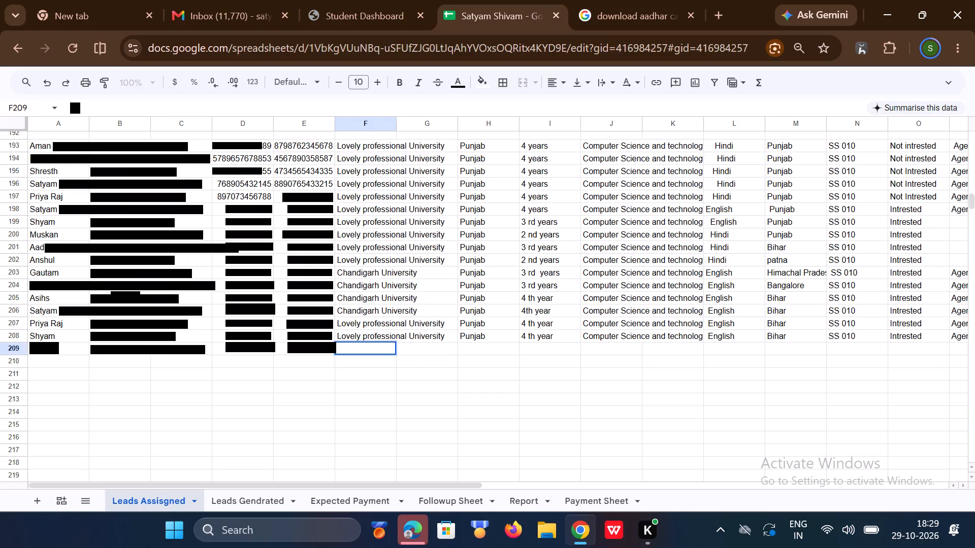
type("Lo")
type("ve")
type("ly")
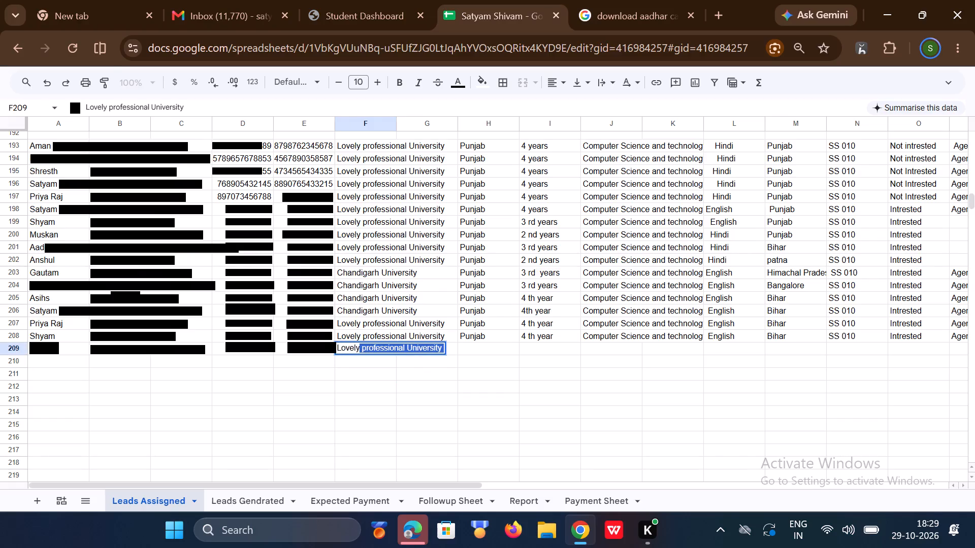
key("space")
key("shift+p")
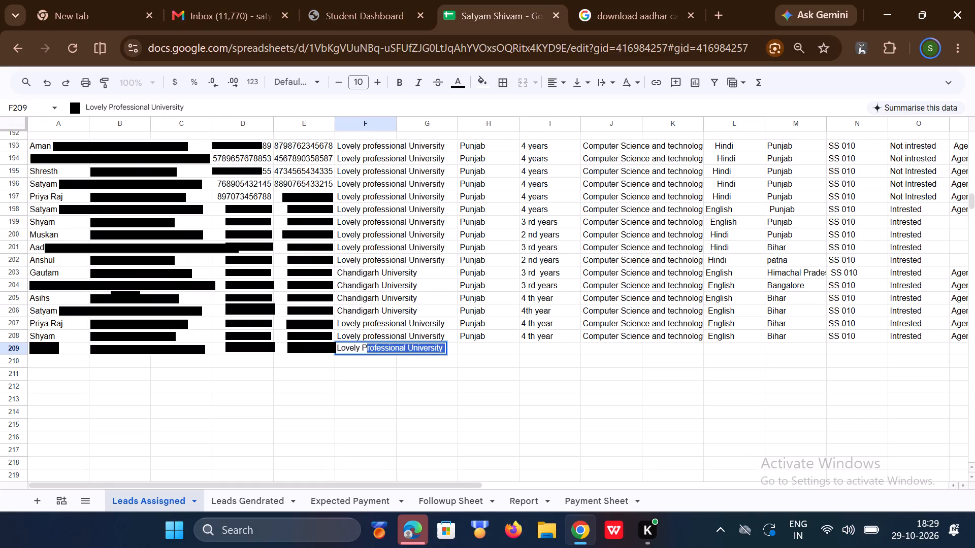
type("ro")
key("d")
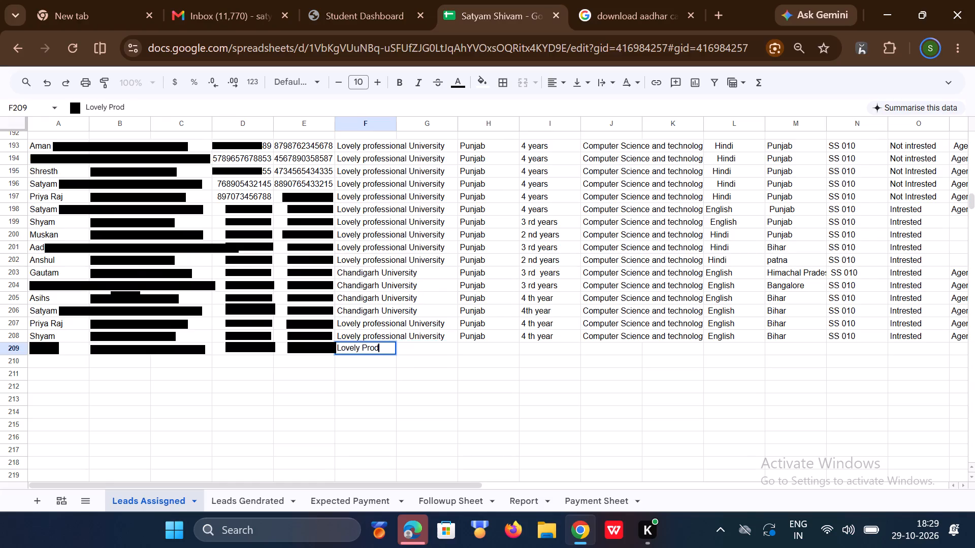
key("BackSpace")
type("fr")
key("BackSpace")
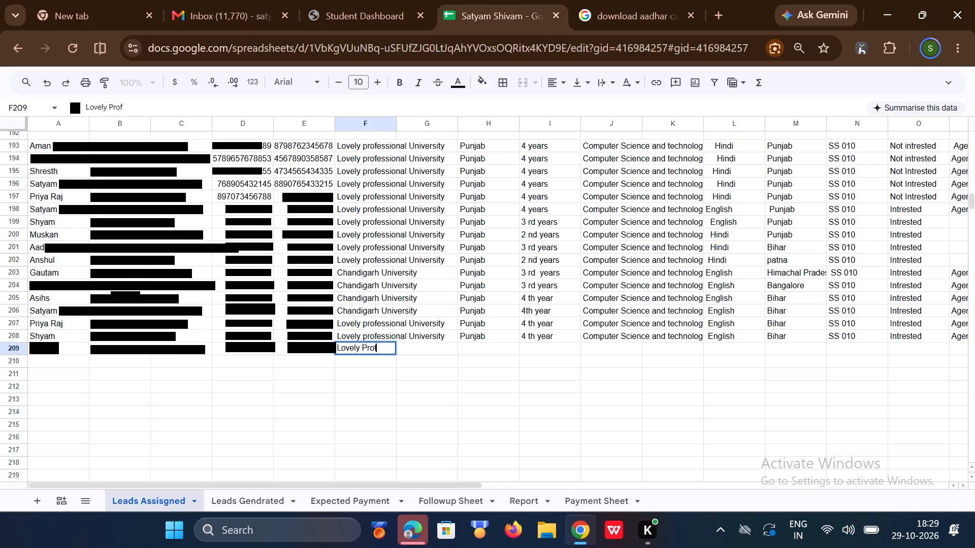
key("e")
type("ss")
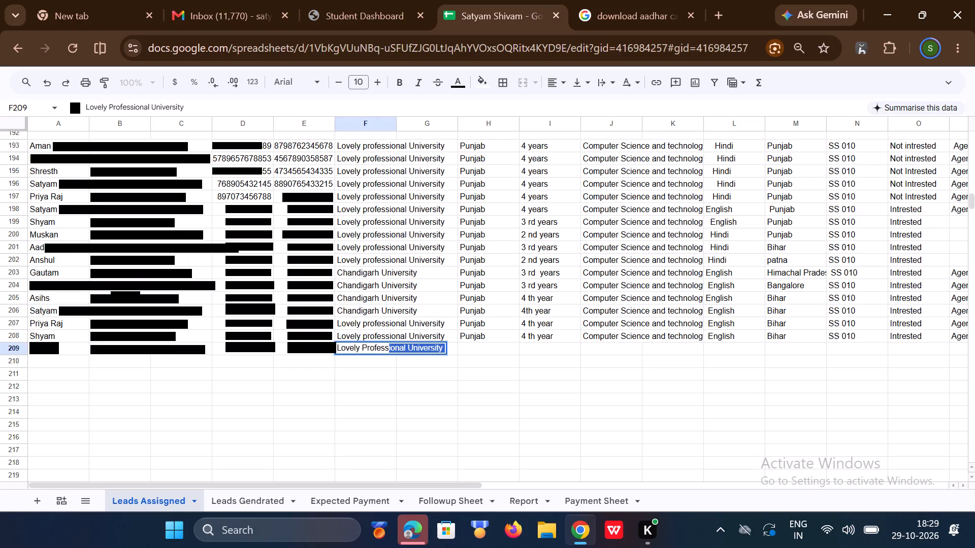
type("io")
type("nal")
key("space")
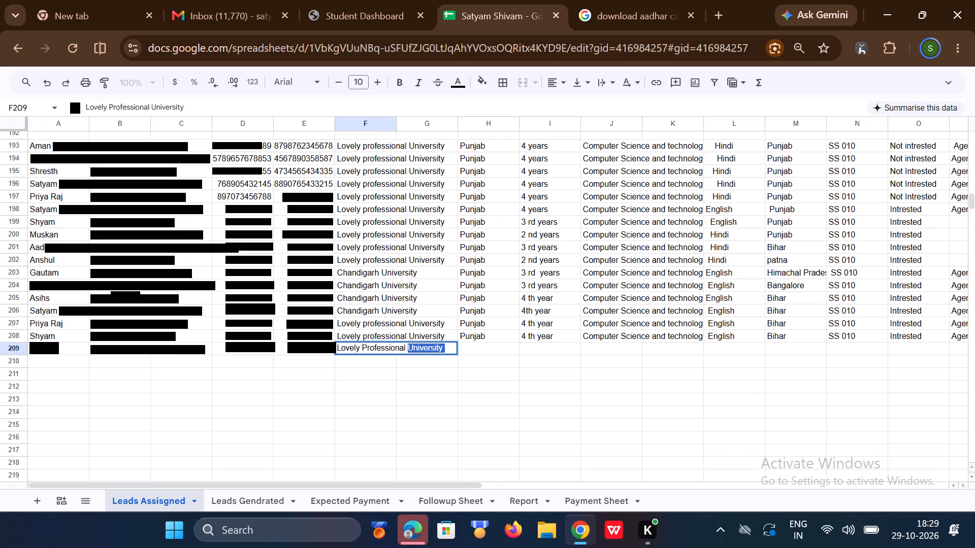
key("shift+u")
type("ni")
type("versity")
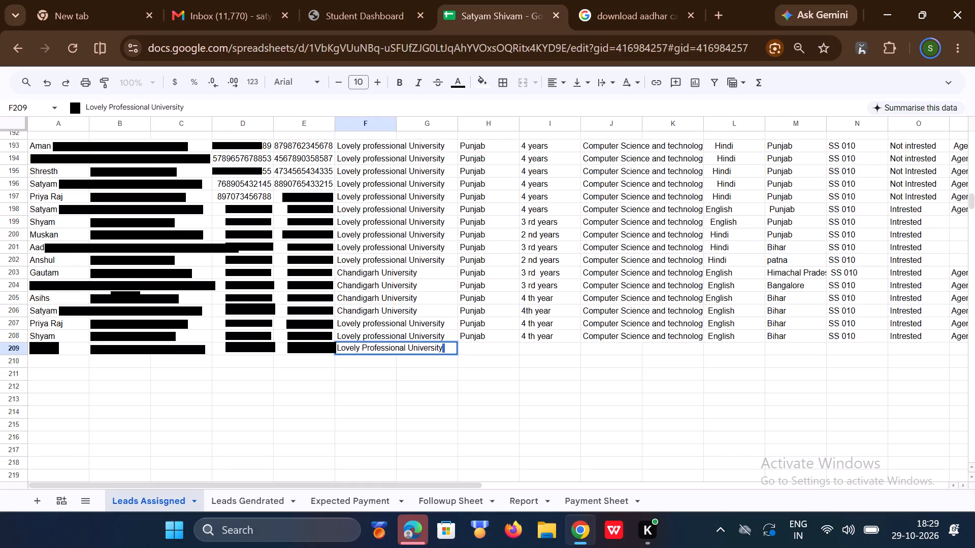
Enter "Punjab" as the university's state in cell H209.
double_click(483, 348)
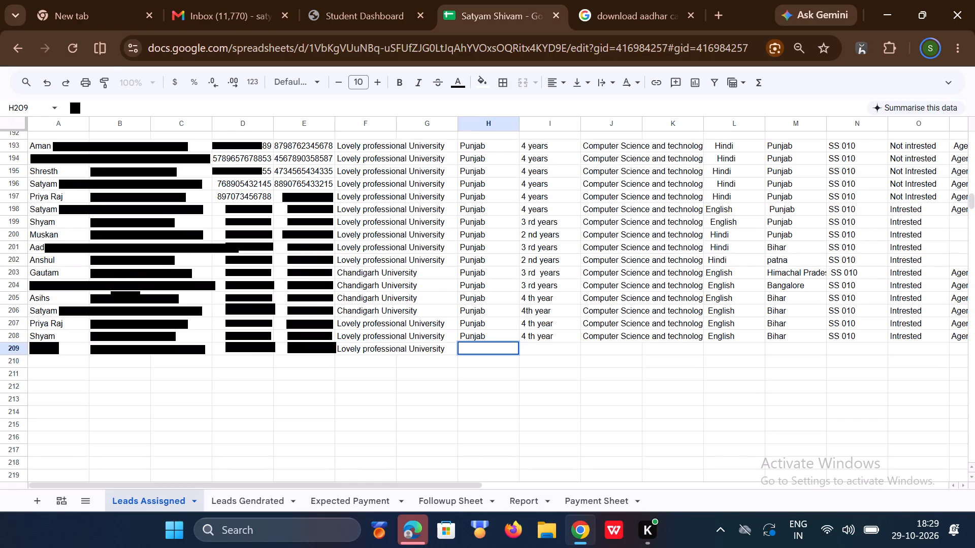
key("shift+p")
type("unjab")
Enter "4th year" as the lead's year of study in cell I209.
double_click(540, 349)
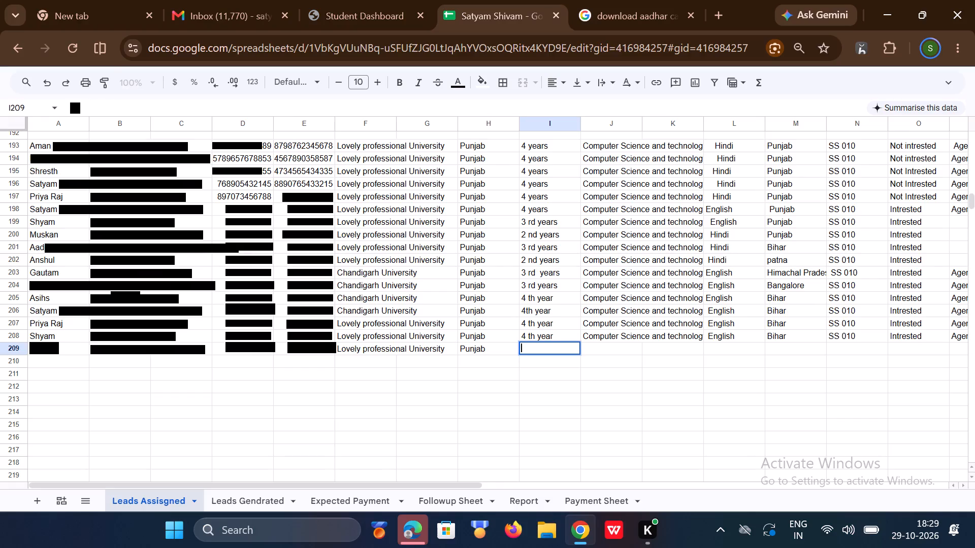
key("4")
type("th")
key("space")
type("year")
Enter "Computer Science and technology" as the lead's course in cell J209, with a capital C.
double_click(602, 350)
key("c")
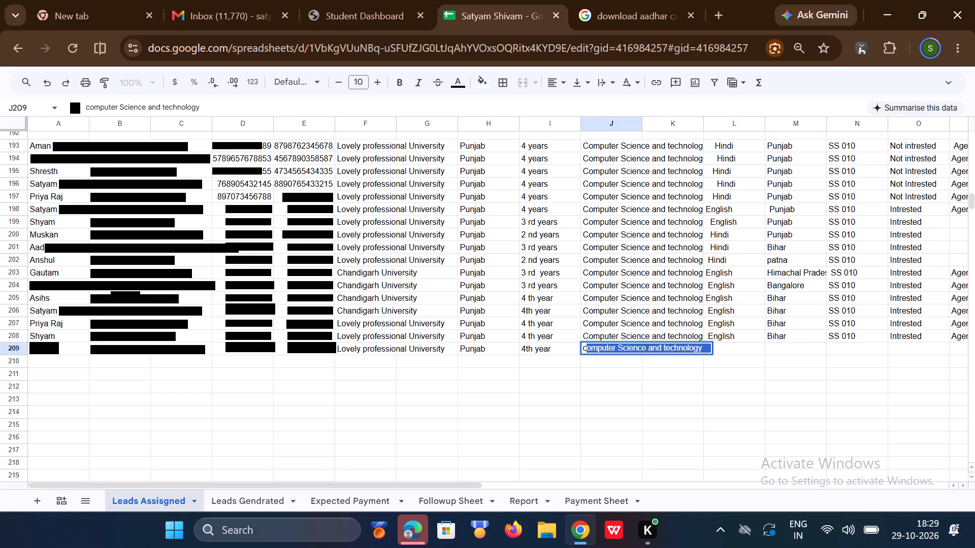
key("BackSpace")
key("BackSpace")
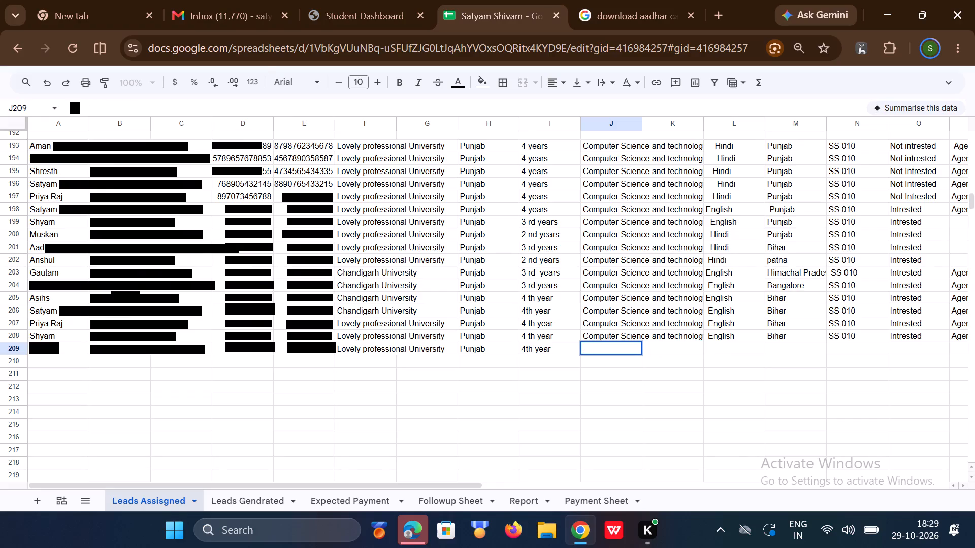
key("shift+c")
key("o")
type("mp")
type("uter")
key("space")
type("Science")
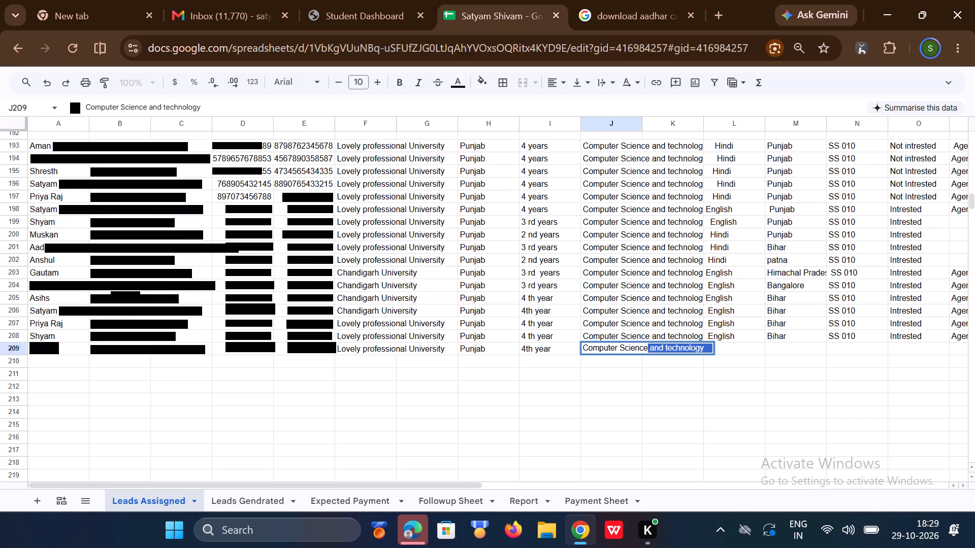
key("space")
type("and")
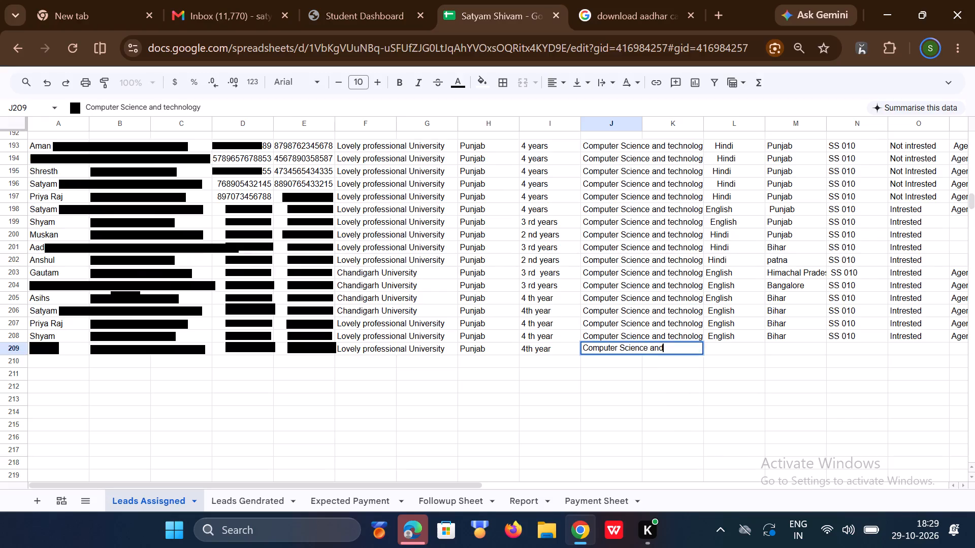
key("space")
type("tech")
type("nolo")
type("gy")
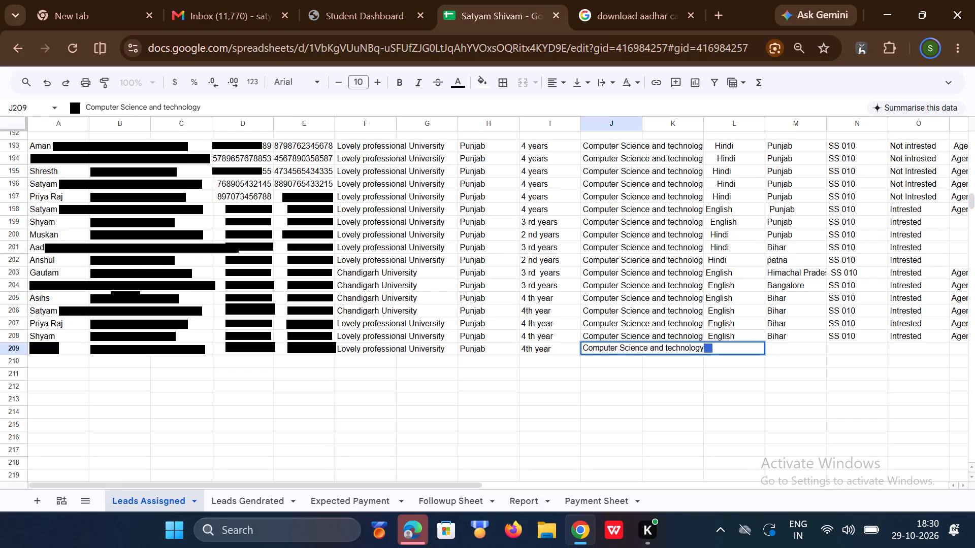
left_click_drag(644, 407, 721, 307)
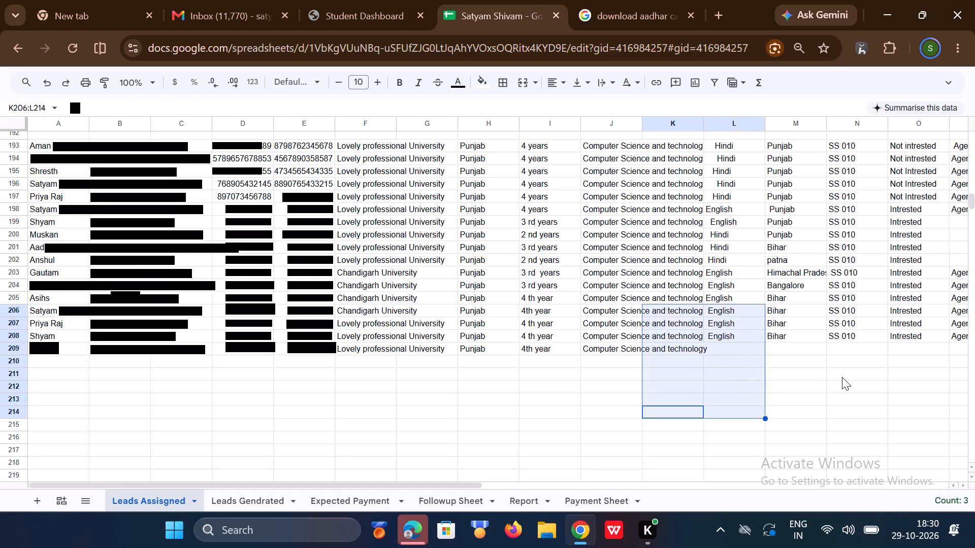
left_click(842, 377)
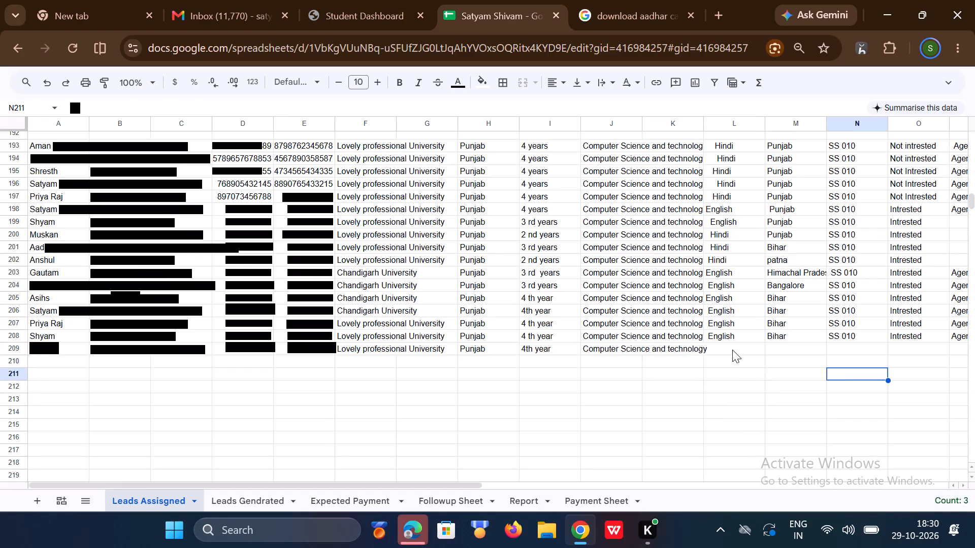
Enter "Hindi" as the lead's language in cell L209, preceded by a space.
left_click(732, 349)
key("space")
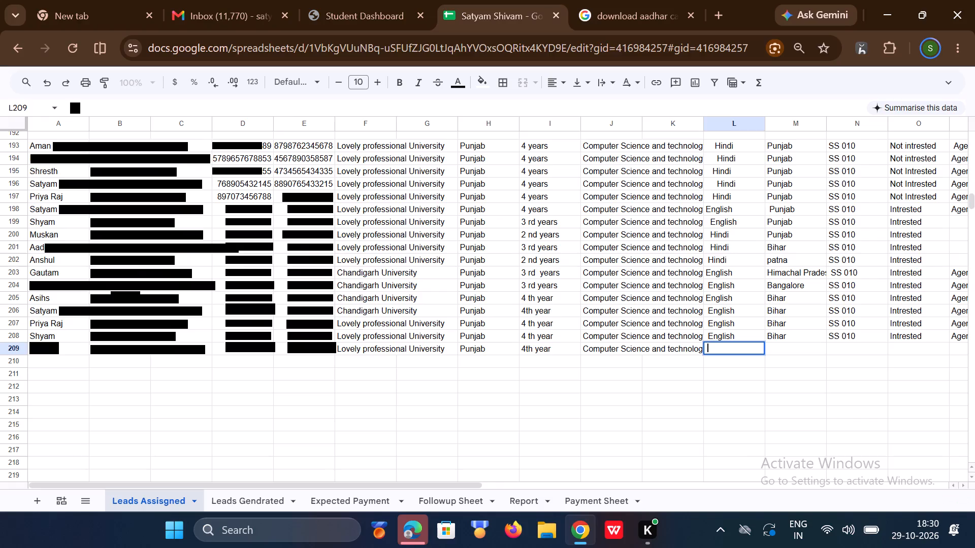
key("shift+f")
key("BackSpace")
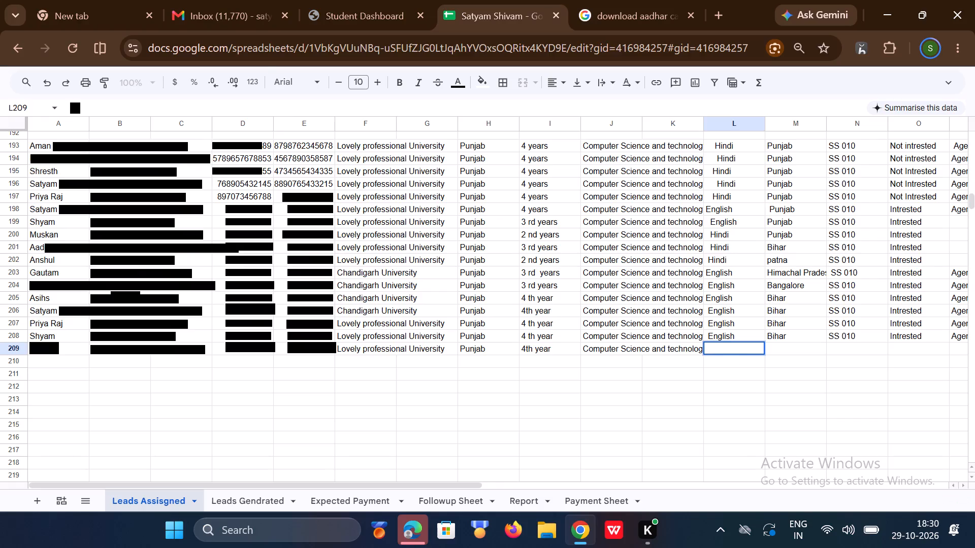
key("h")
key("BackSpace")
key("BackSpace")
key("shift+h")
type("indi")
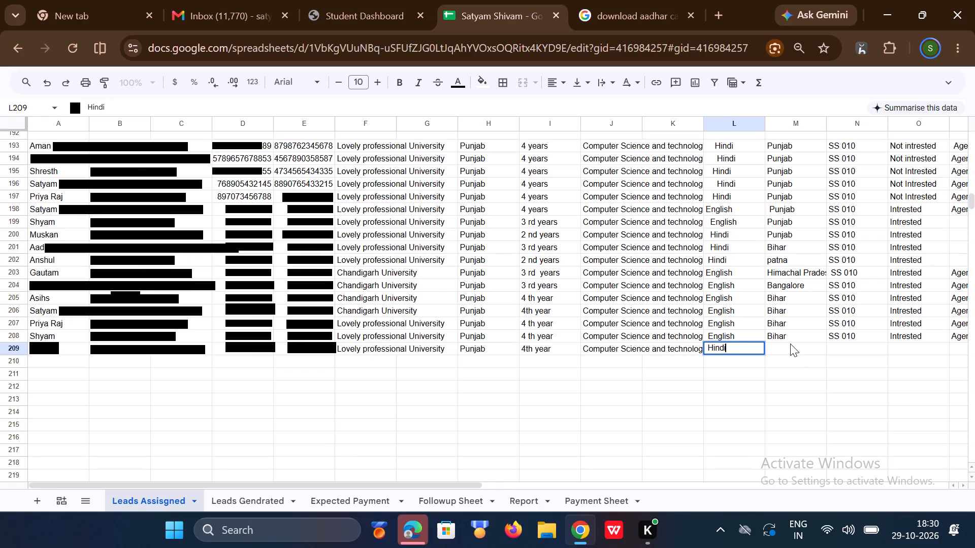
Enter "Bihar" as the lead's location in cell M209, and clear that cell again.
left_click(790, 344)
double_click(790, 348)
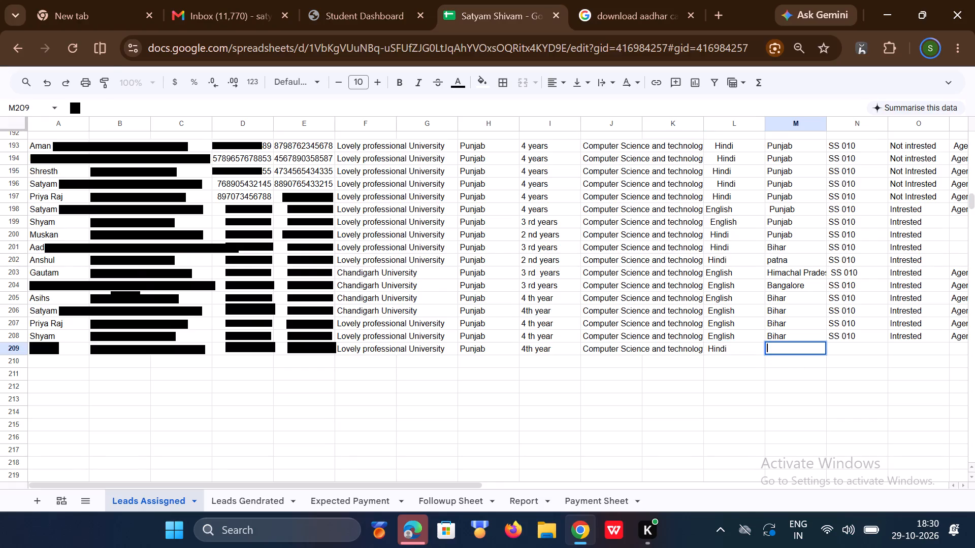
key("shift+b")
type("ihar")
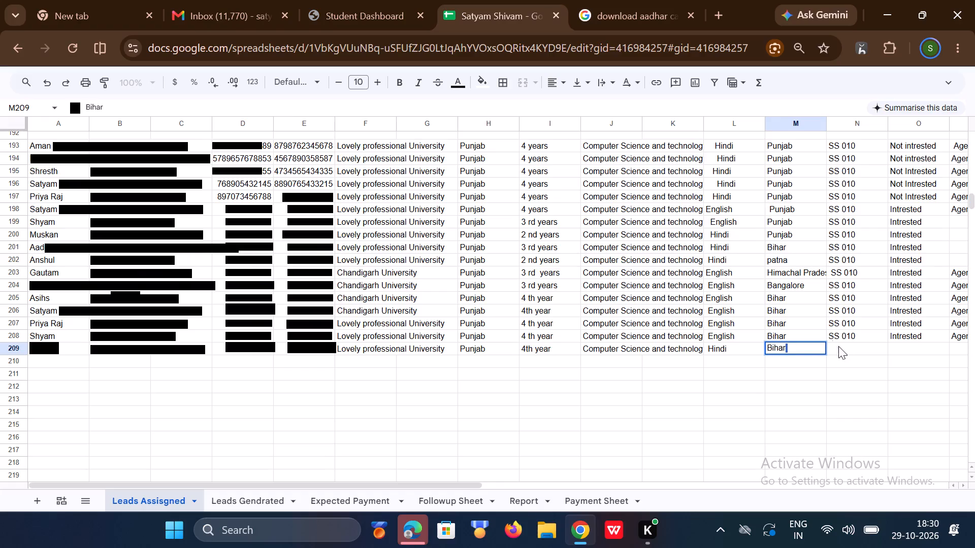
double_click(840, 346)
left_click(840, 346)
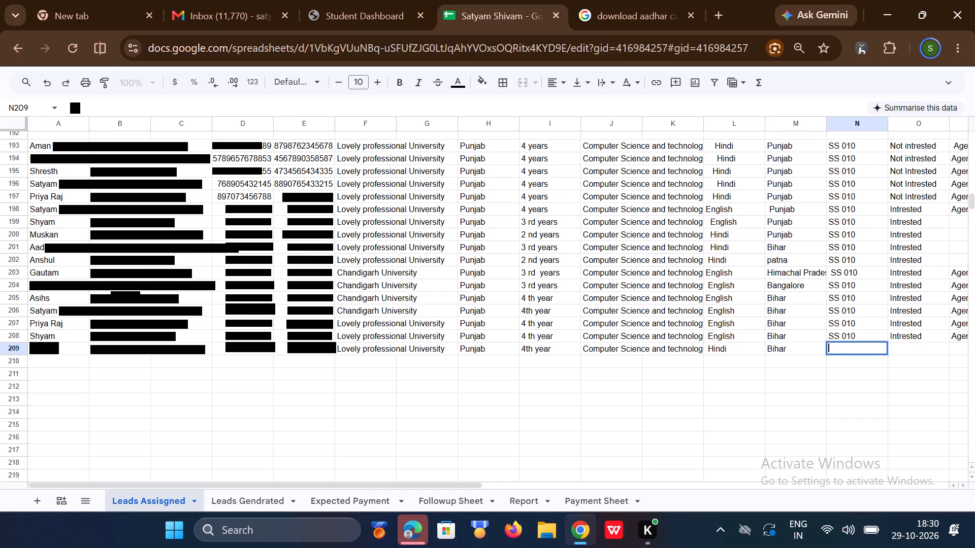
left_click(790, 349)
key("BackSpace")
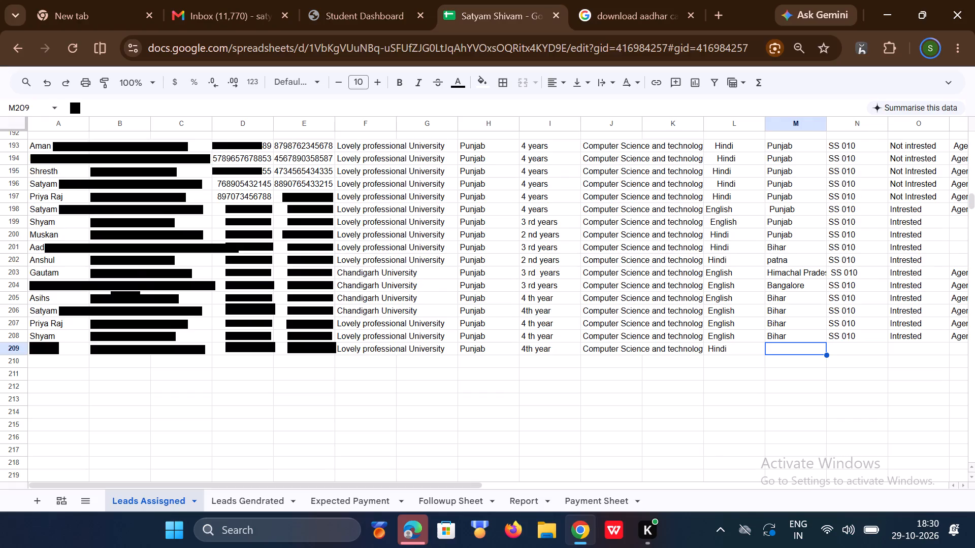
Enter "Punjab" as the lead's location in cell M209.
left_click(800, 350)
triple_click(800, 350)
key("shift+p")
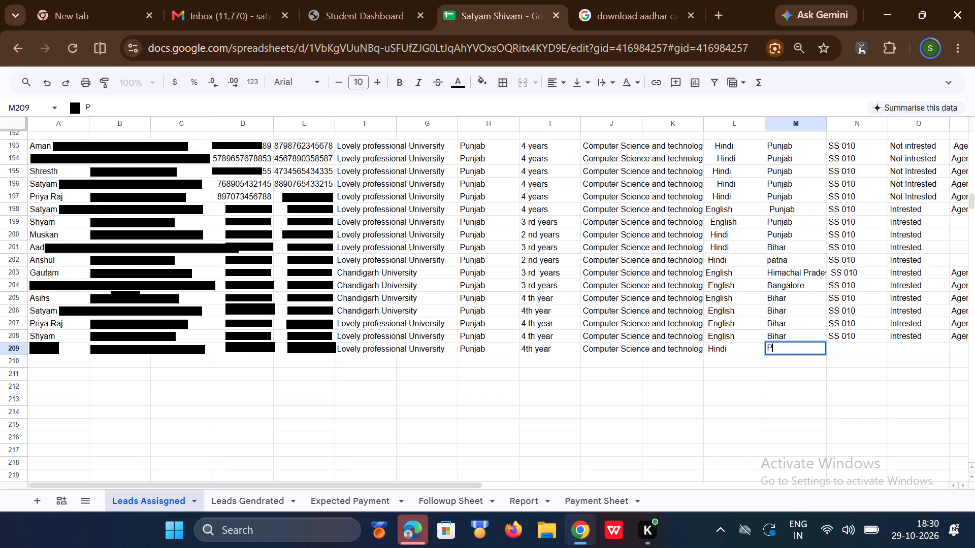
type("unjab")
Enter "SS 010" as the lead's code in cell N209.
double_click(838, 348)
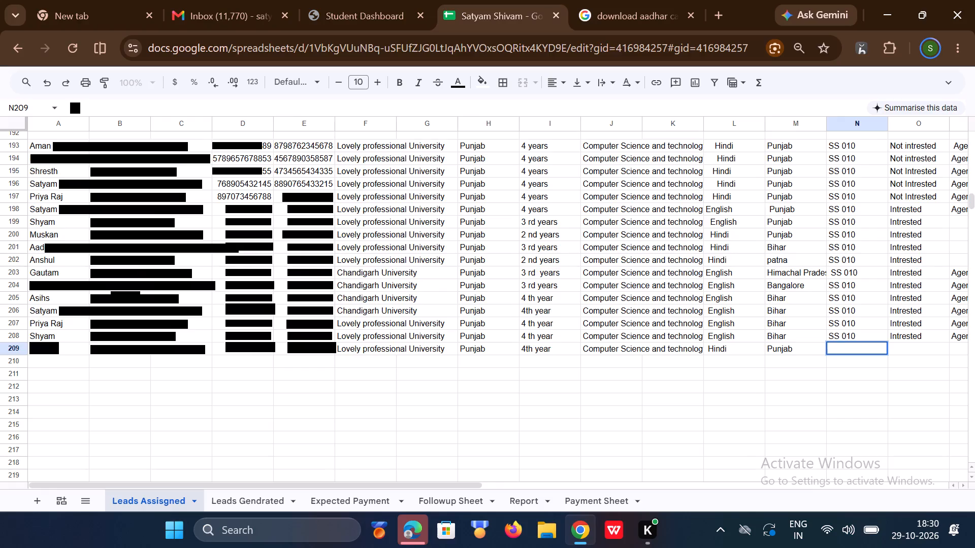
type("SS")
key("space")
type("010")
Enter "Intrested" as the lead's interest status in cell O209, with a capital I.
double_click(902, 353)
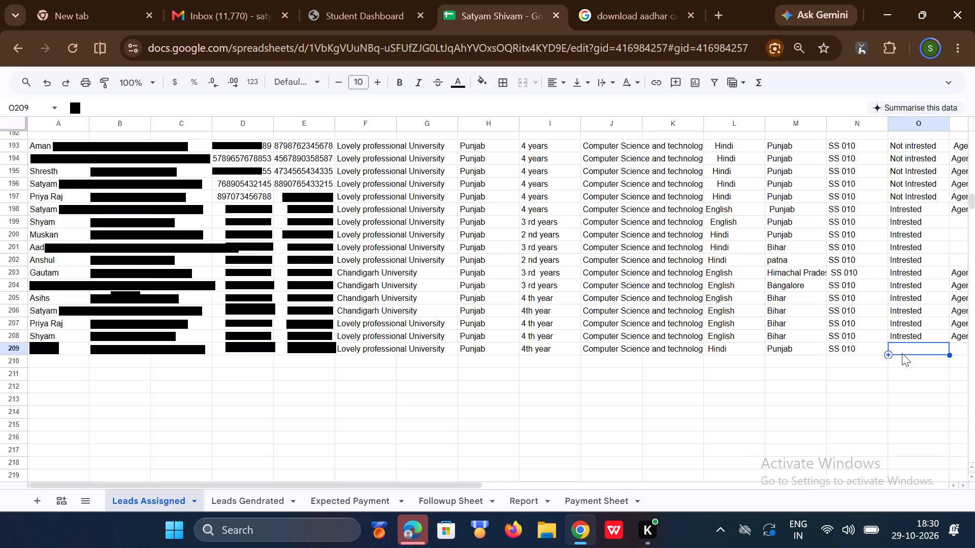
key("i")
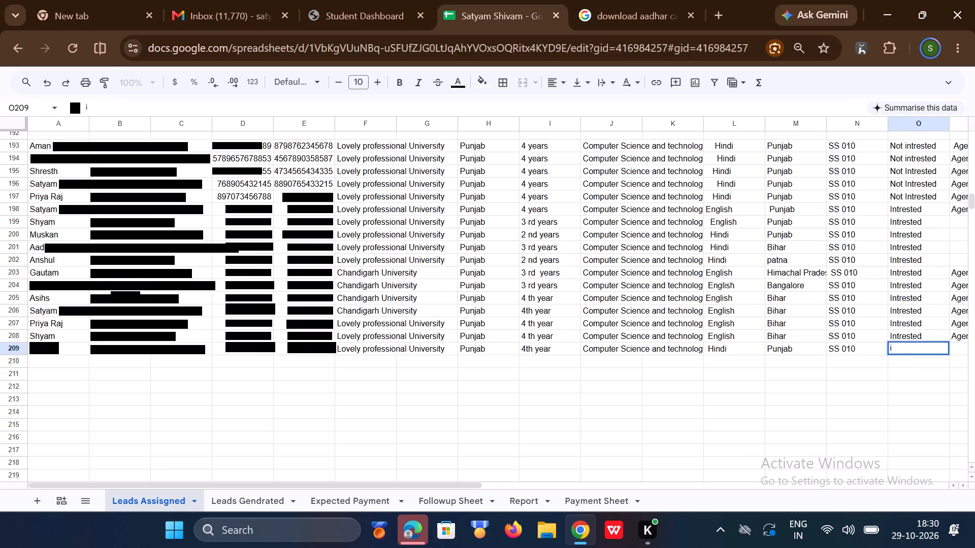
key("BackSpace")
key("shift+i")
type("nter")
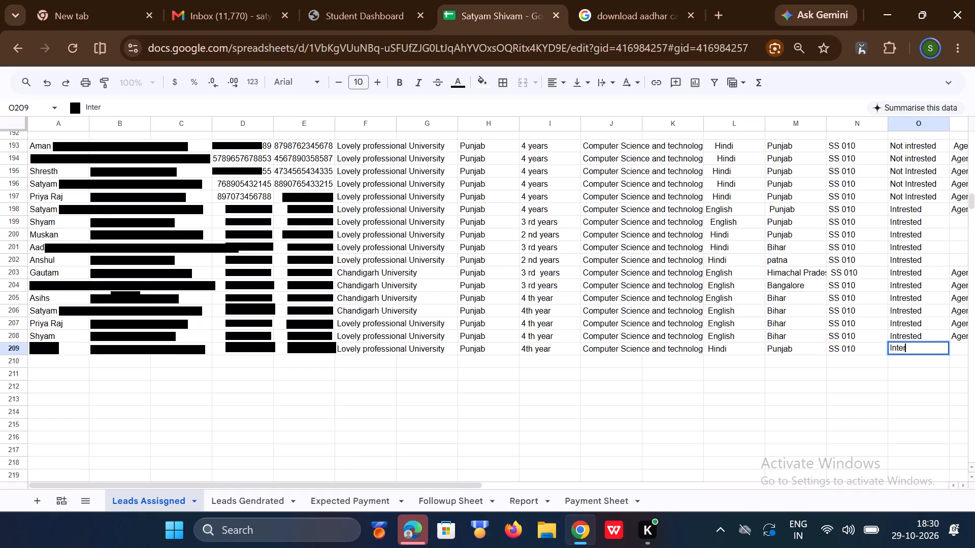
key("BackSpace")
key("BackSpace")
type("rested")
Enter "Agent" in cell P209, with a capital A, to complete the lead's row.
double_click(956, 346)
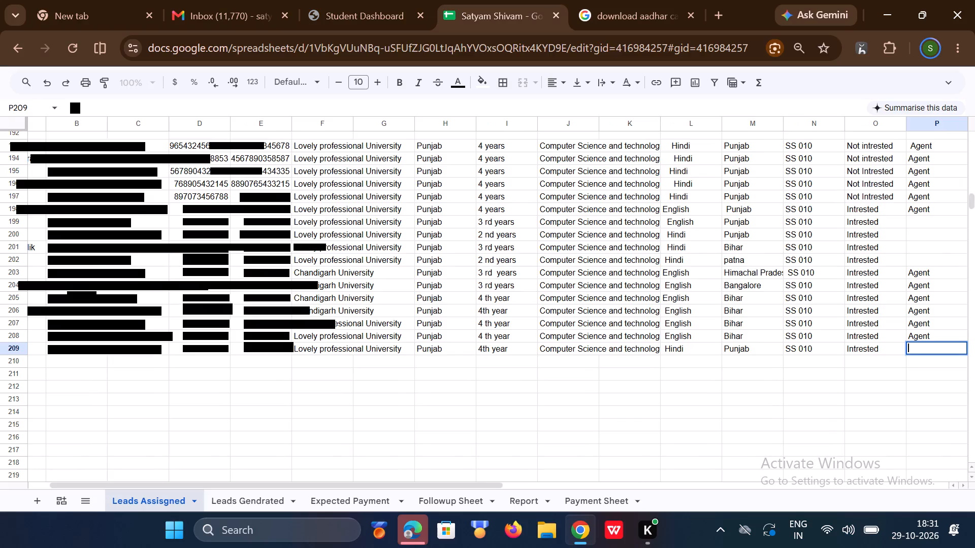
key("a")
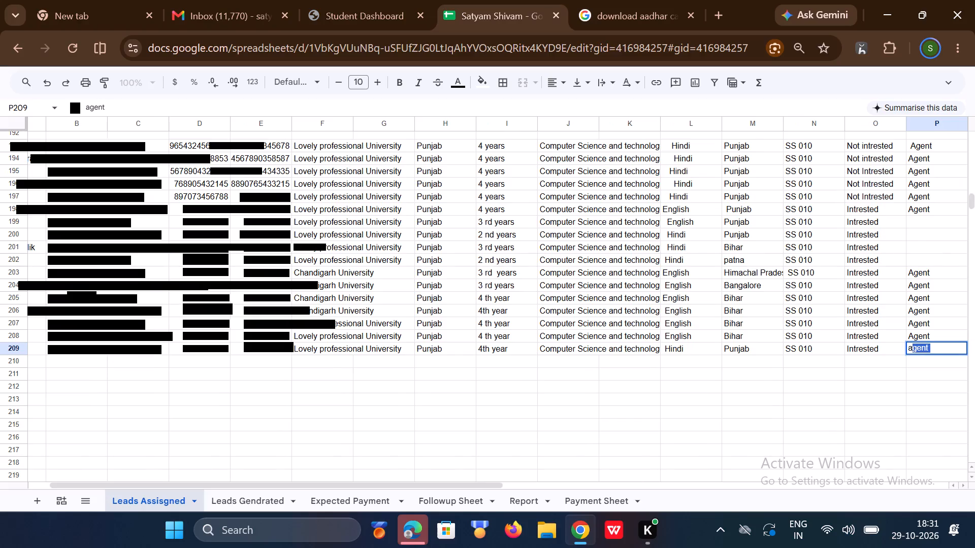
key("BackSpace")
key("BackSpace")
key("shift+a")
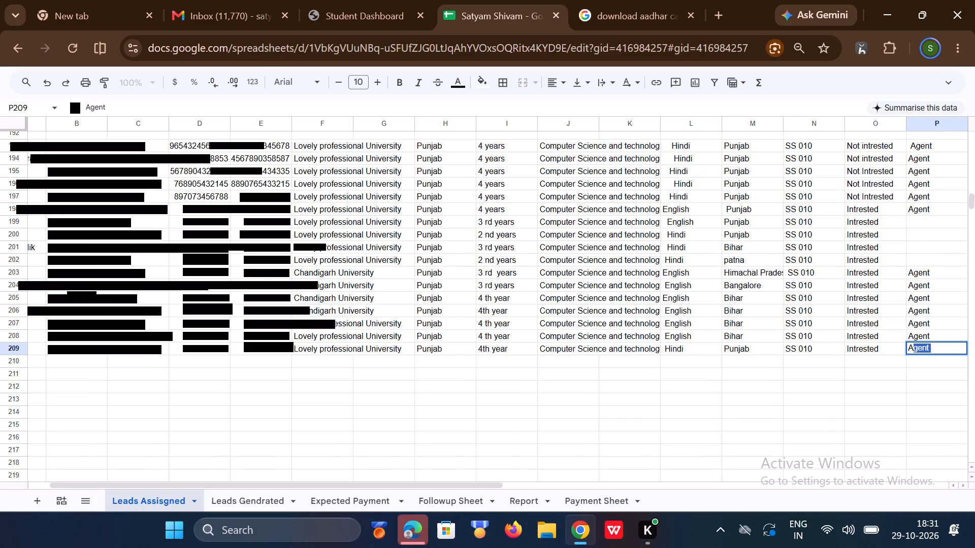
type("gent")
scroll(425, 437, "right", 4)
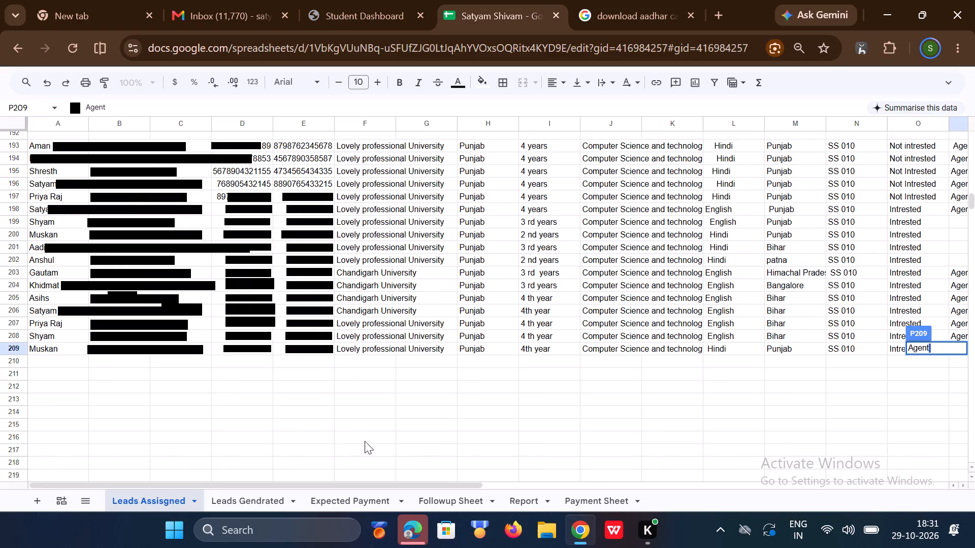
scroll(402, 448, "left", 3)
scroll(402, 448, "right", 1)
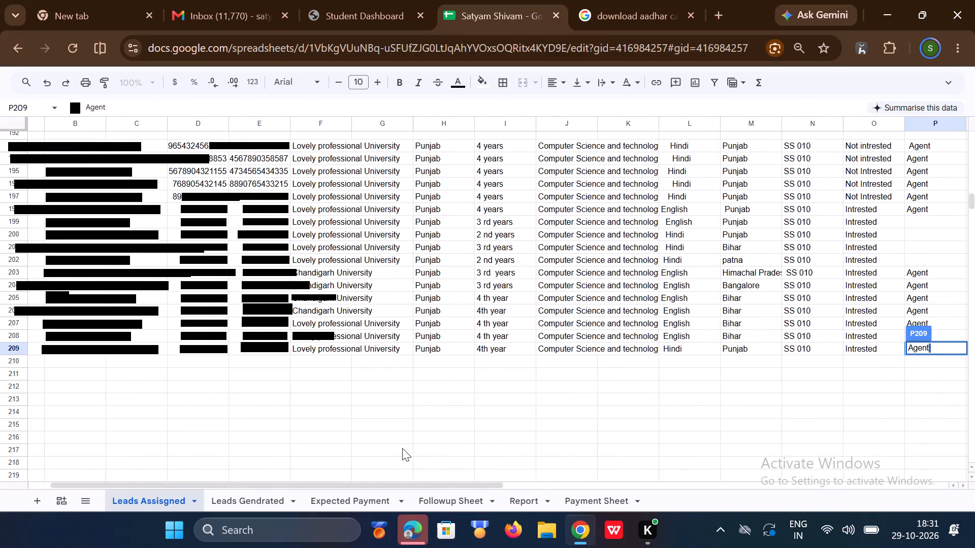
scroll(402, 448, "right", 1)
left_click(402, 448)
Enter the new lead's full name in cell A210, with only the first name capitalised.
scroll(346, 440, "right", 3)
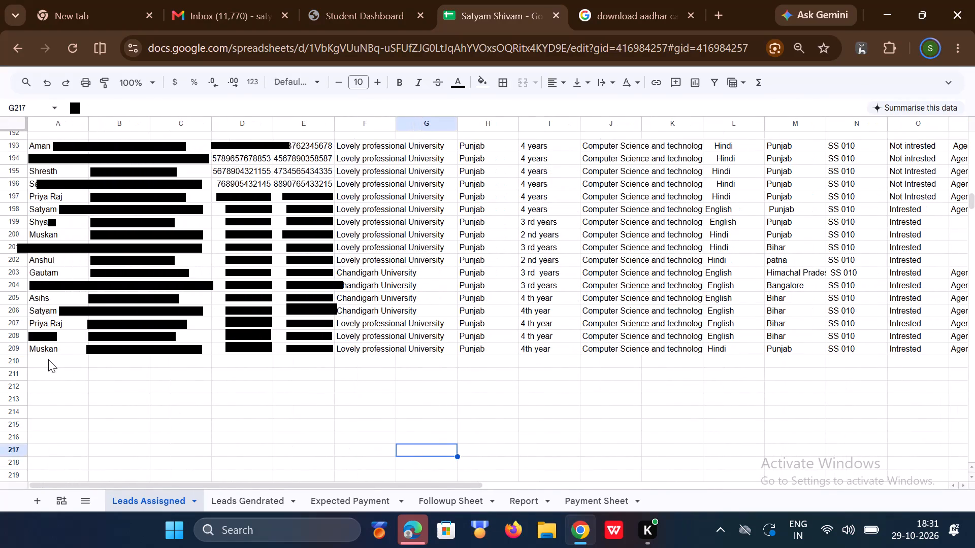
double_click(48, 359)
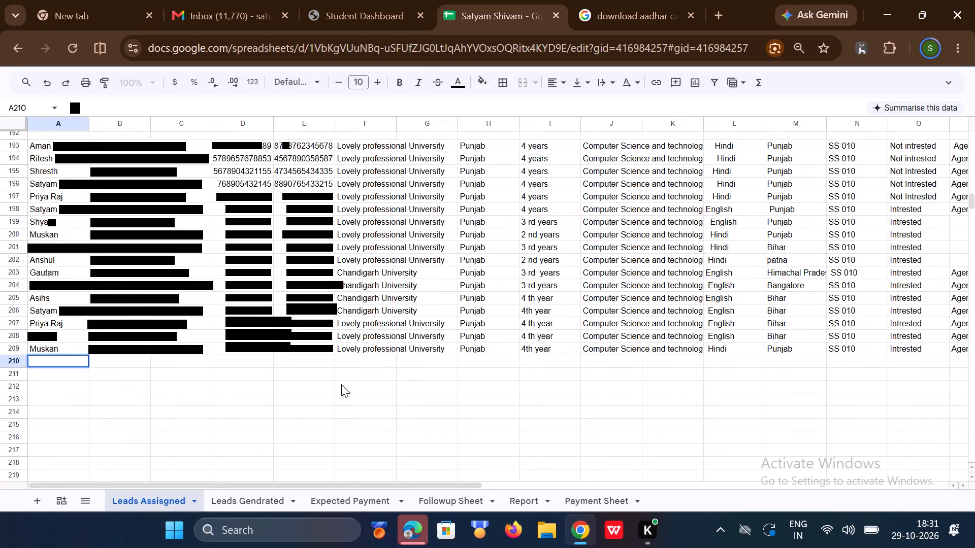
double_click(41, 362)
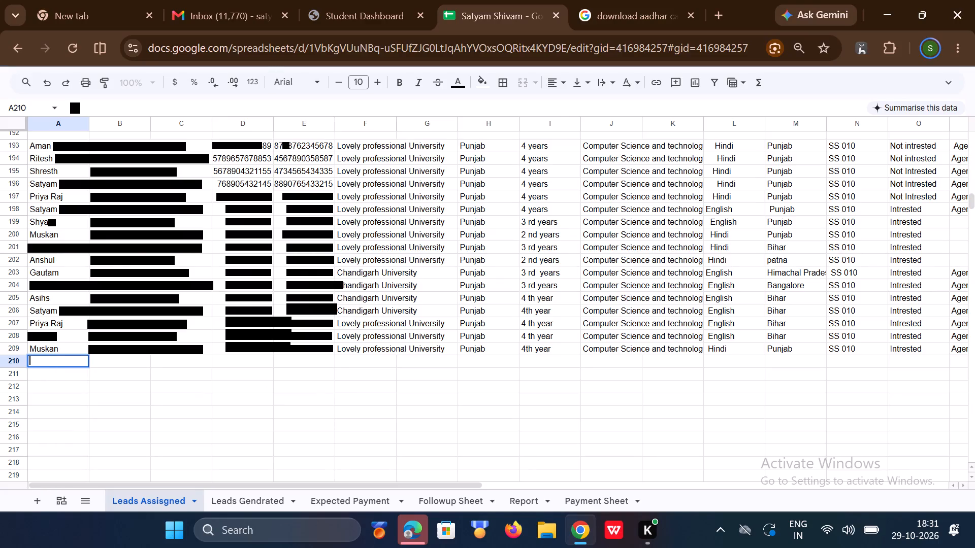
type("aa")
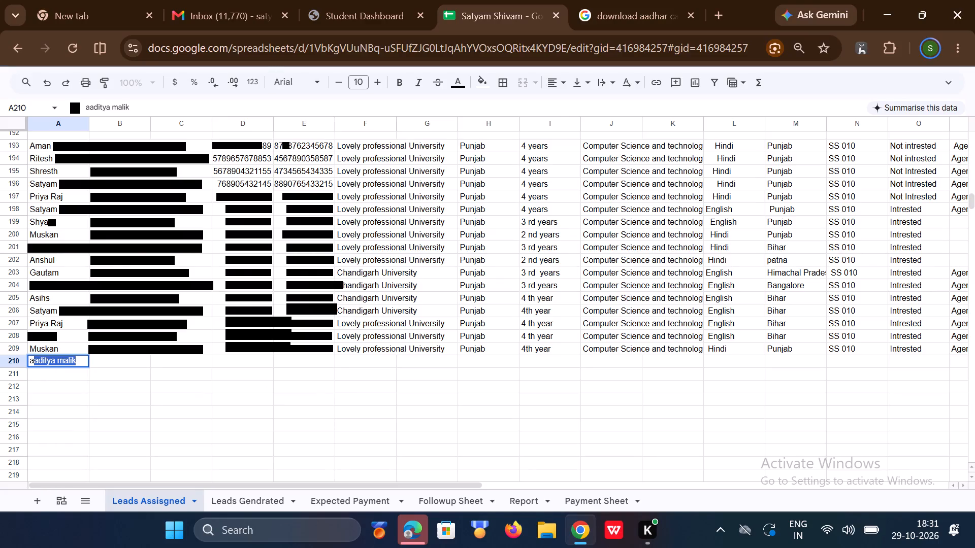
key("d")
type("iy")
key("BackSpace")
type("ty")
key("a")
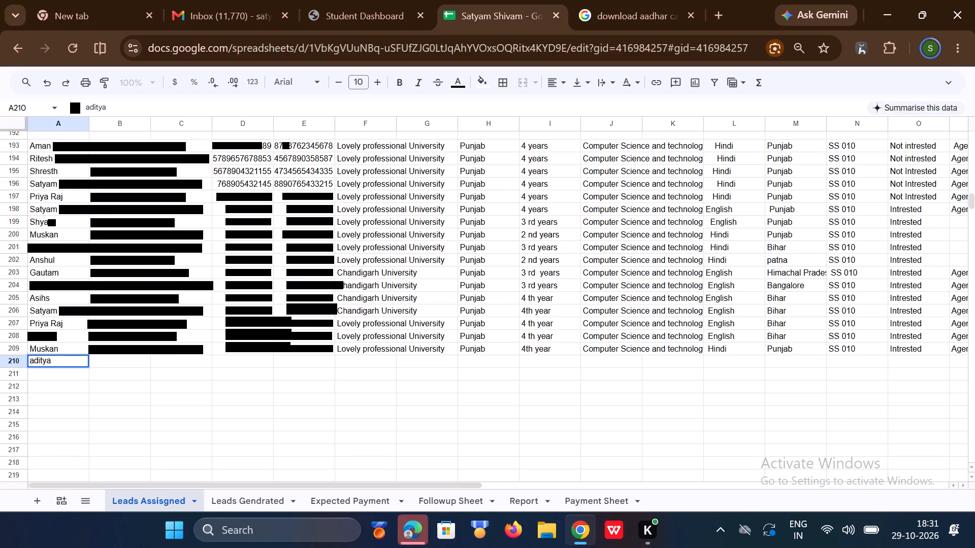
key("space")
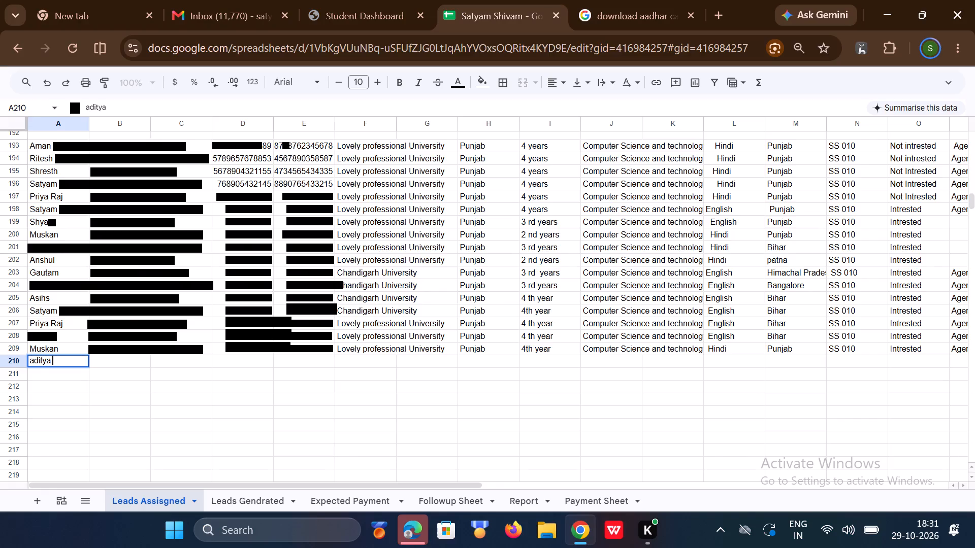
left_click(32, 361)
key("Left")
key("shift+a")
key("Up")
key("Up")
key("Up")
key("Up")
left_click(63, 357)
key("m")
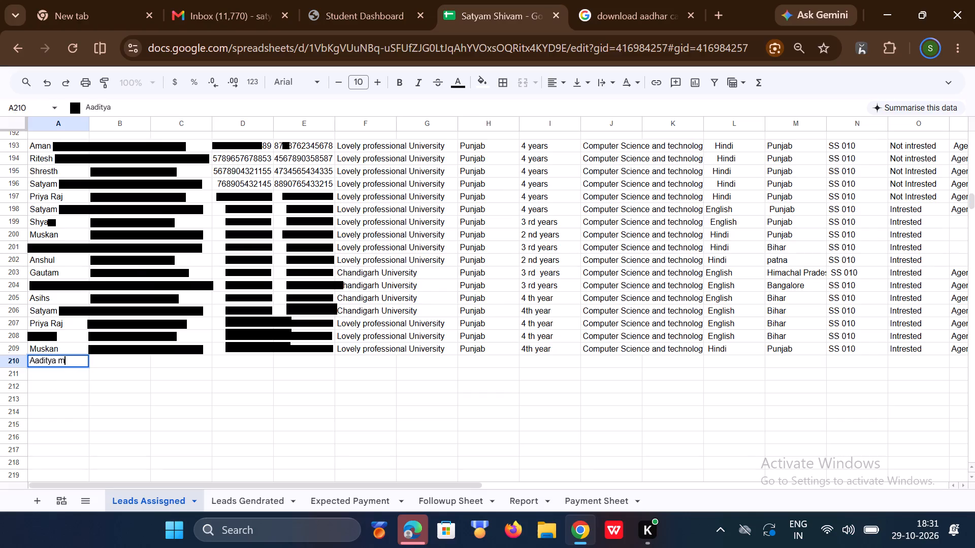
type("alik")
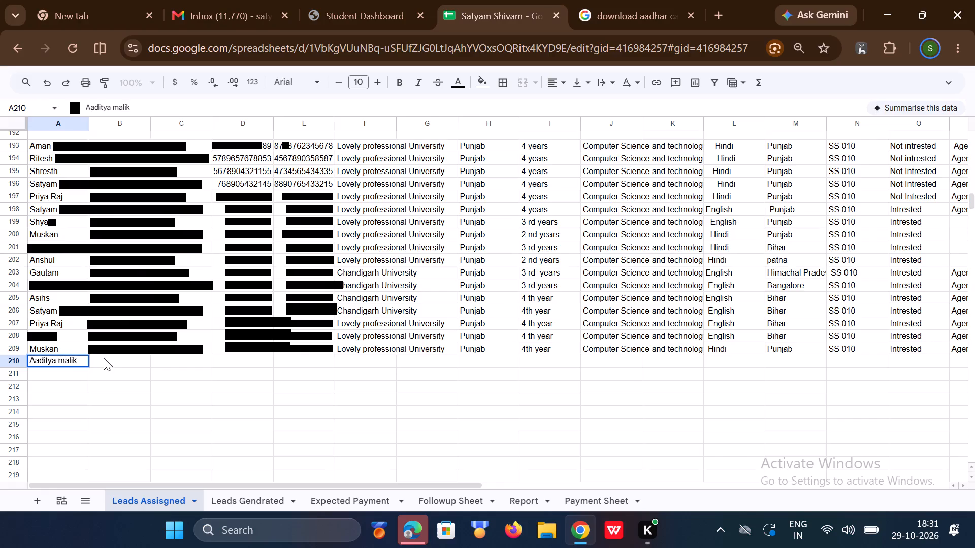
Enter the new lead's e-mail address in cell B210.
triple_click(104, 358)
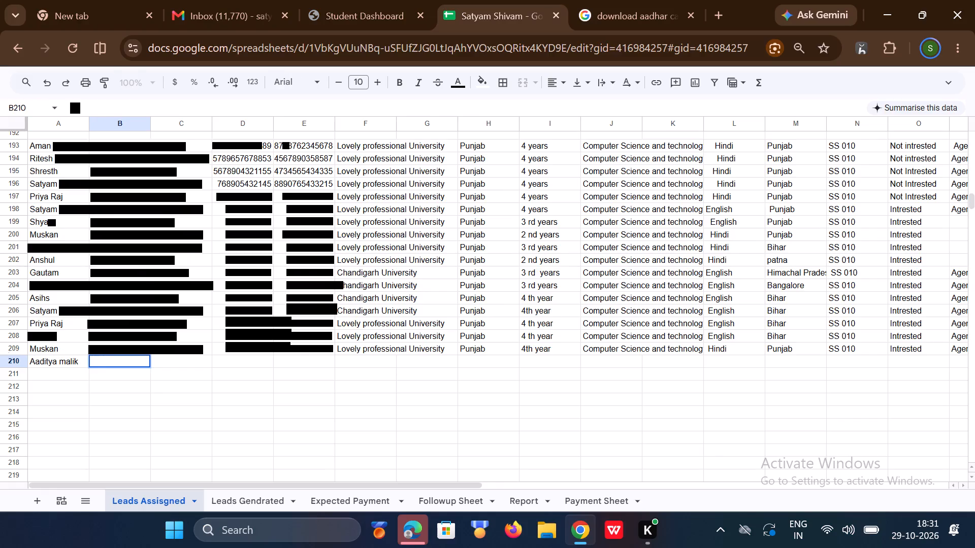
left_click(104, 358)
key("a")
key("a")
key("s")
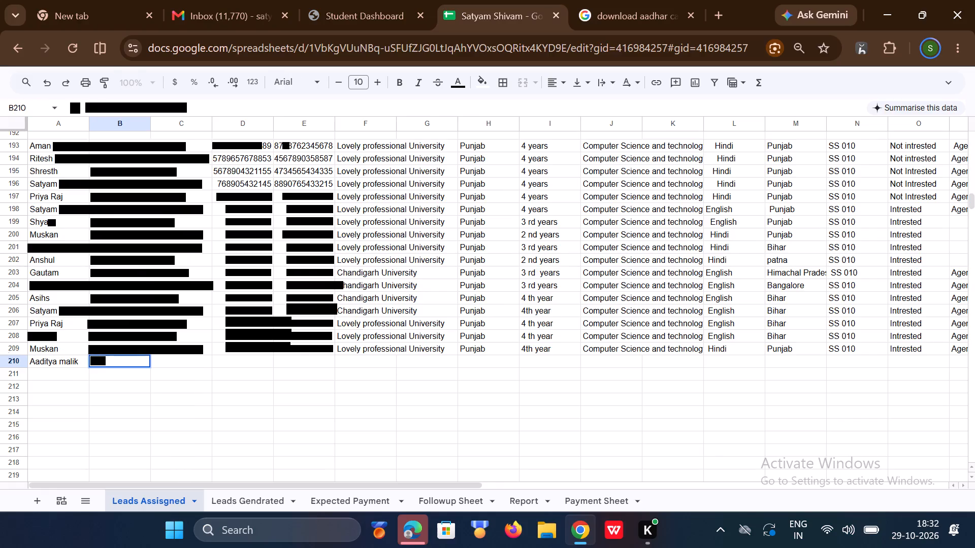
key("BackSpace")
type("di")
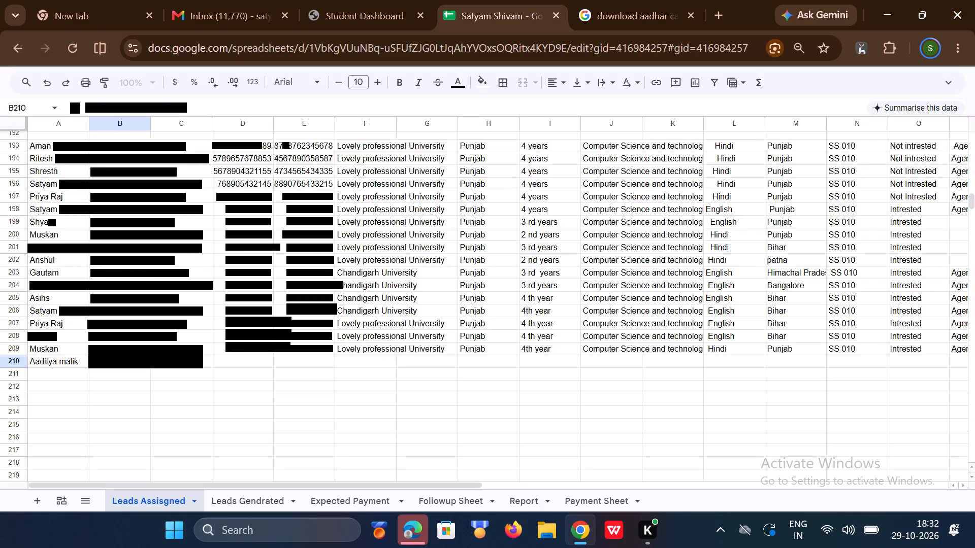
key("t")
Complete the new lead's e-mail address in cell B210 with the gmail.com domain, and move on to cell D210.
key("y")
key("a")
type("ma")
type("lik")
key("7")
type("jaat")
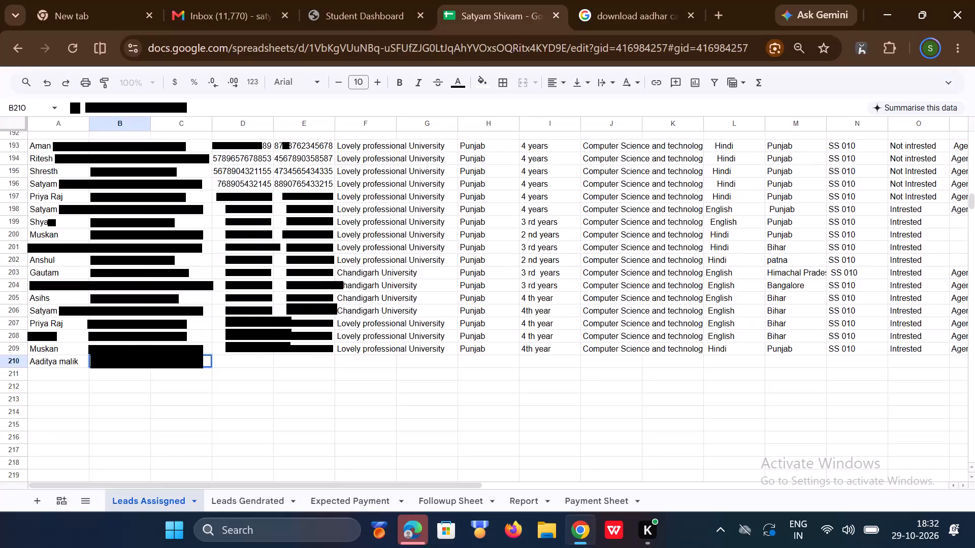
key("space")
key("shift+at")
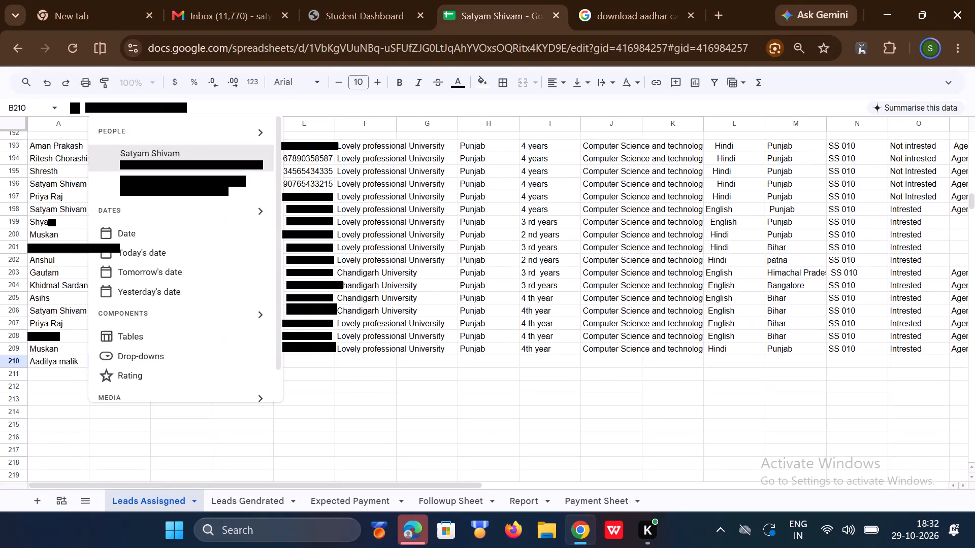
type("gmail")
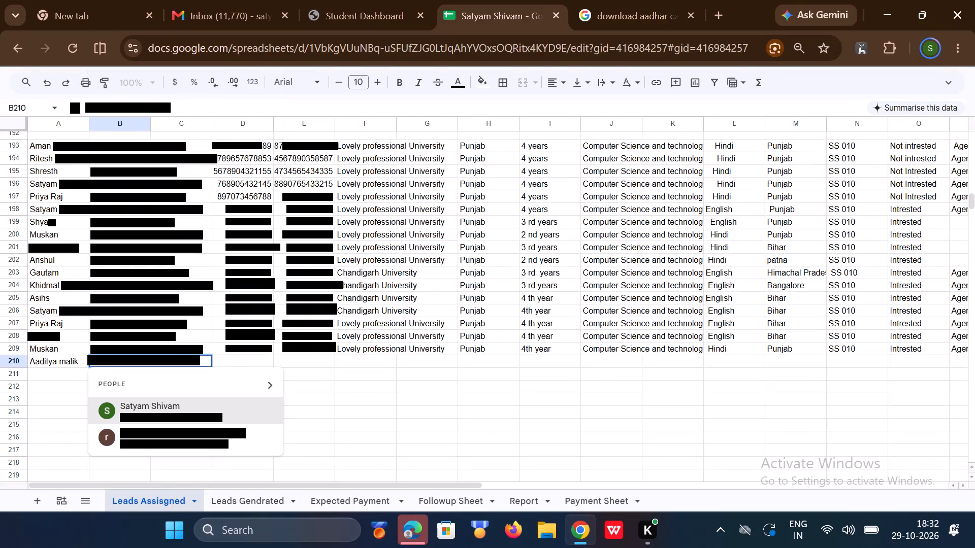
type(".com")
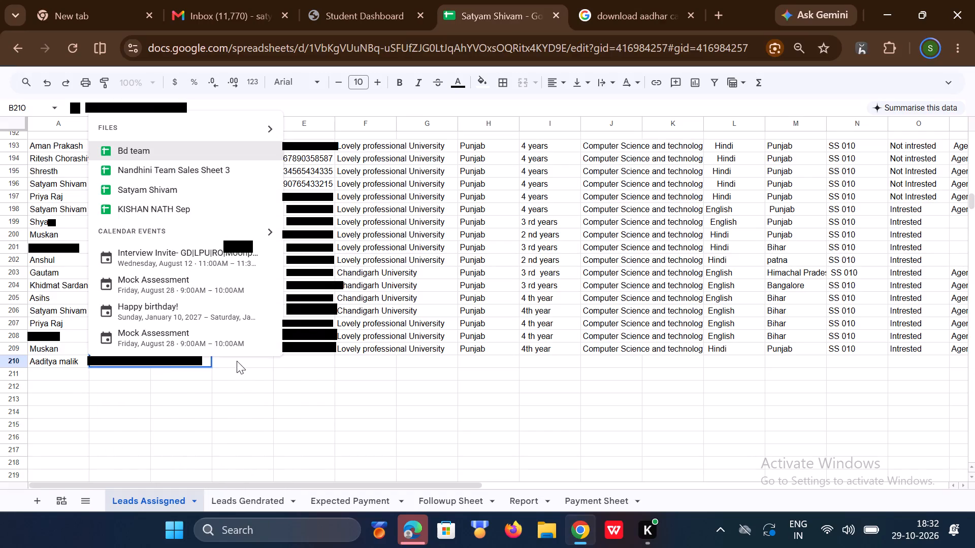
left_click(237, 361)
triple_click(237, 361)
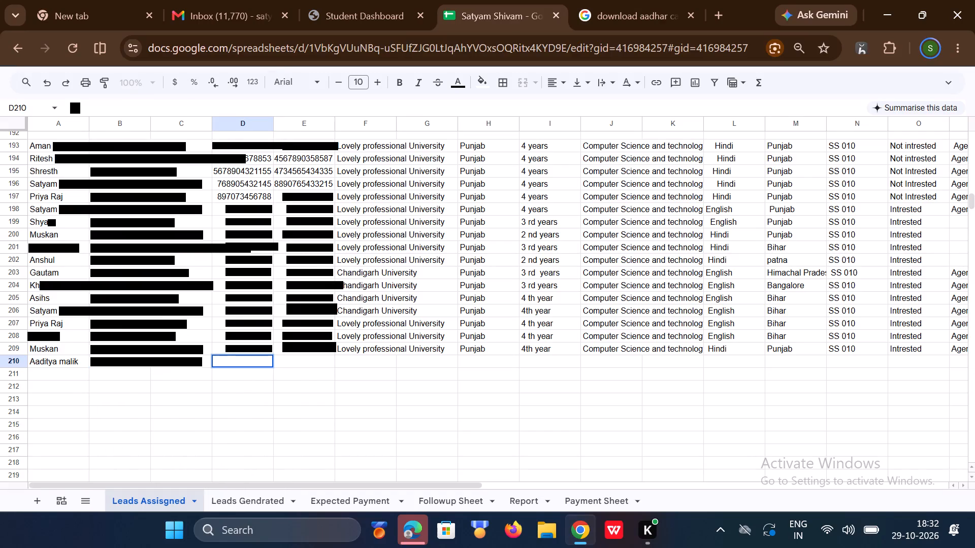
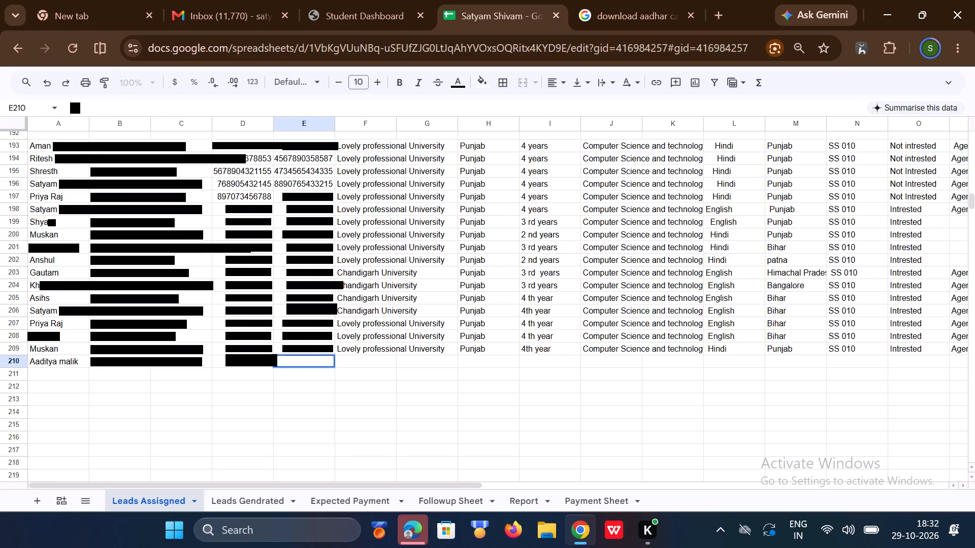
Open cell E210 in the new lead's row for editing.
left_click(304, 363)
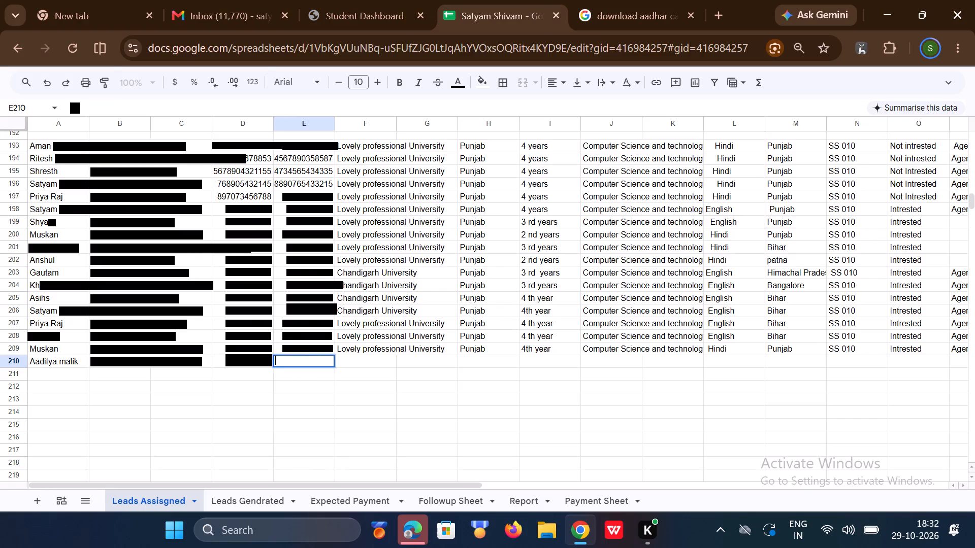
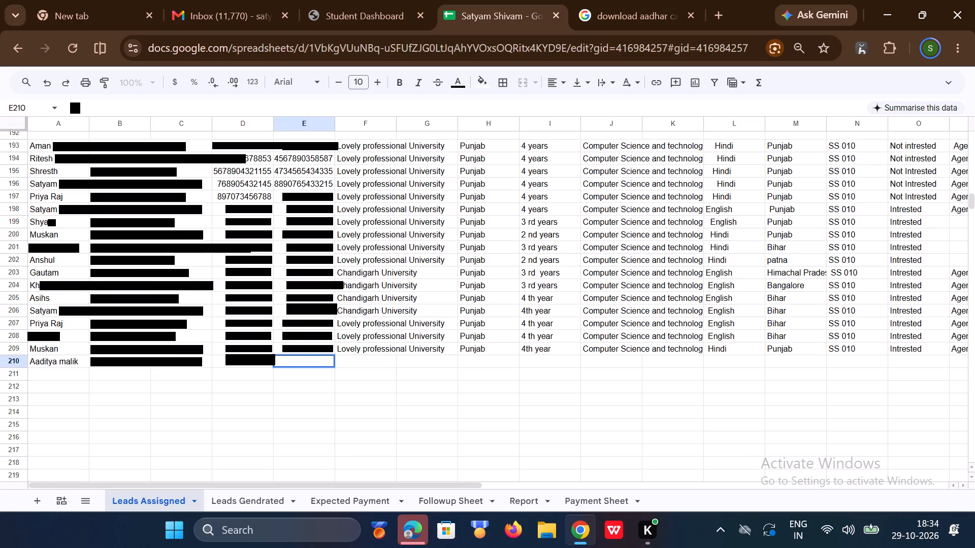
Enter the lead's ten-digit number in cell E210 of the Leads Assigned sheet.
left_click(304, 363)
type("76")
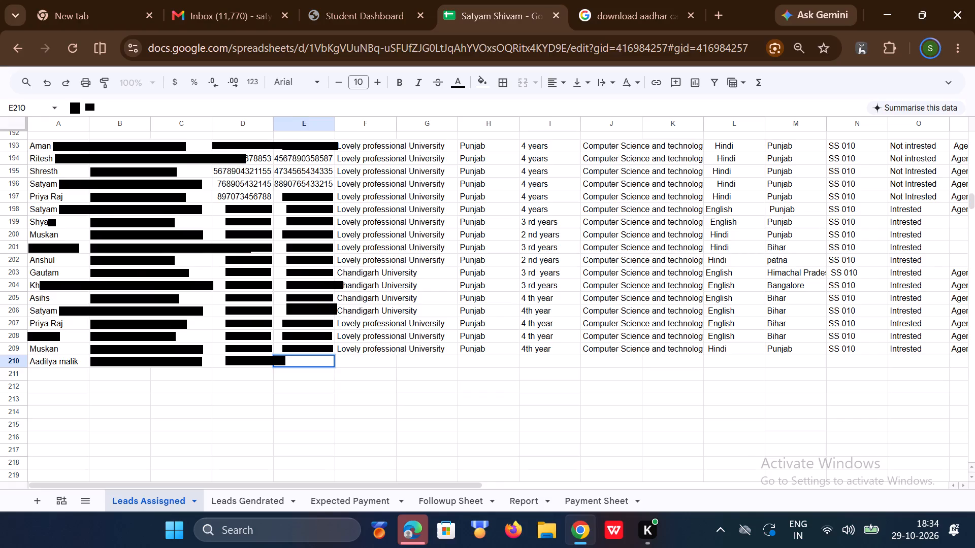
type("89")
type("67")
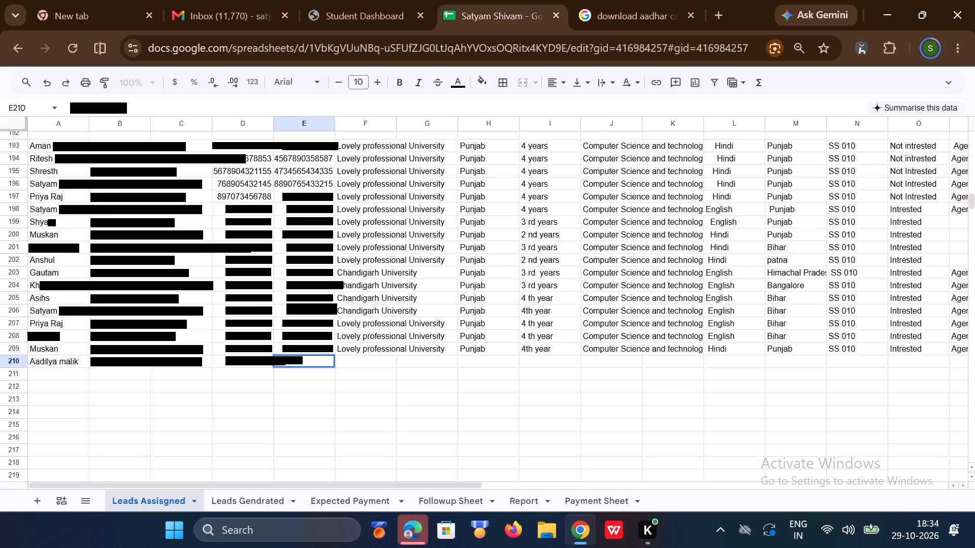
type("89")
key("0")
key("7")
left_click(364, 372)
Enter "Lovely professional University" as the lead's university in cell F210.
double_click(358, 363)
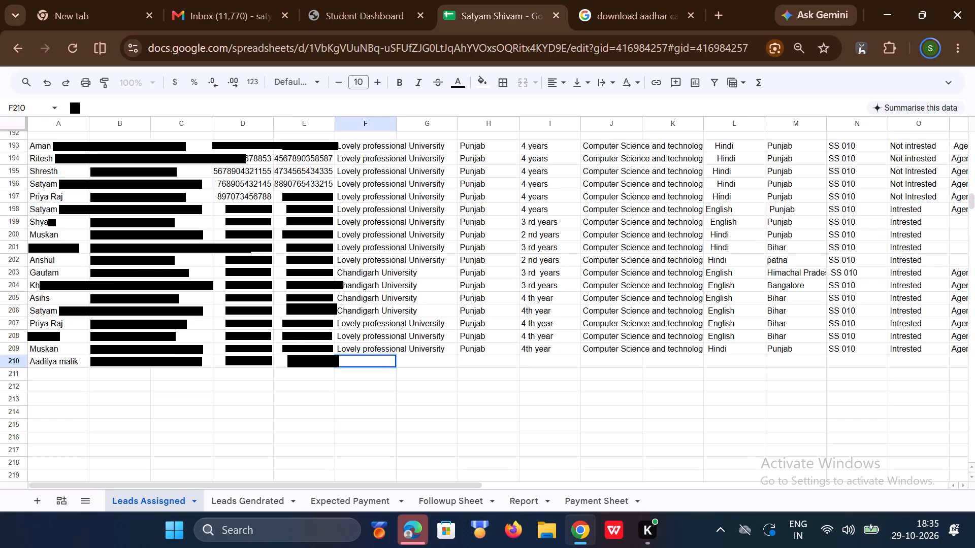
left_click(358, 363)
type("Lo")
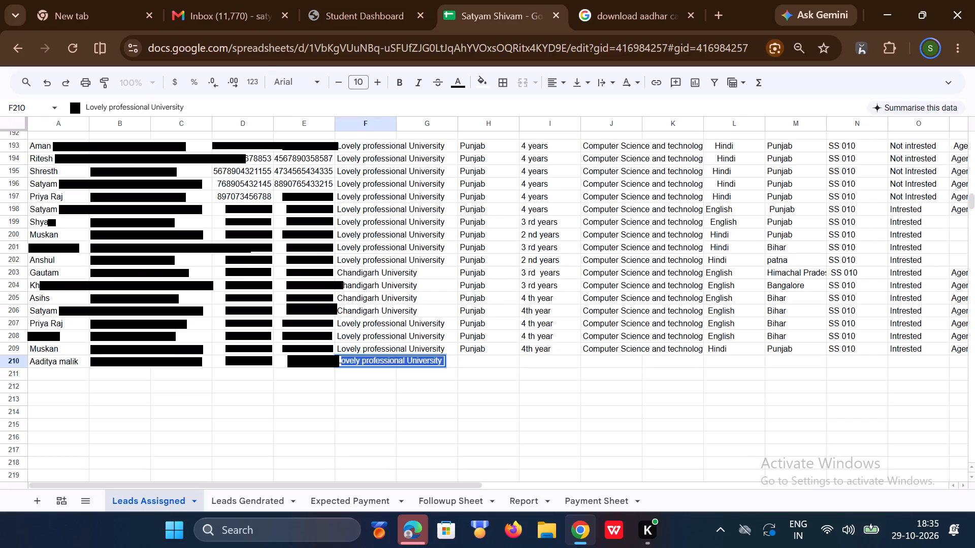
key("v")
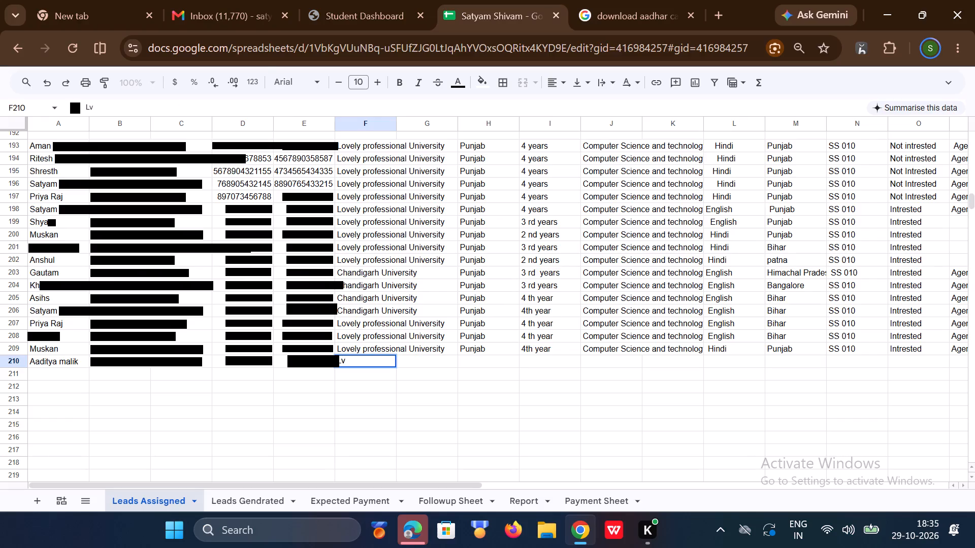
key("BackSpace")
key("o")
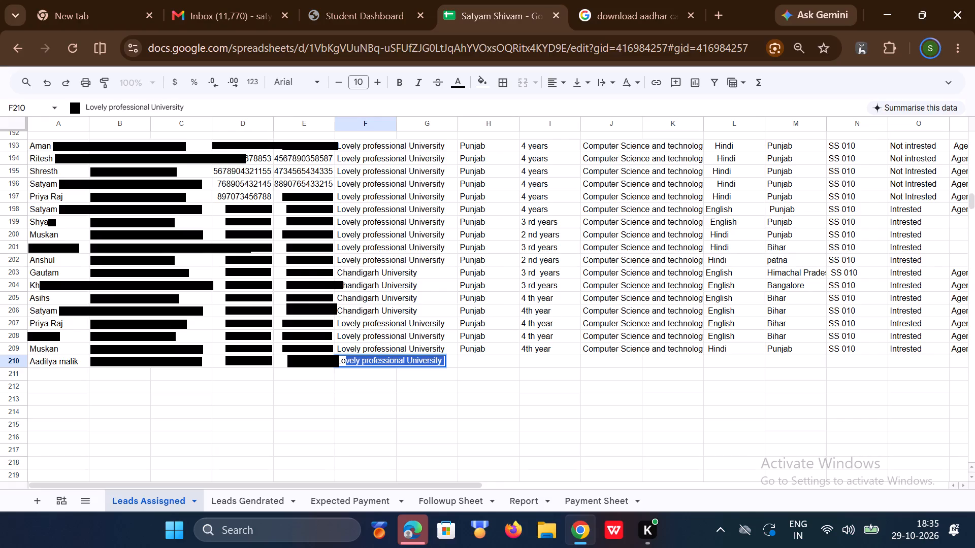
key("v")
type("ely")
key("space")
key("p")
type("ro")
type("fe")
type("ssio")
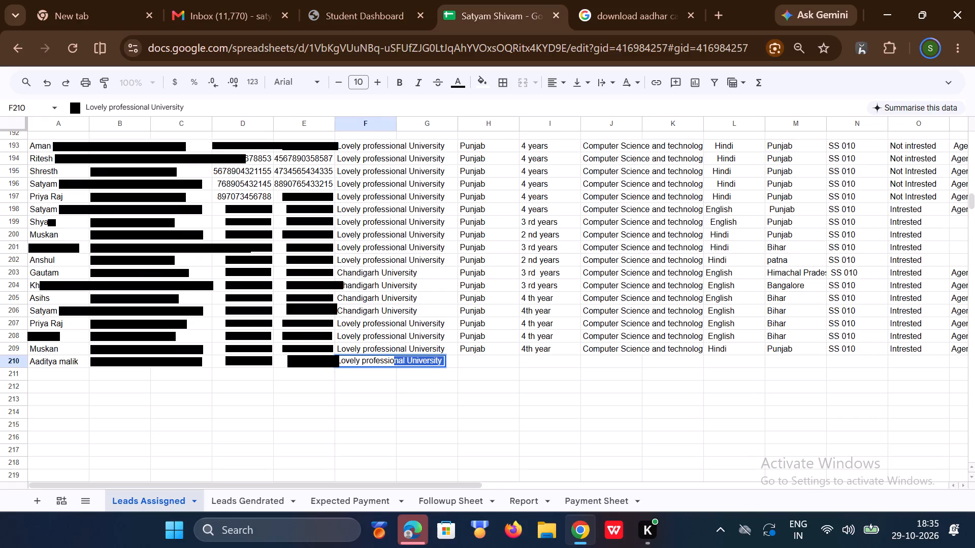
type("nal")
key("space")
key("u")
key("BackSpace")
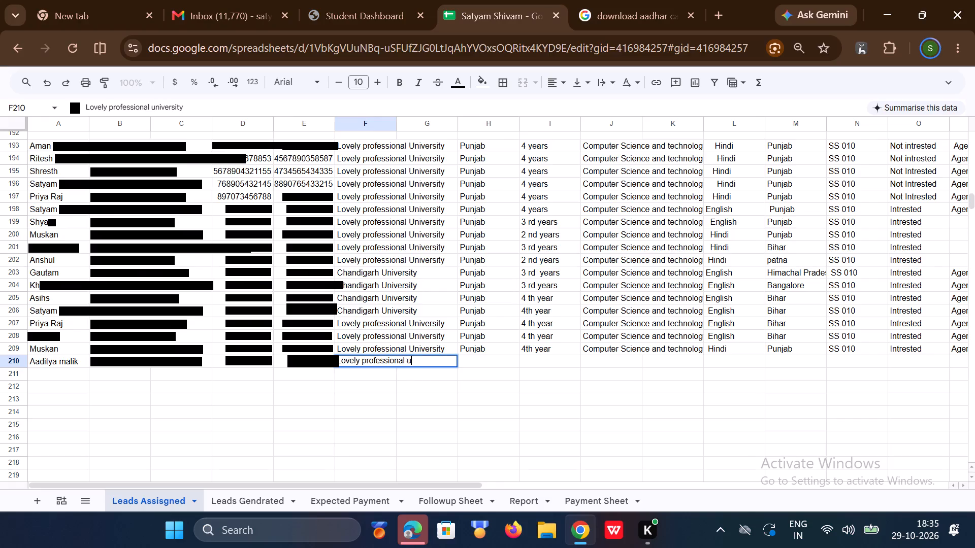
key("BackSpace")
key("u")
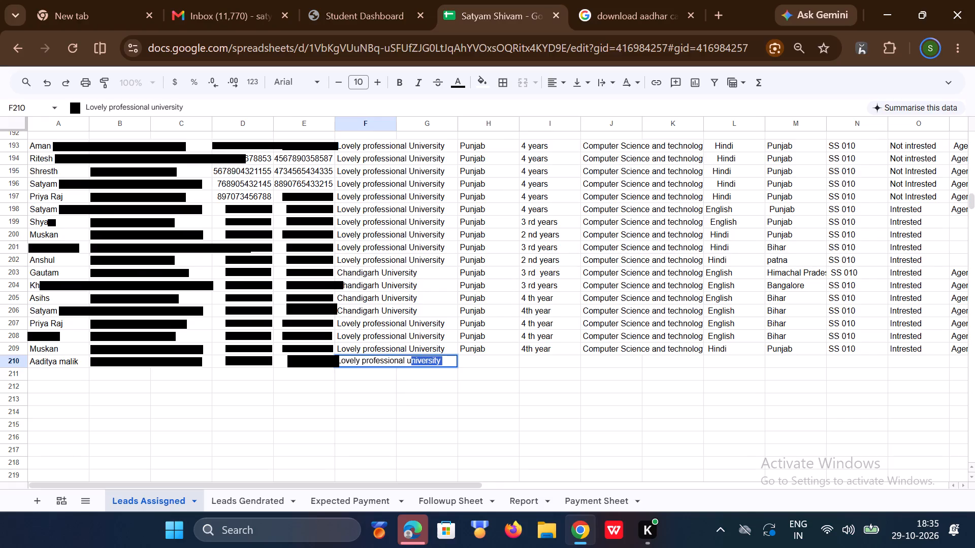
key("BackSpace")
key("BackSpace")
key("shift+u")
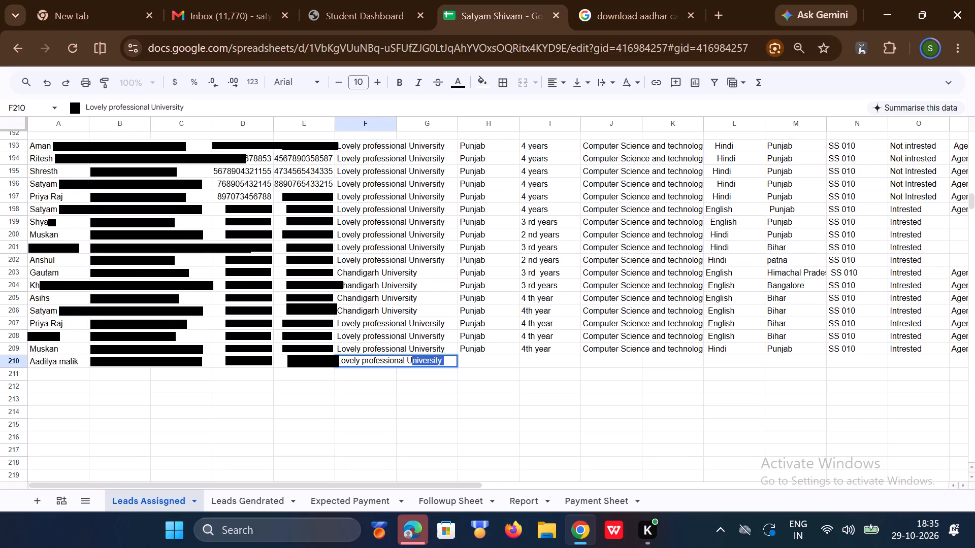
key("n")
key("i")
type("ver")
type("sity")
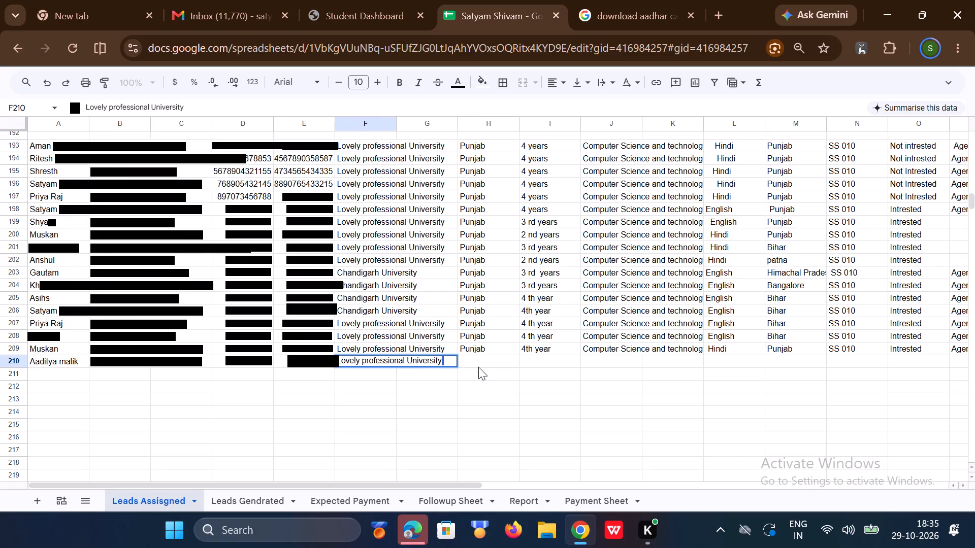
Enter "Punjab" in cell H210 of the lead's row.
double_click(489, 360)
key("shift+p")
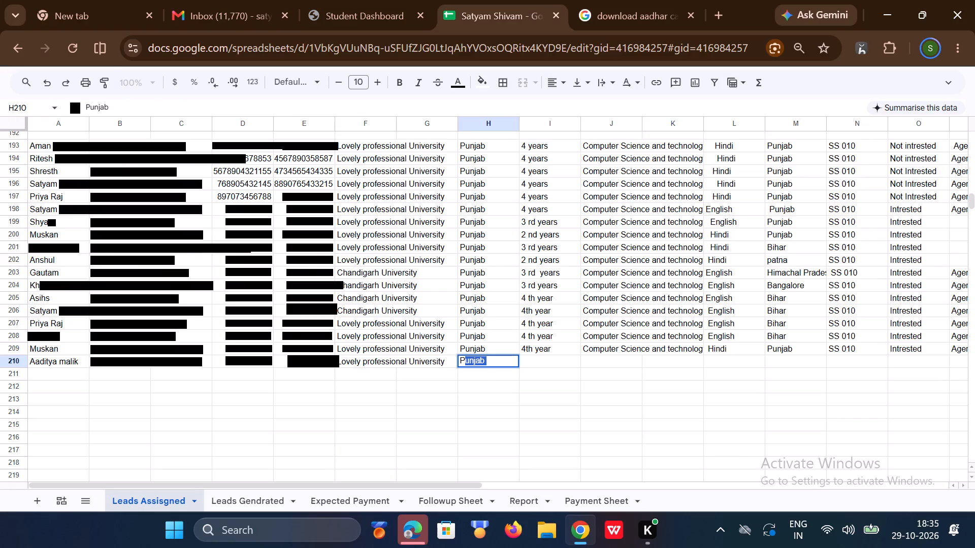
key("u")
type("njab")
Enter "4th year" as the lead's year of study in cell I210.
left_click(542, 357)
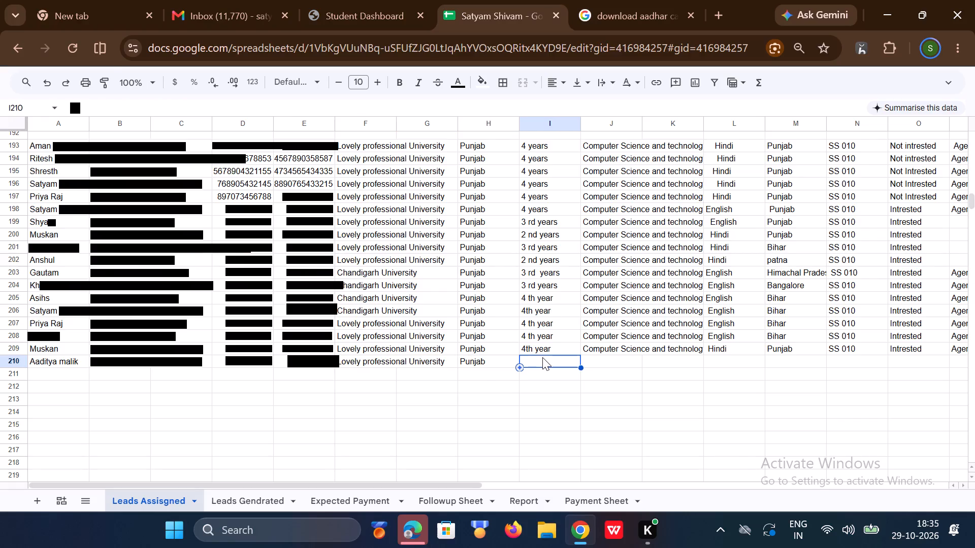
double_click(542, 358)
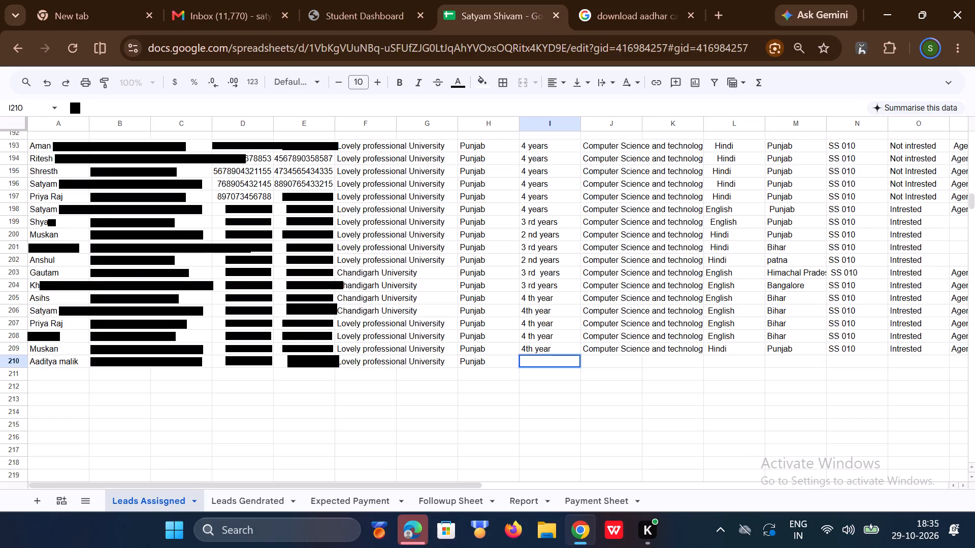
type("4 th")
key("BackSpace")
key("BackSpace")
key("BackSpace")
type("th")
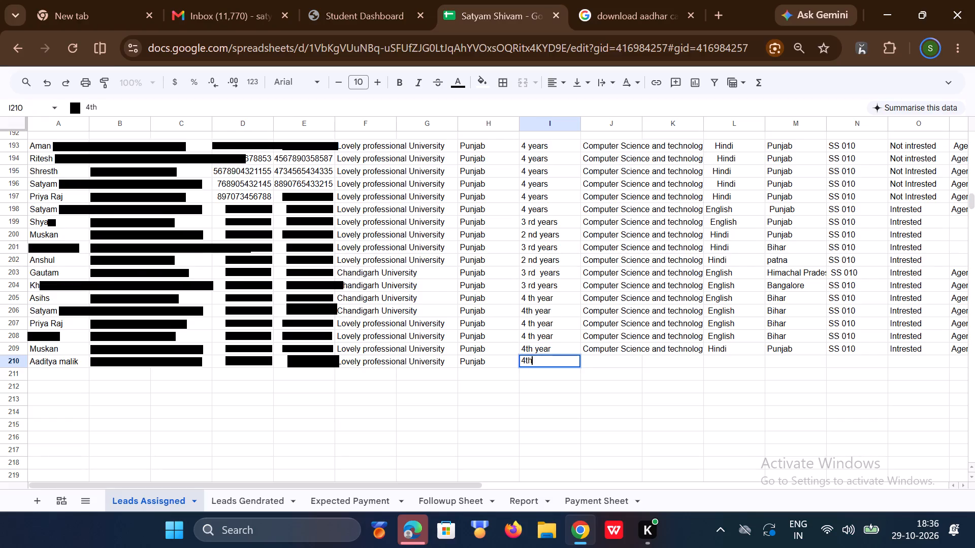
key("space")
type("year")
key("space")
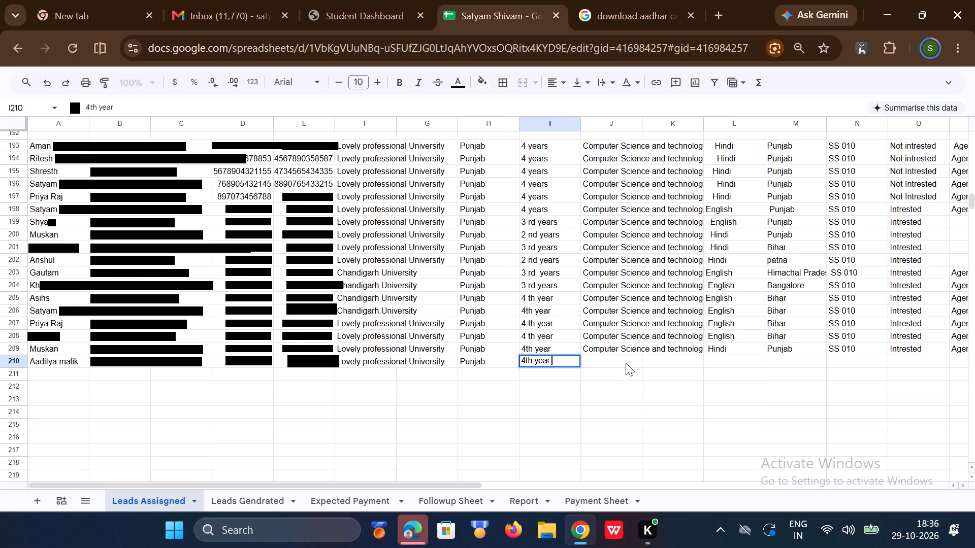
Enter "Computer Science and technology" as the lead's course in cell J210.
left_click(626, 363)
left_click(626, 363)
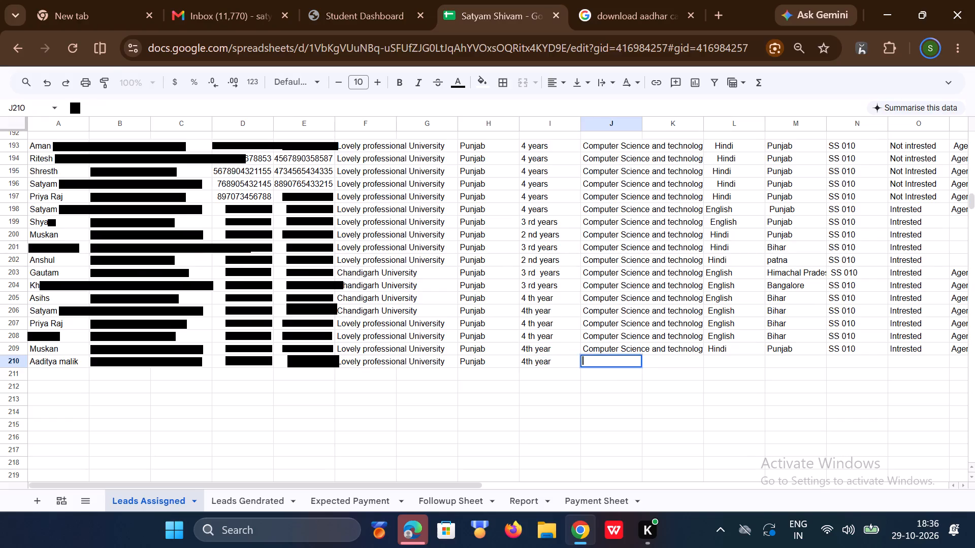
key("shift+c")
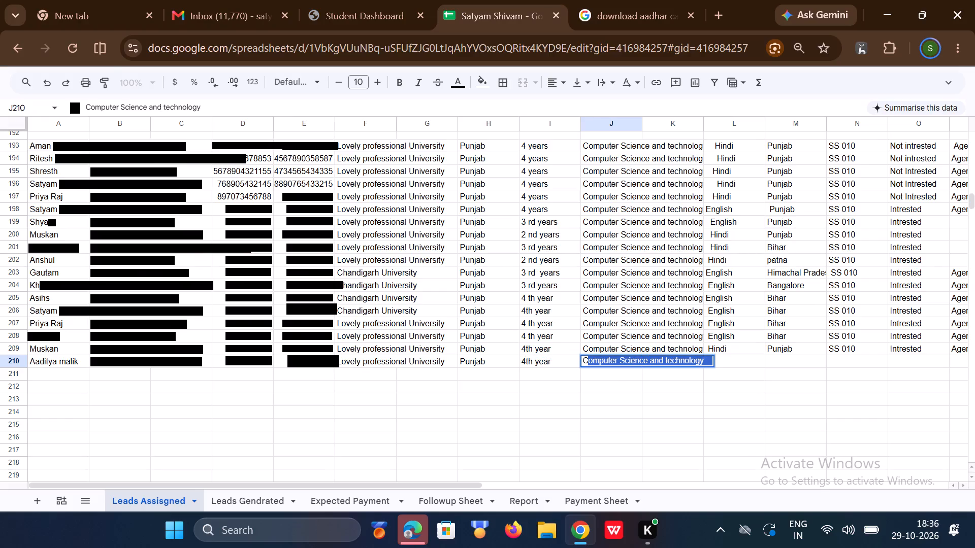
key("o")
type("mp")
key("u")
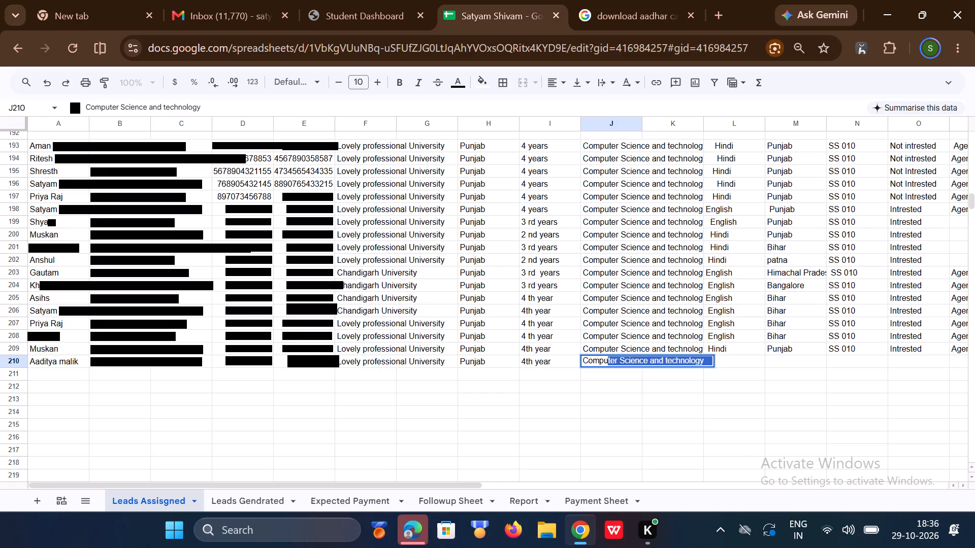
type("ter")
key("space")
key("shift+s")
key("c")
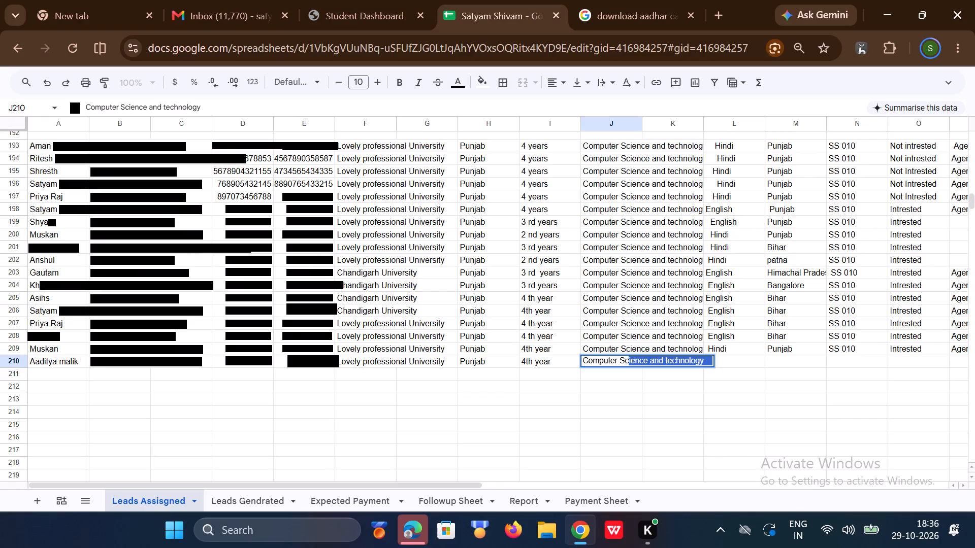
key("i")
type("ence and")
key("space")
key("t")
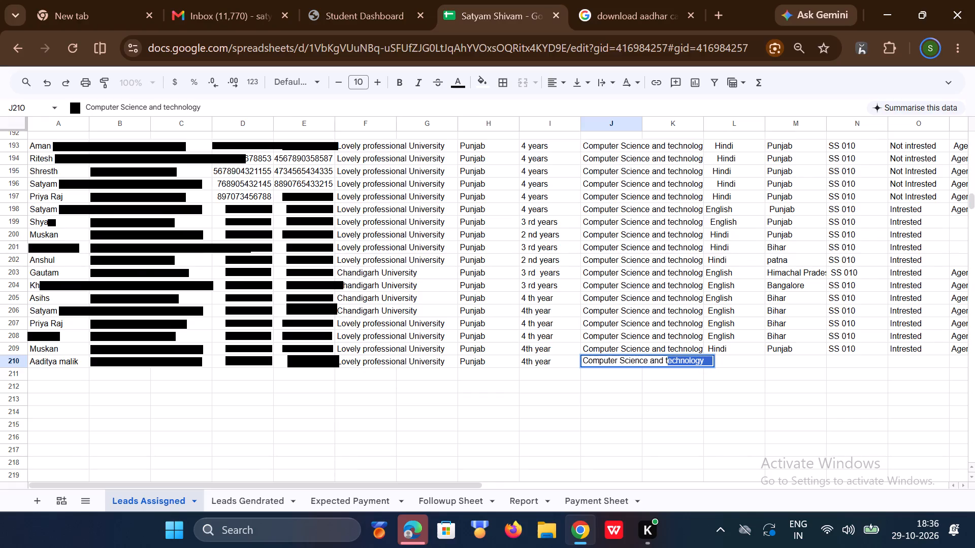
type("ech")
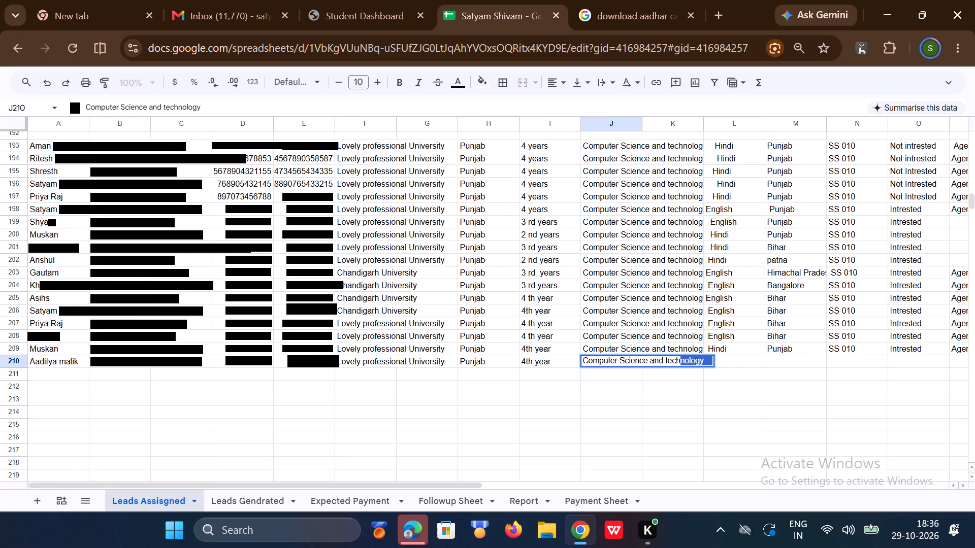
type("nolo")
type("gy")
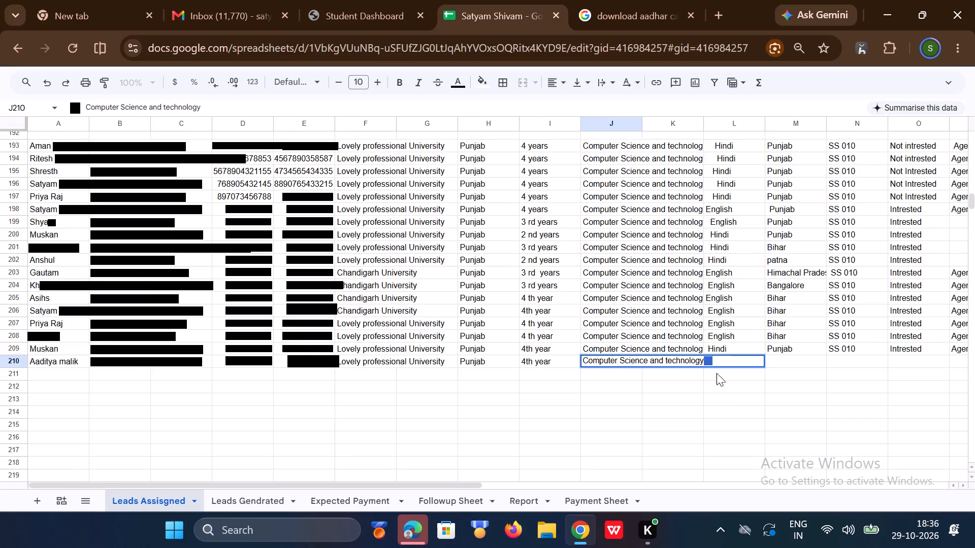
left_click(703, 406)
Enter "Hindi" as the lead's language in cell L210.
double_click(727, 363)
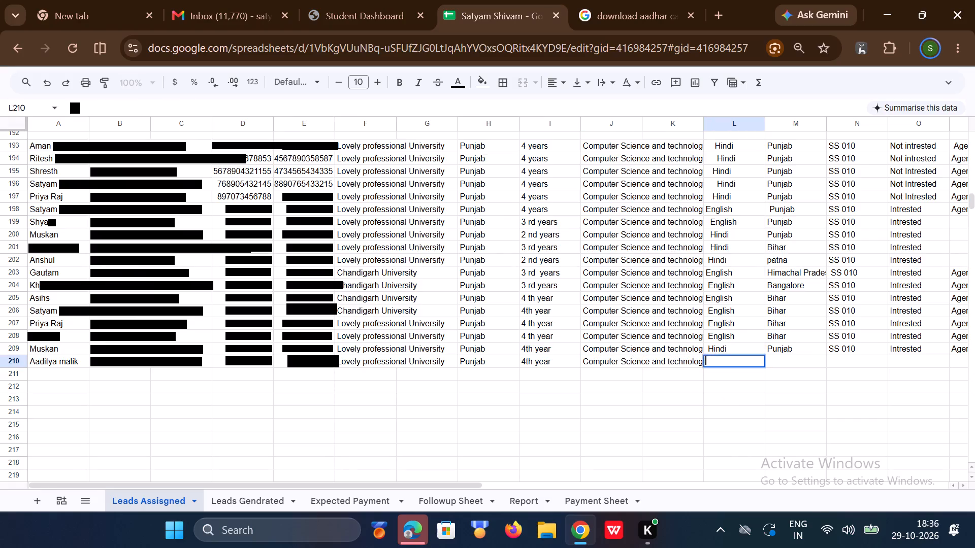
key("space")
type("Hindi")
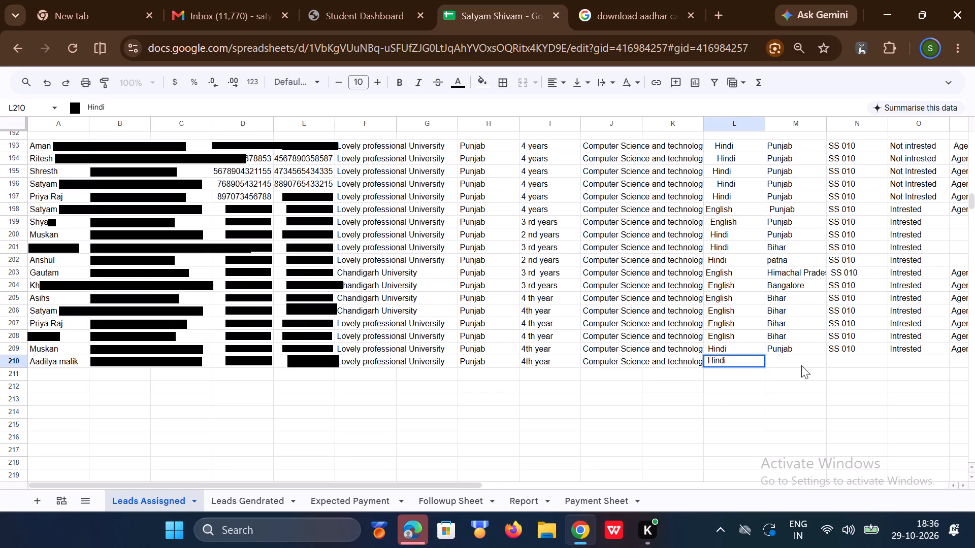
Enter "Punjab" in cell M210 of the lead's row.
double_click(787, 357)
double_click(788, 362)
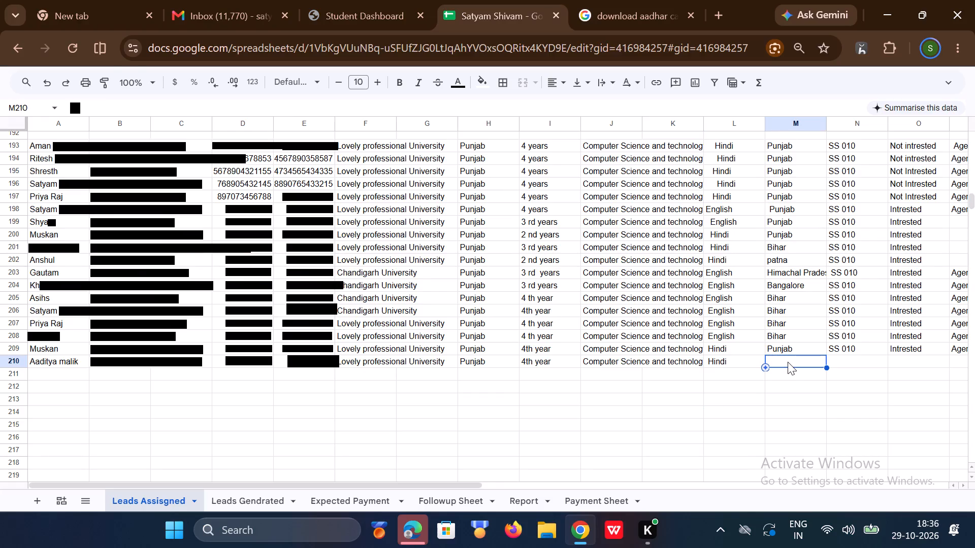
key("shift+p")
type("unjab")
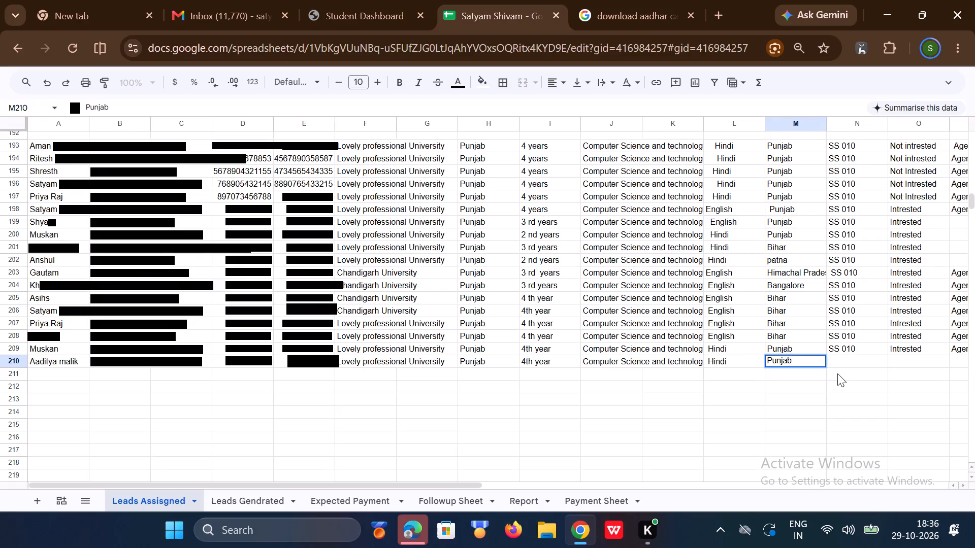
Enter the code "SS 010" in cell N210 of the lead's row.
double_click(849, 363)
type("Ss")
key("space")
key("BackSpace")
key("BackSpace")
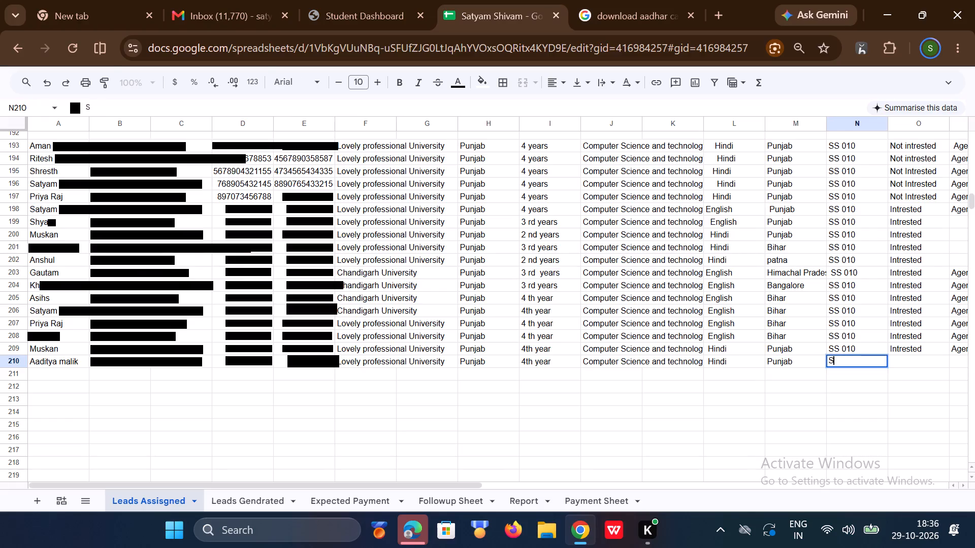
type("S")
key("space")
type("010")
Enter "Intrested" as the lead's interest status in cell O210.
double_click(918, 359)
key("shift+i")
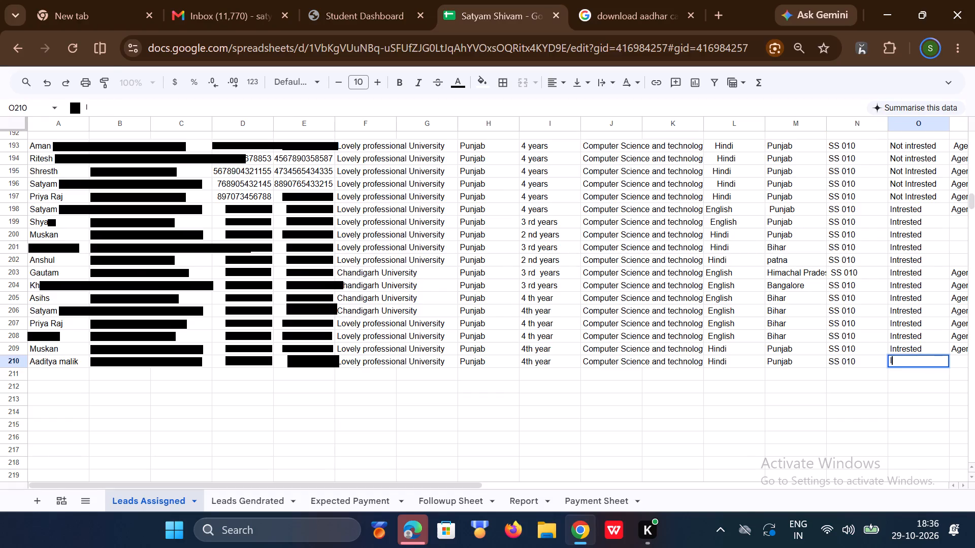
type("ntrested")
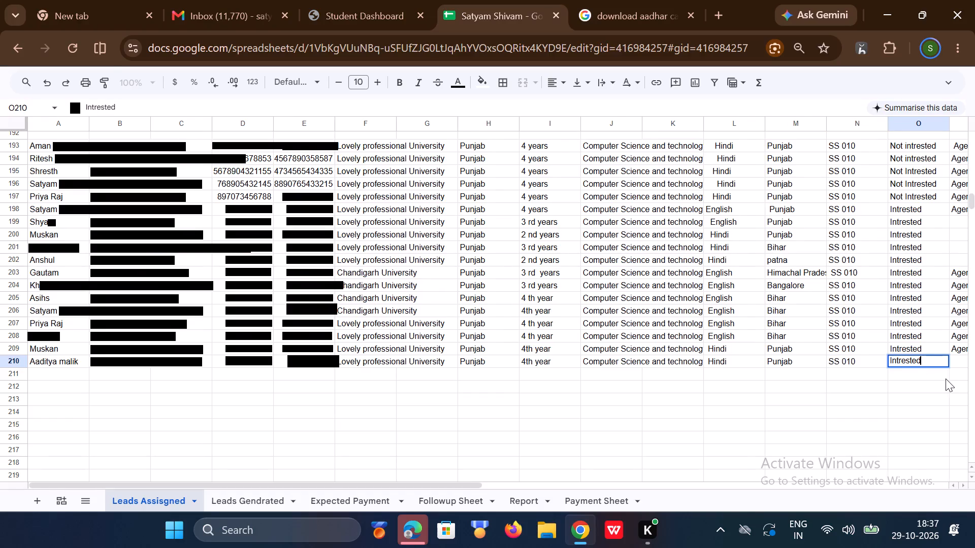
Enter "Agent" in cell P210 of the lead's row.
scroll(946, 379, "left", 1)
left_click(946, 379)
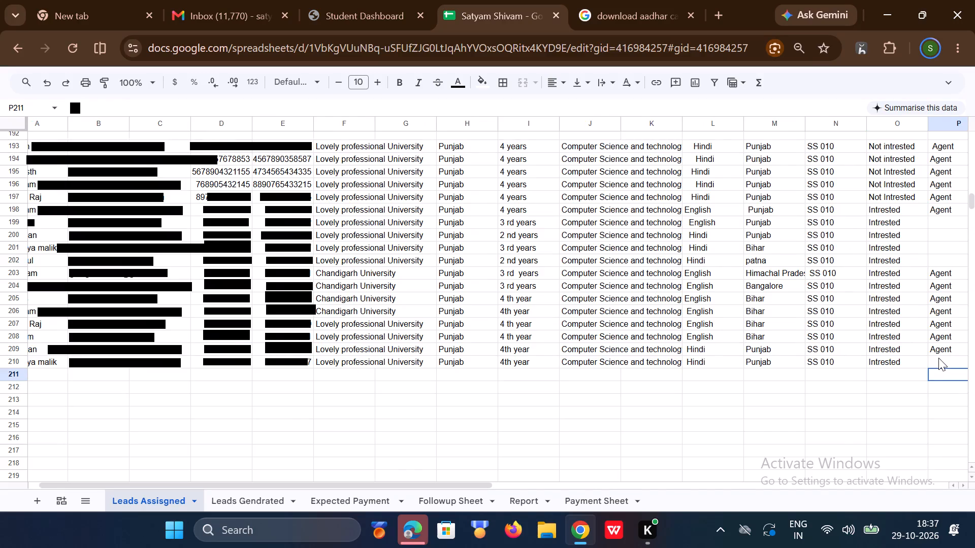
double_click(938, 358)
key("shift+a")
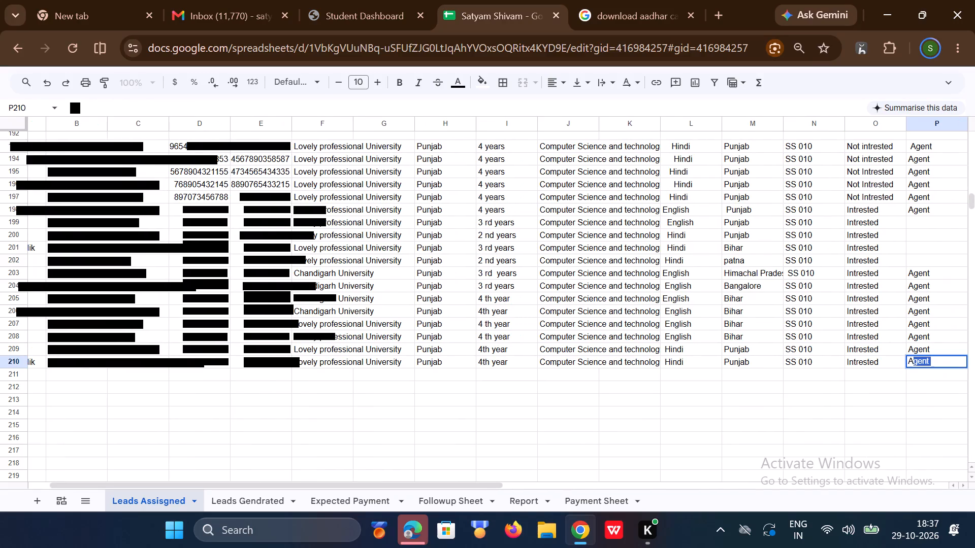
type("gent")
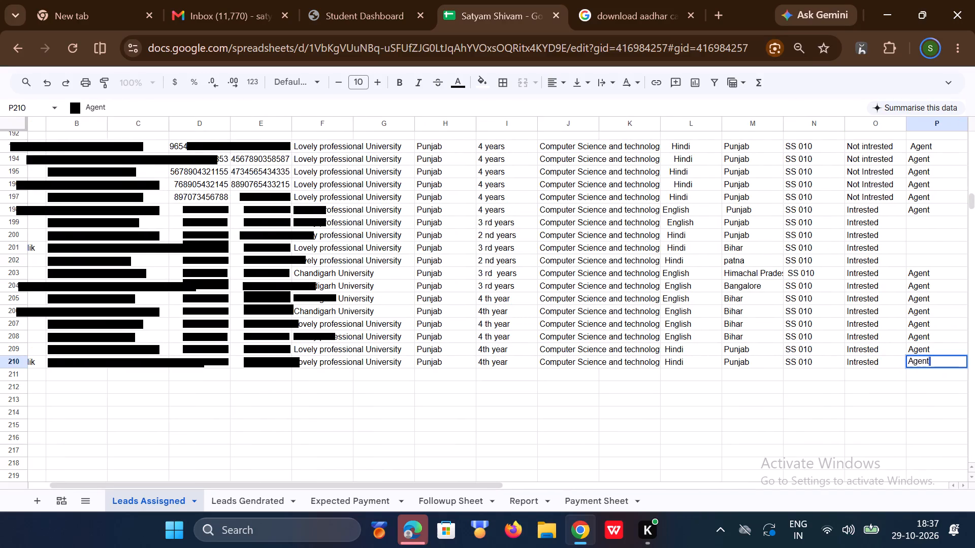
left_click(863, 411)
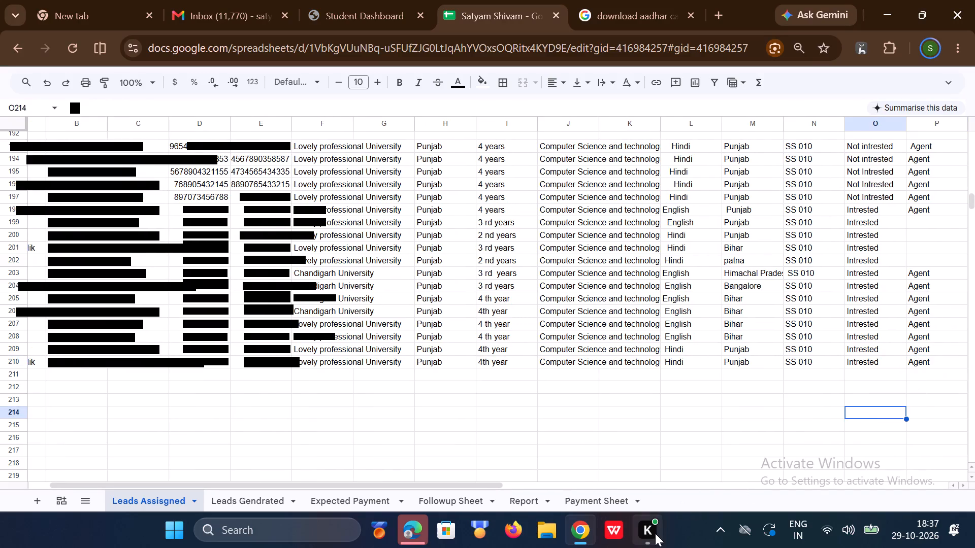
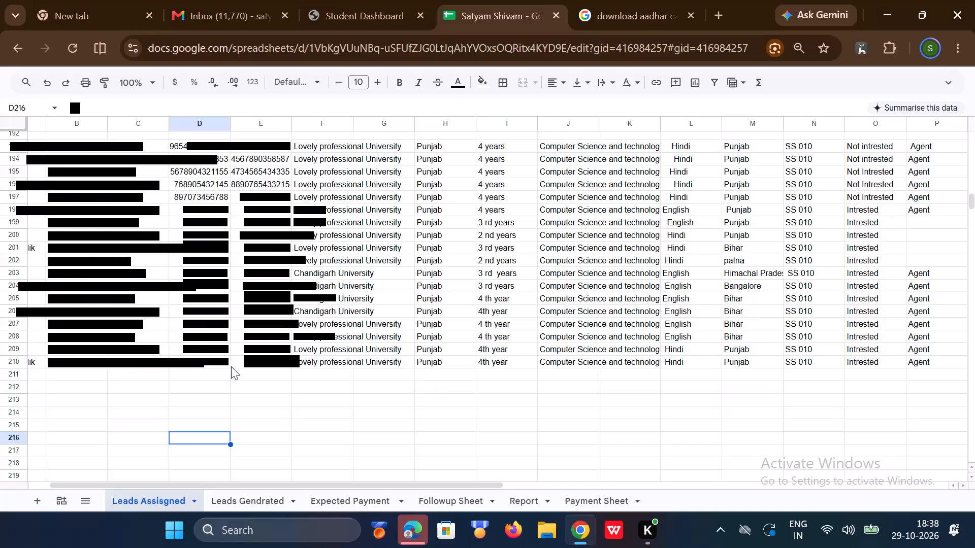
Enter the new student lead's name in cell A211, the first empty row below the existing records.
scroll(165, 405, "right", 5)
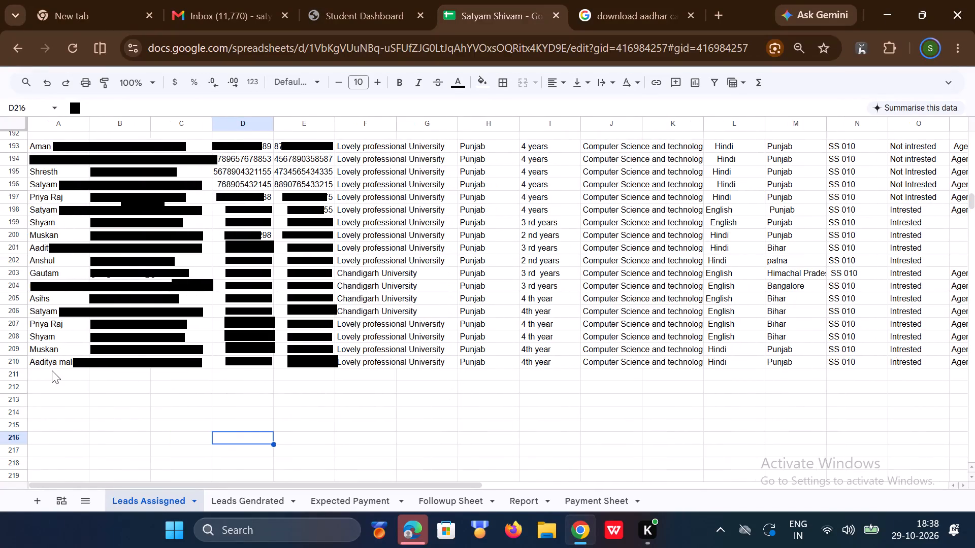
left_click(52, 372)
double_click(52, 372)
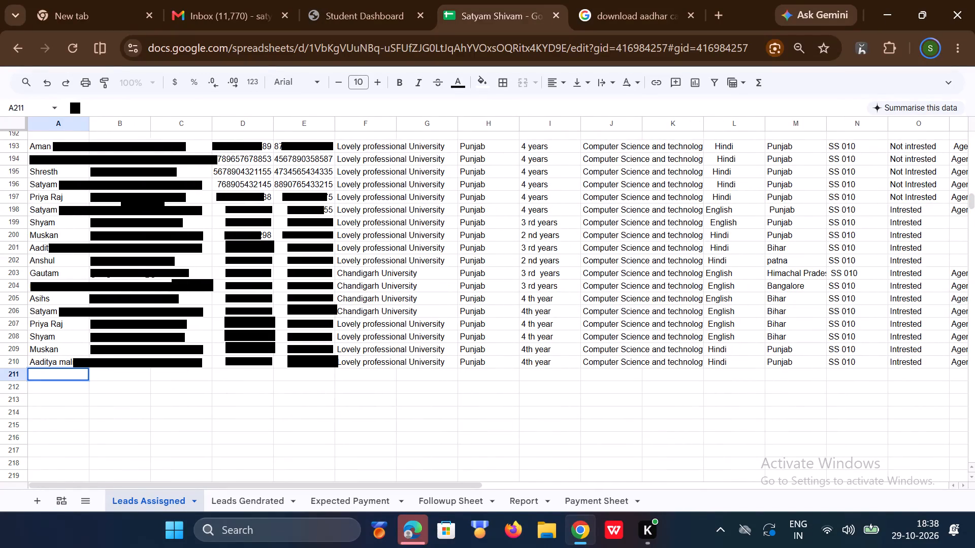
double_click(52, 372)
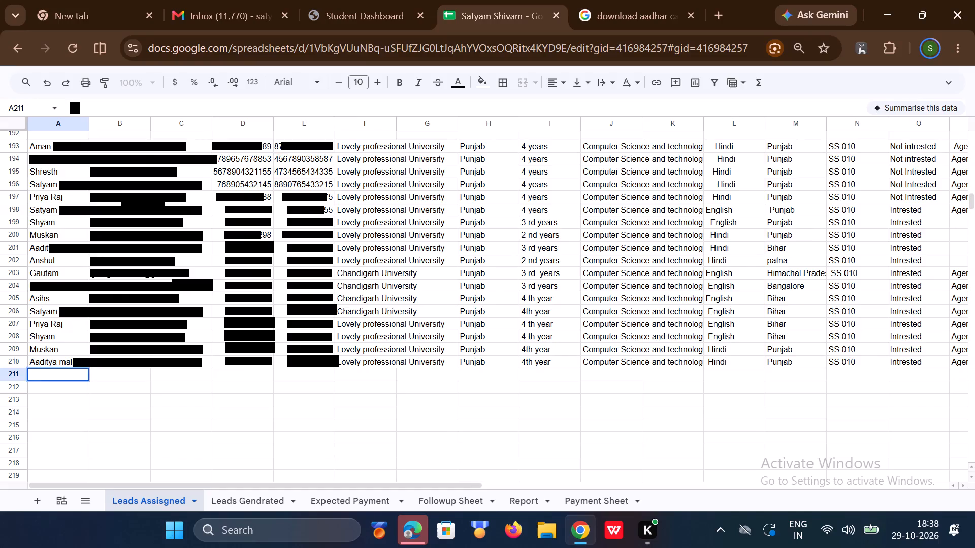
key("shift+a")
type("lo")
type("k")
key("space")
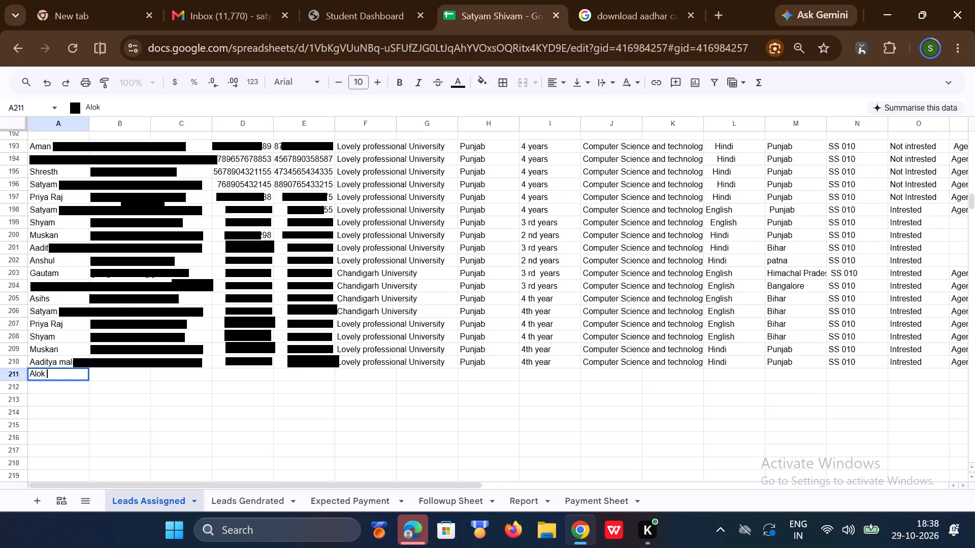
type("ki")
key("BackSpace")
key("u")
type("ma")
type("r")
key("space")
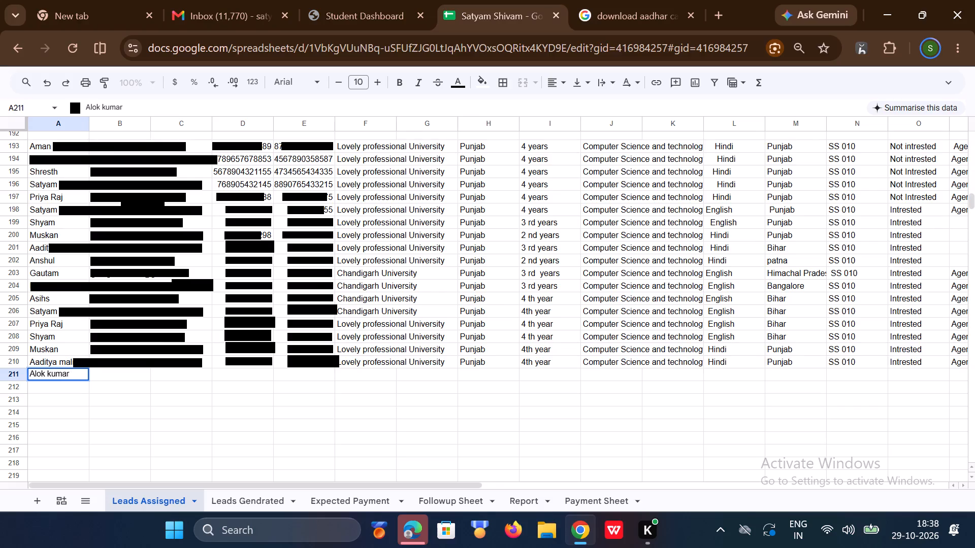
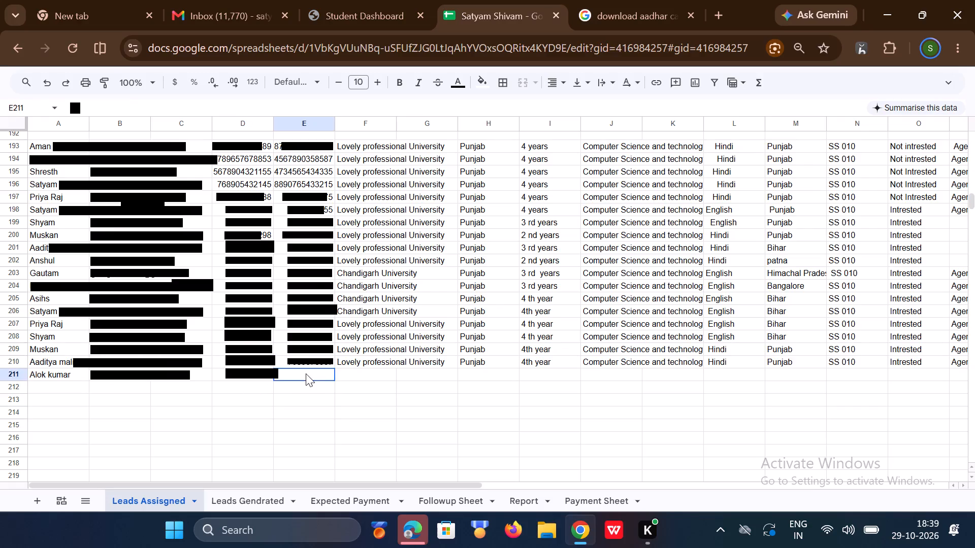
Enter the student's number in cell E211 of the new lead's row.
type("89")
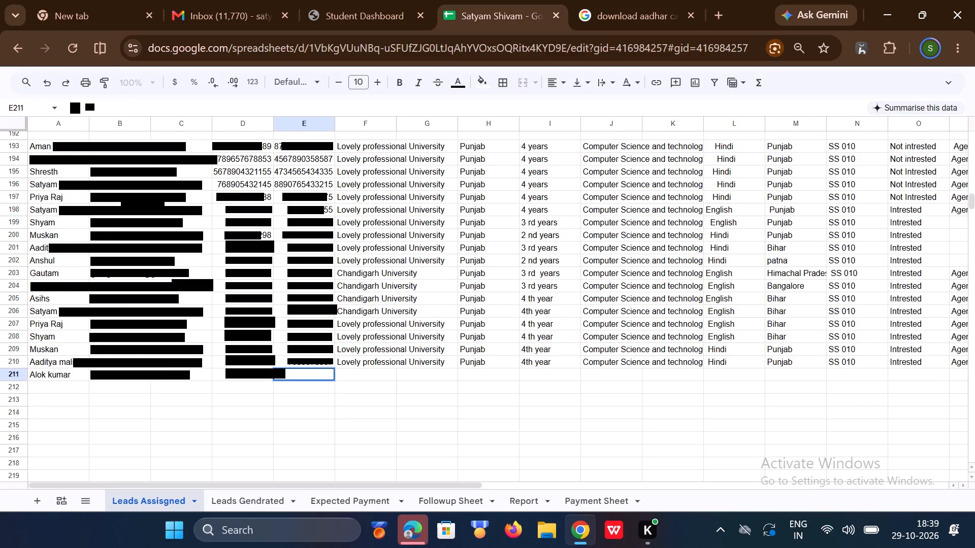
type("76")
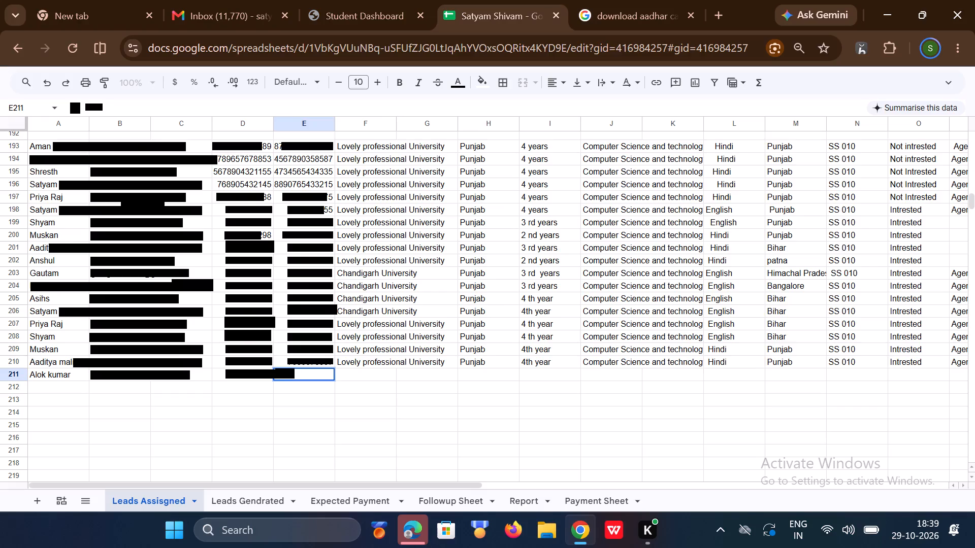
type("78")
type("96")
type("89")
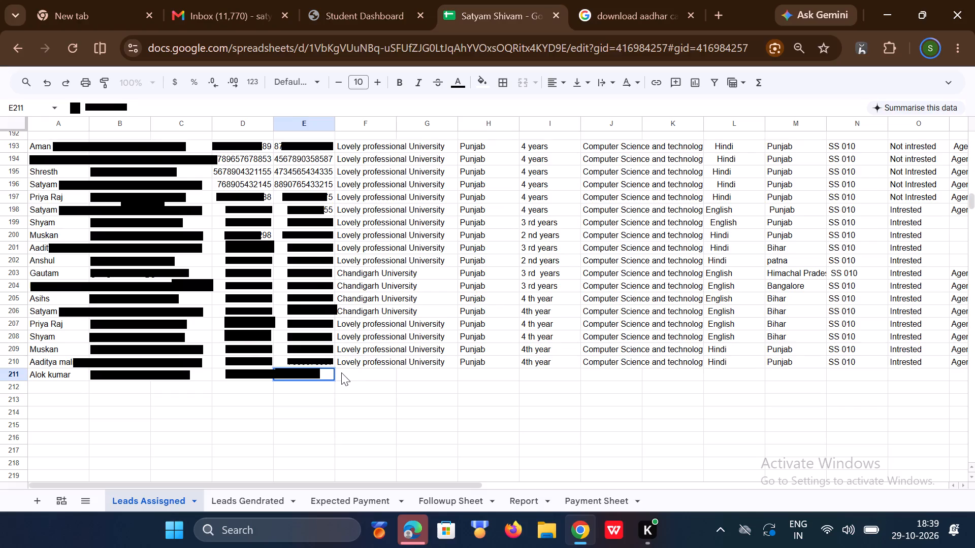
left_click(374, 387)
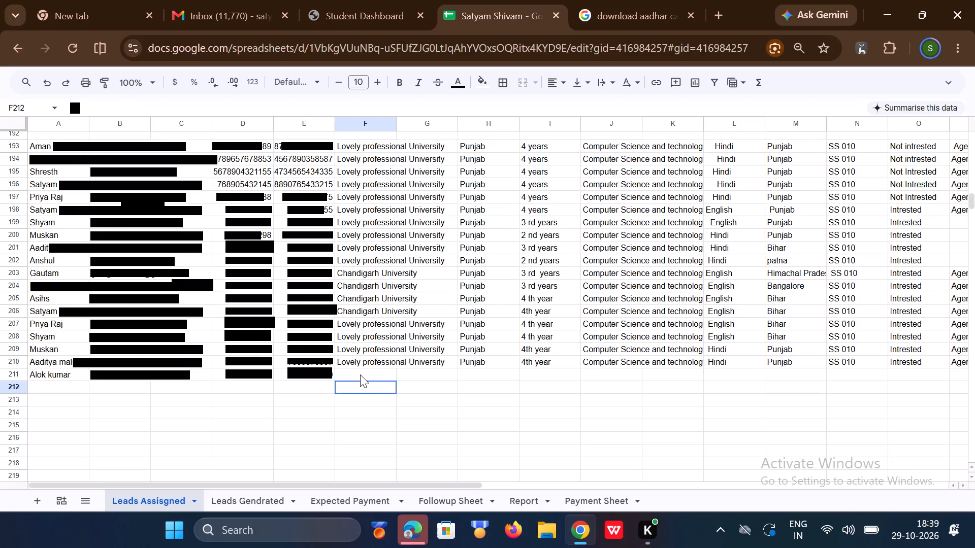
Enter Lovely professional University as the university in cell F211.
double_click(360, 374)
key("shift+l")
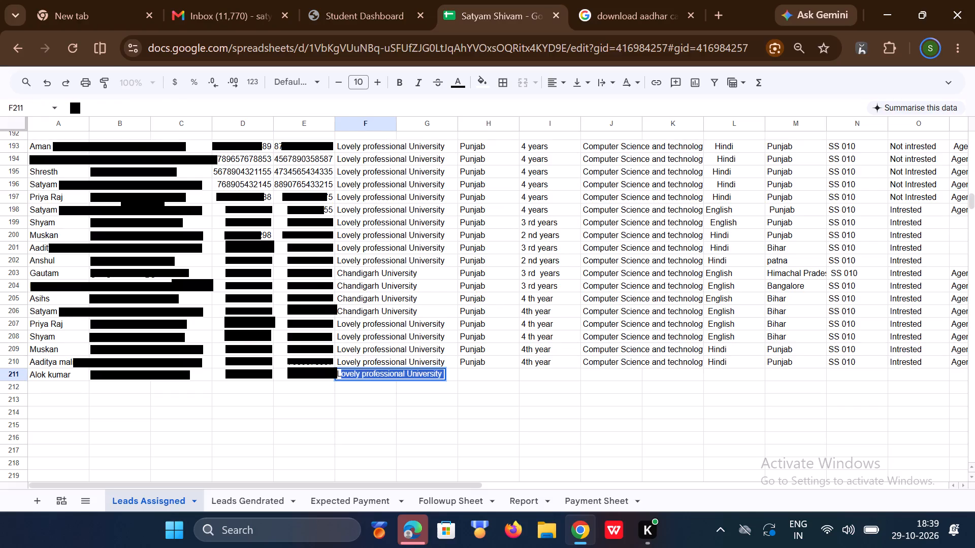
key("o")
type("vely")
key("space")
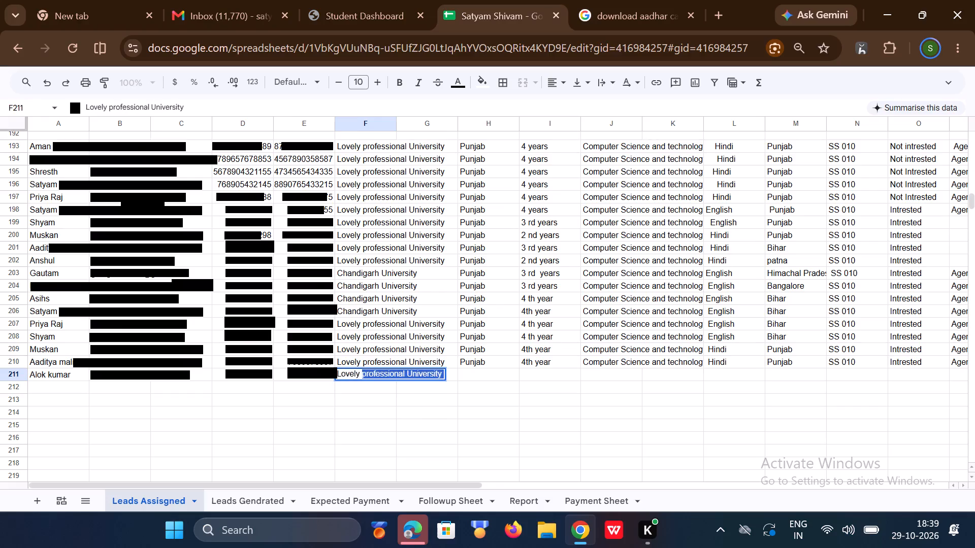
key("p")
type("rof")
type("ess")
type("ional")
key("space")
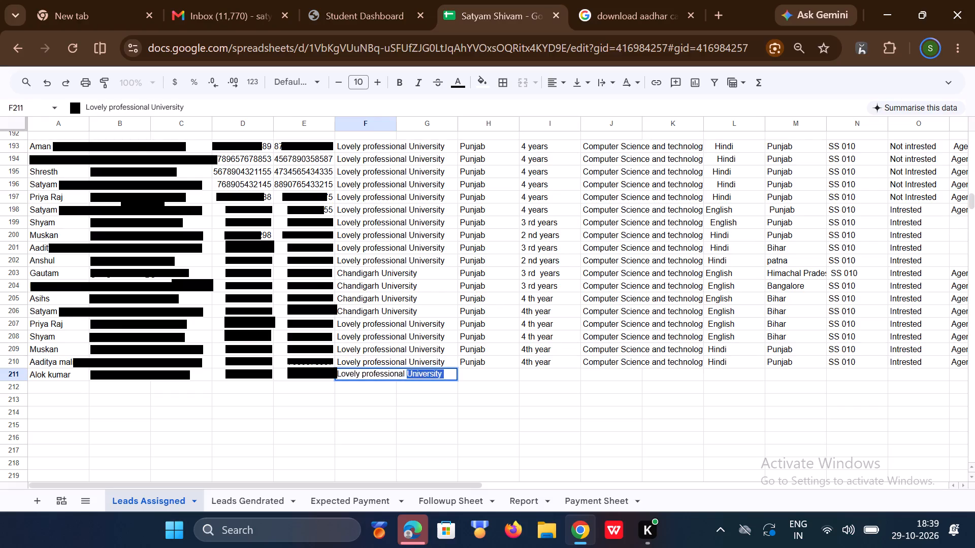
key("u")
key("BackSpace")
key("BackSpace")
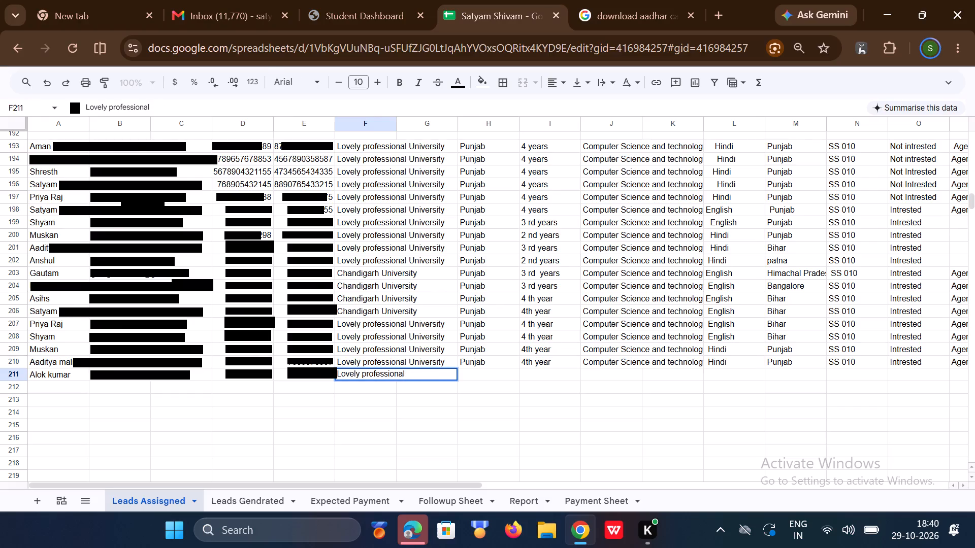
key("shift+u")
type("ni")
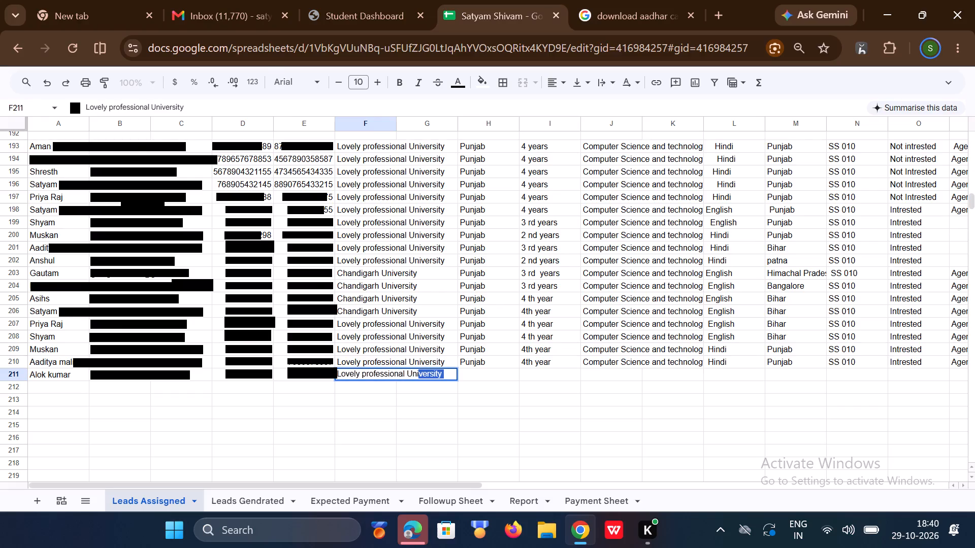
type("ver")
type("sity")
Enter Punjab in cell H211 as the university's state.
double_click(482, 373)
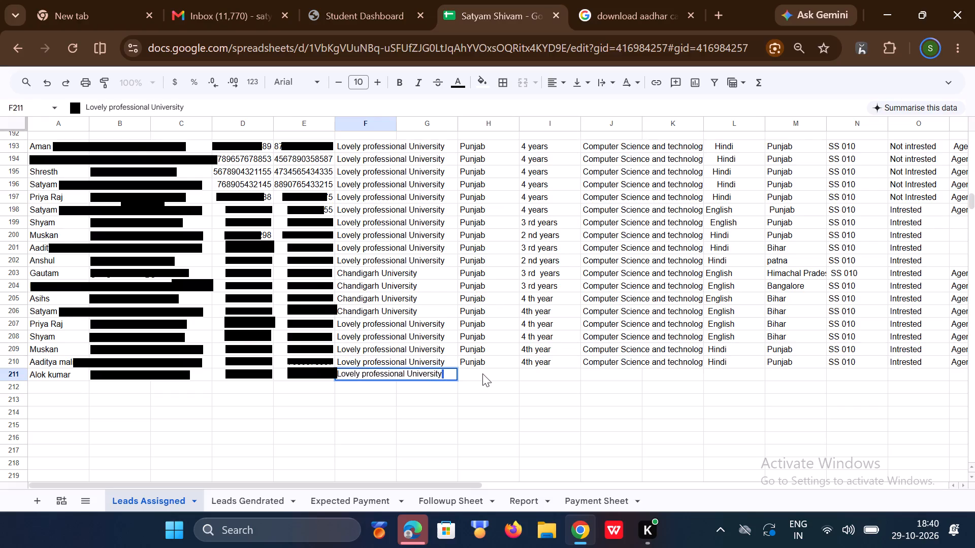
left_click(482, 373)
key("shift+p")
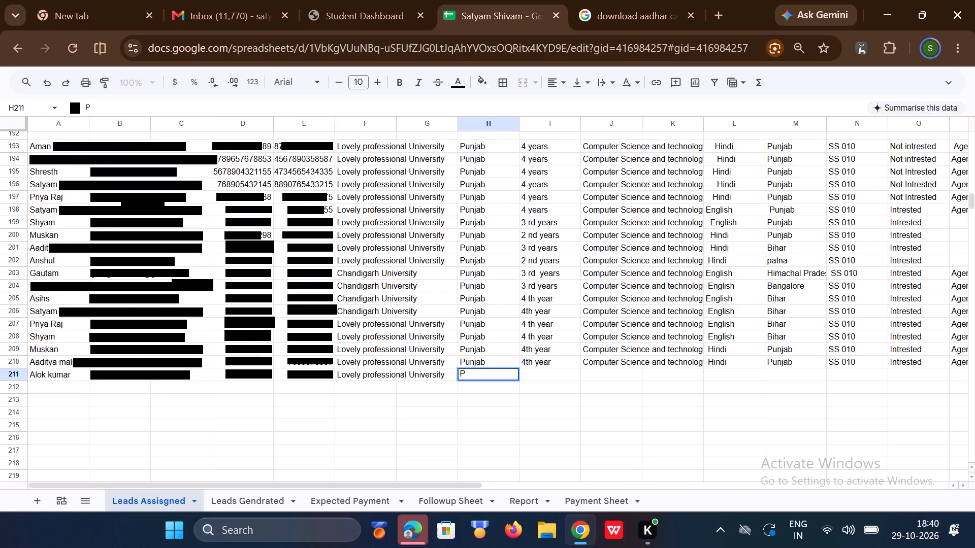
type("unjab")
Enter 4th year in cell I211 for the new lead.
double_click(542, 376)
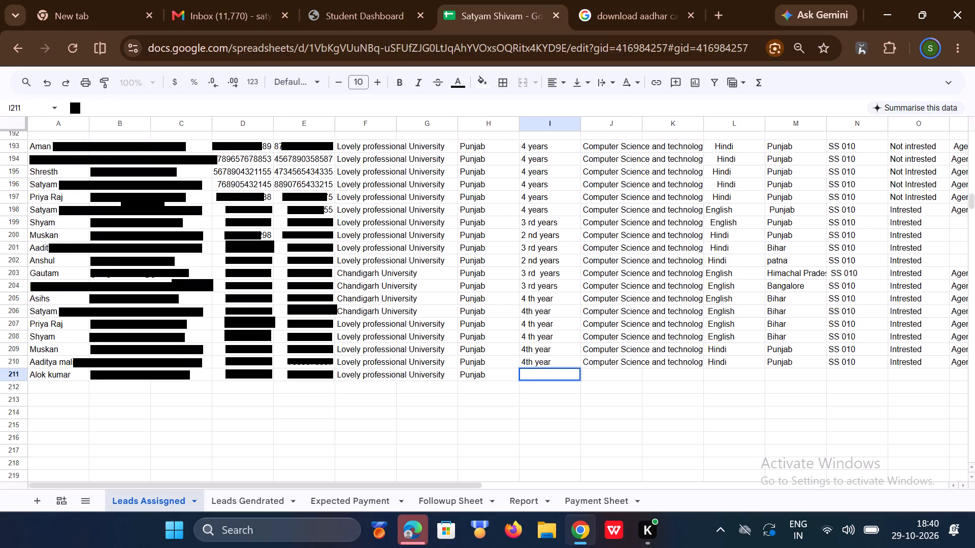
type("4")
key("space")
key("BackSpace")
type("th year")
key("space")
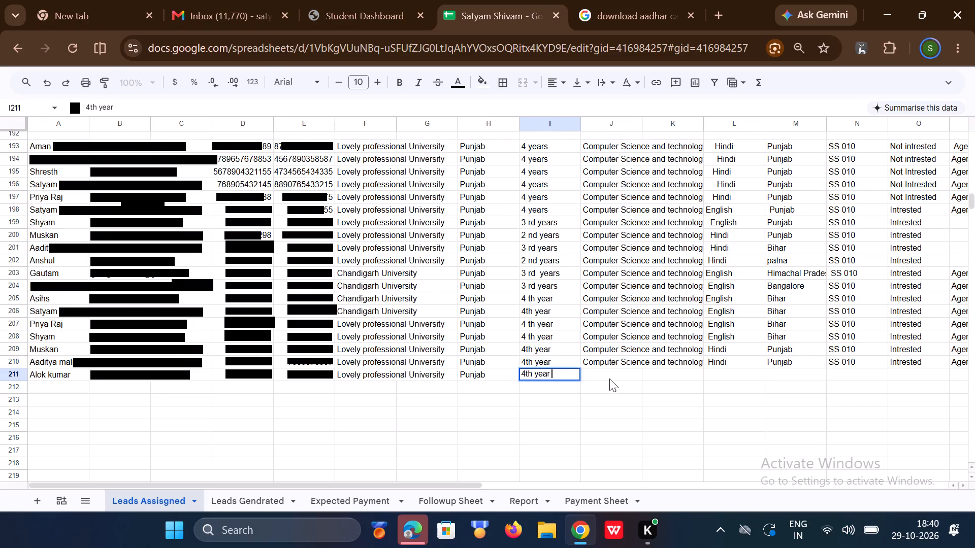
Enter Computer Science and technology as the course in cell J211.
double_click(611, 371)
left_click(611, 374)
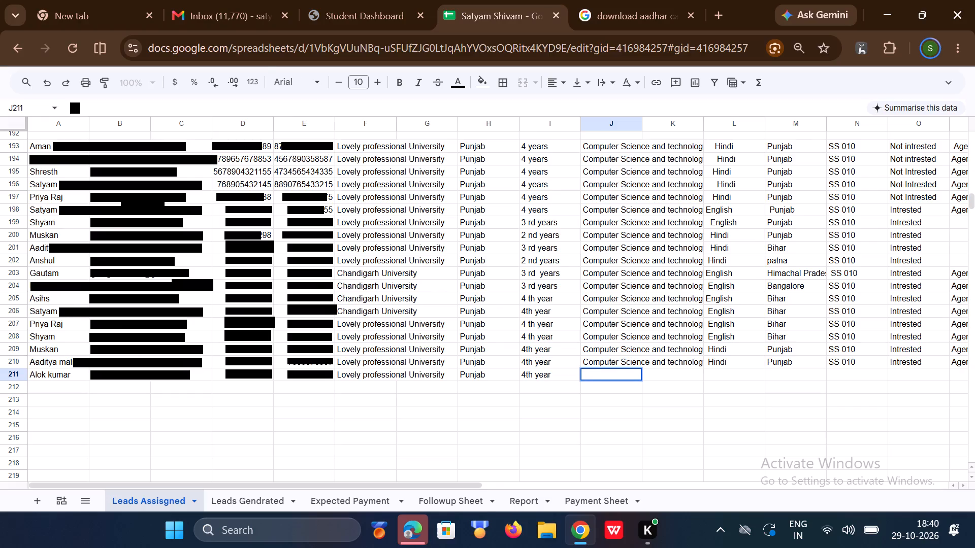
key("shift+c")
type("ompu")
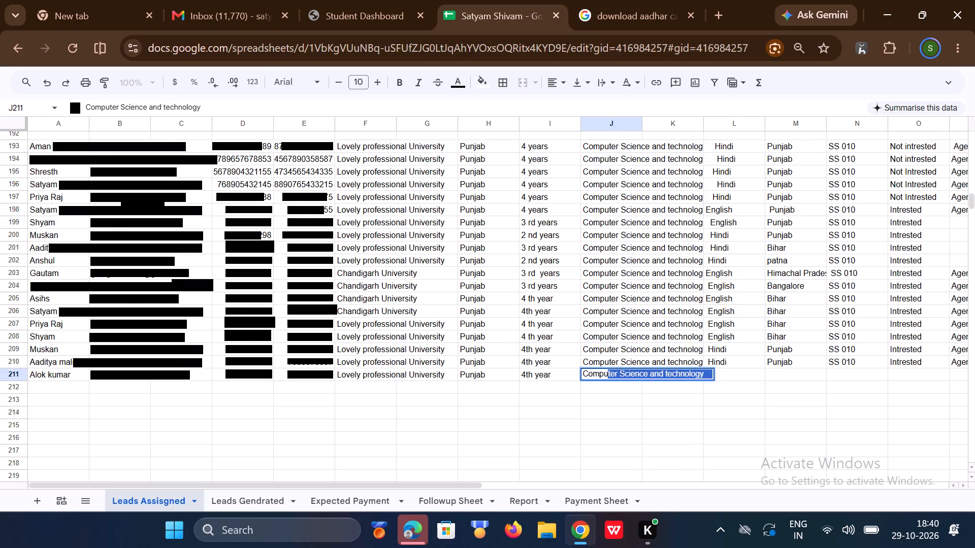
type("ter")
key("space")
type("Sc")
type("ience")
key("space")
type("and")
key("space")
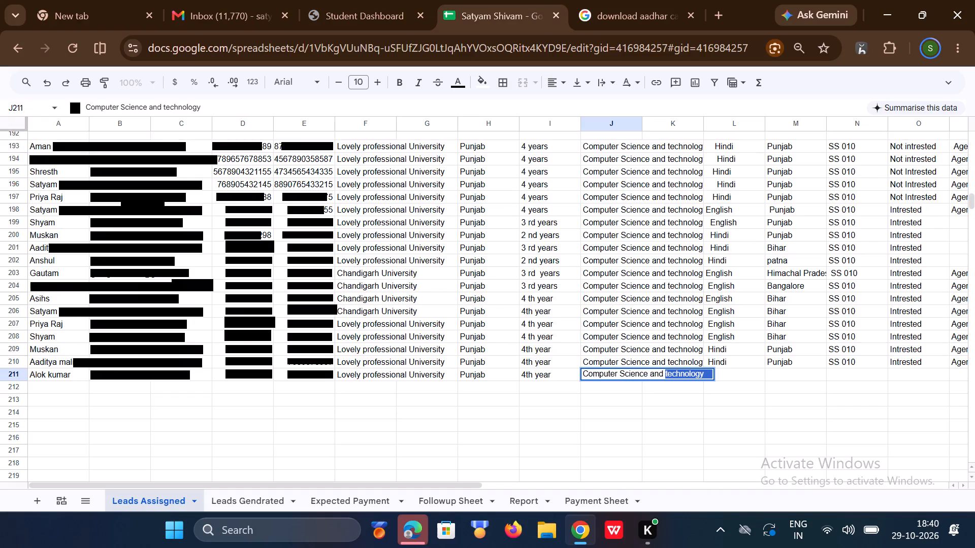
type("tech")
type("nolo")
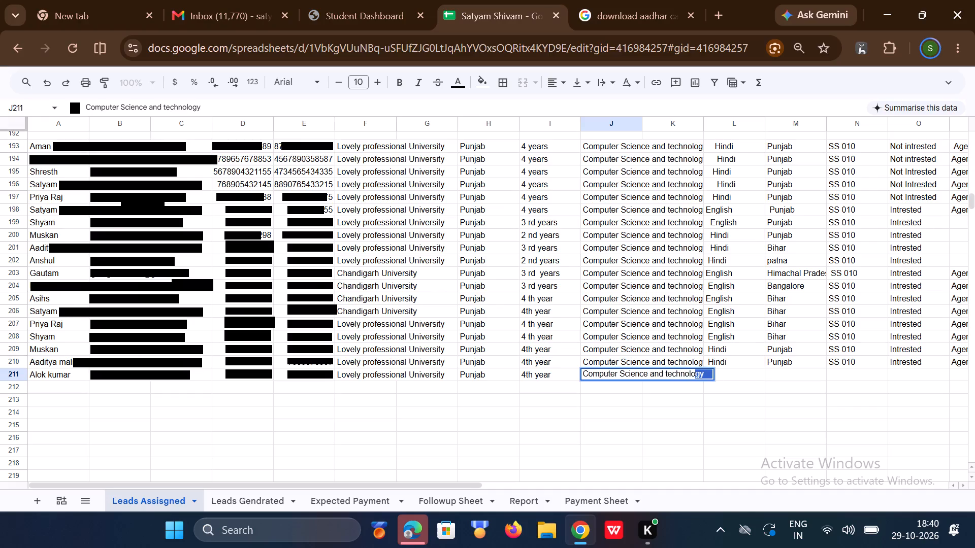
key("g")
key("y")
left_click_drag(677, 425, 732, 369)
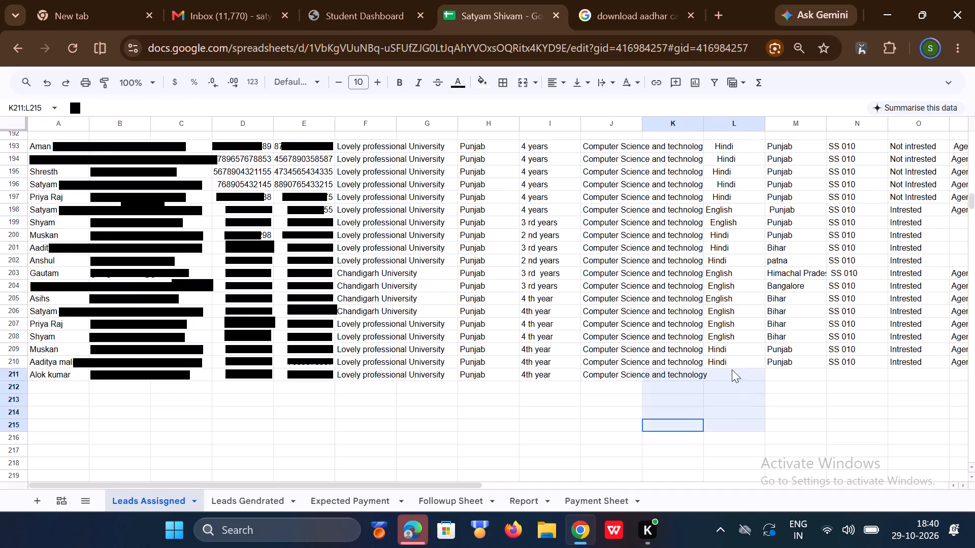
left_click_drag(732, 369, 735, 395)
left_click(735, 395)
left_click(838, 410)
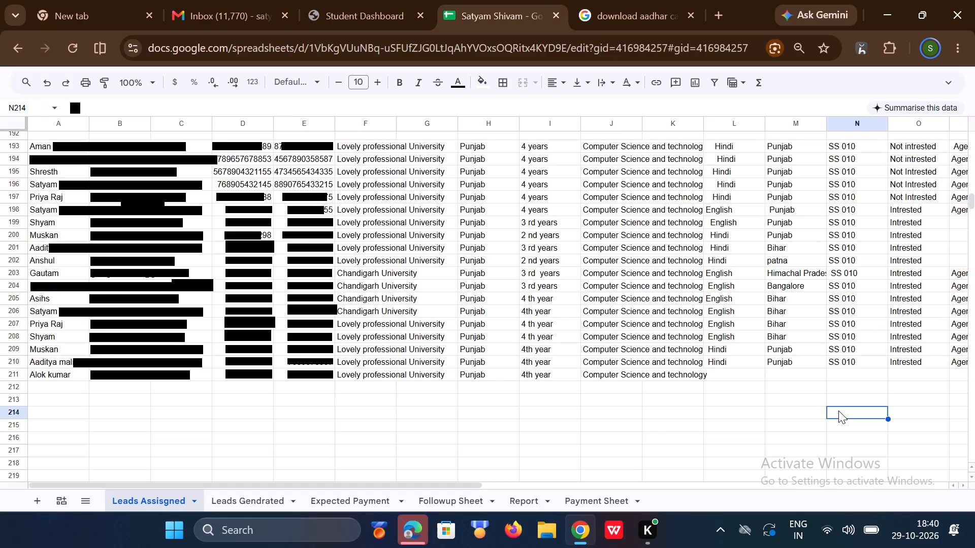
Enter Hindi as the language in cell L211.
left_click(729, 380)
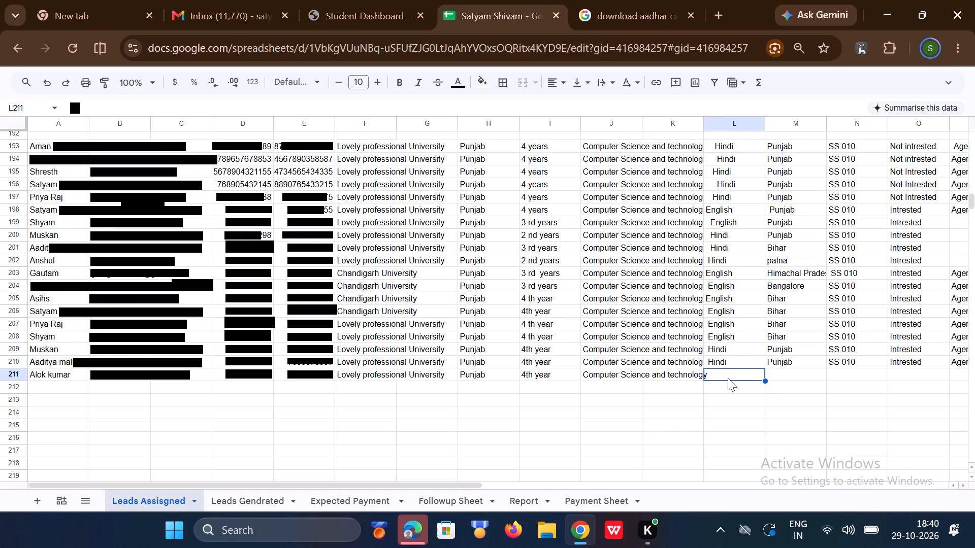
double_click(728, 372)
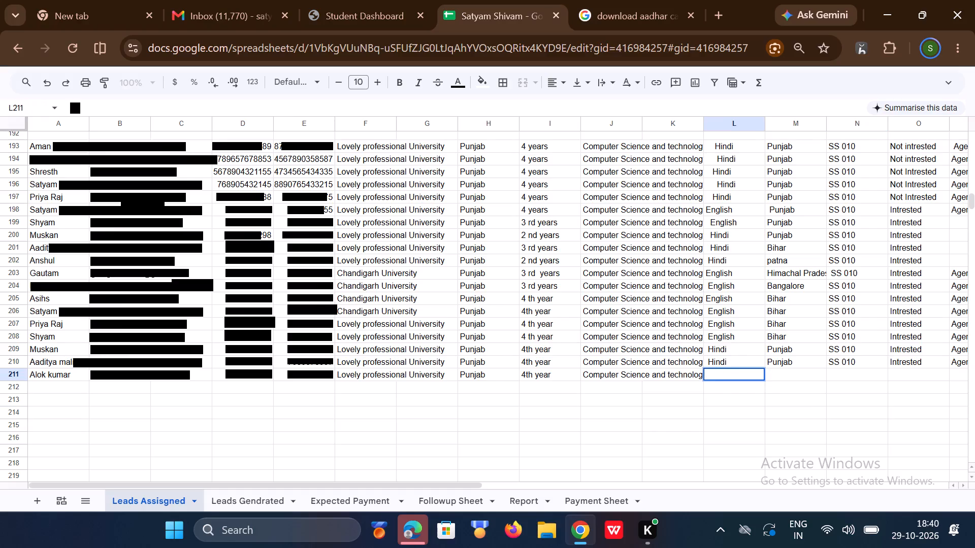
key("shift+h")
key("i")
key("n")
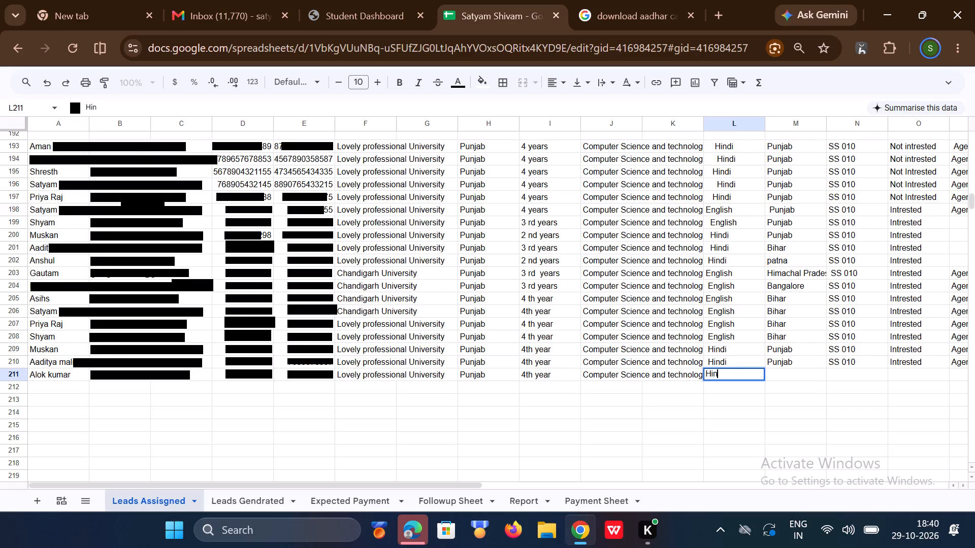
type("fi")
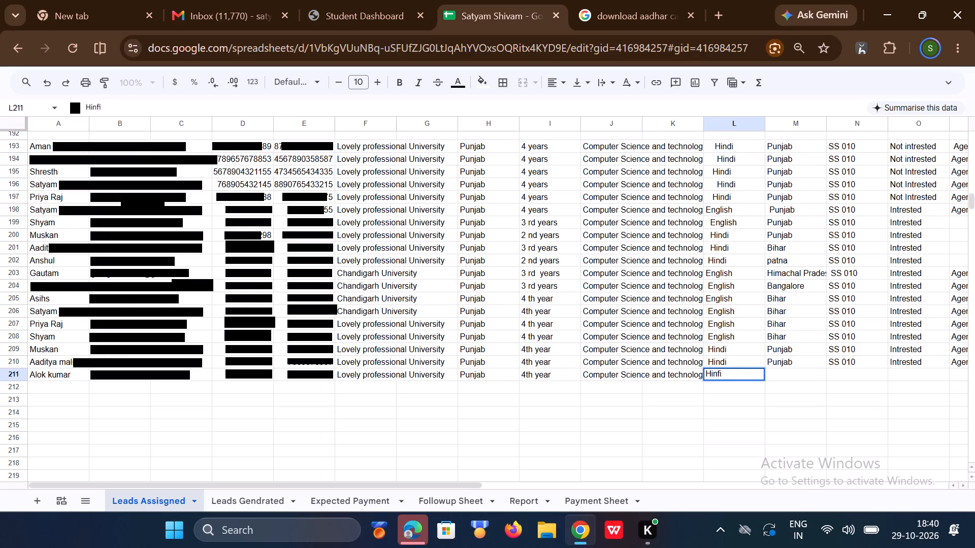
left_click(732, 378)
key("BackSpace")
key("BackSpace")
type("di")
Enter Punjab in cell M211 as the student's state.
left_click(790, 372)
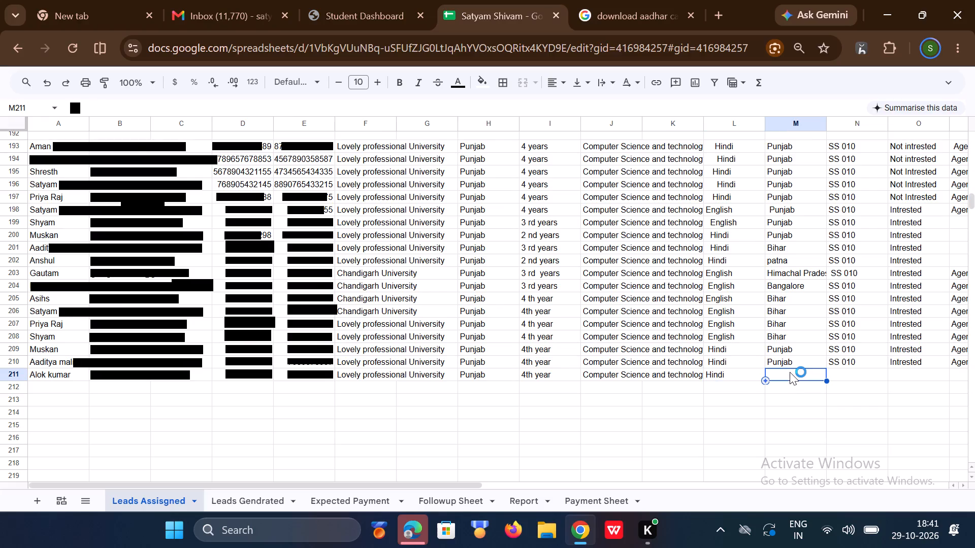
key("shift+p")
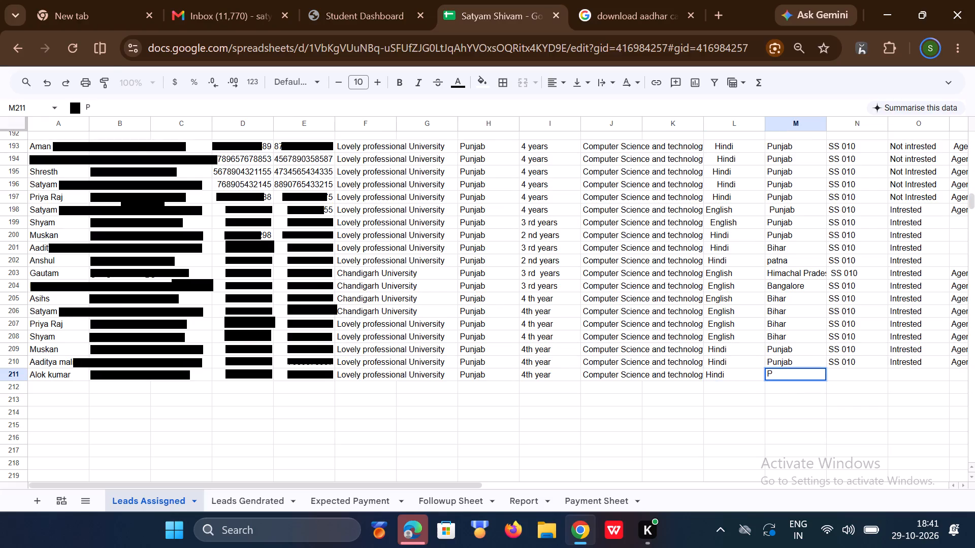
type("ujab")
left_click(776, 377)
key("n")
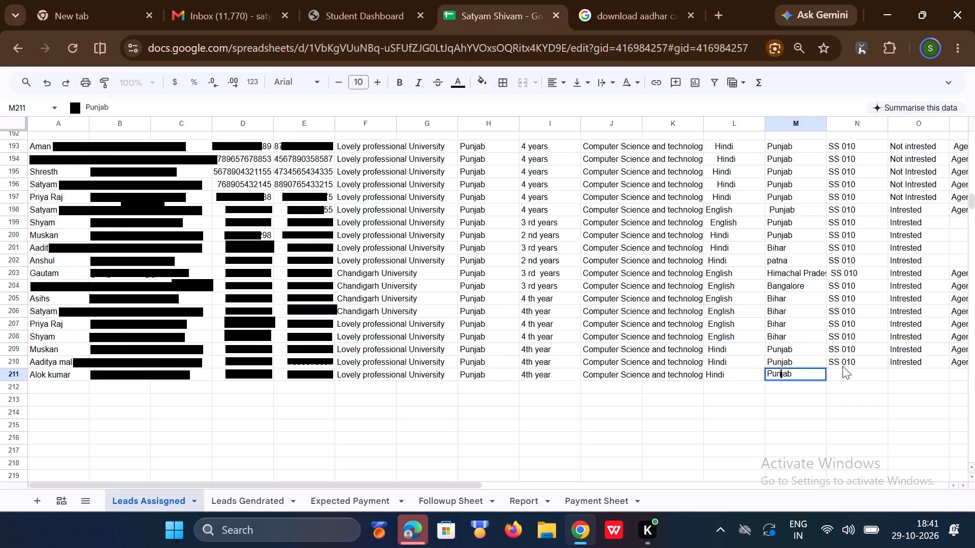
Enter the code SS 010 in cell N211 for the new lead.
left_click(842, 366)
left_click(842, 372)
left_click(842, 372)
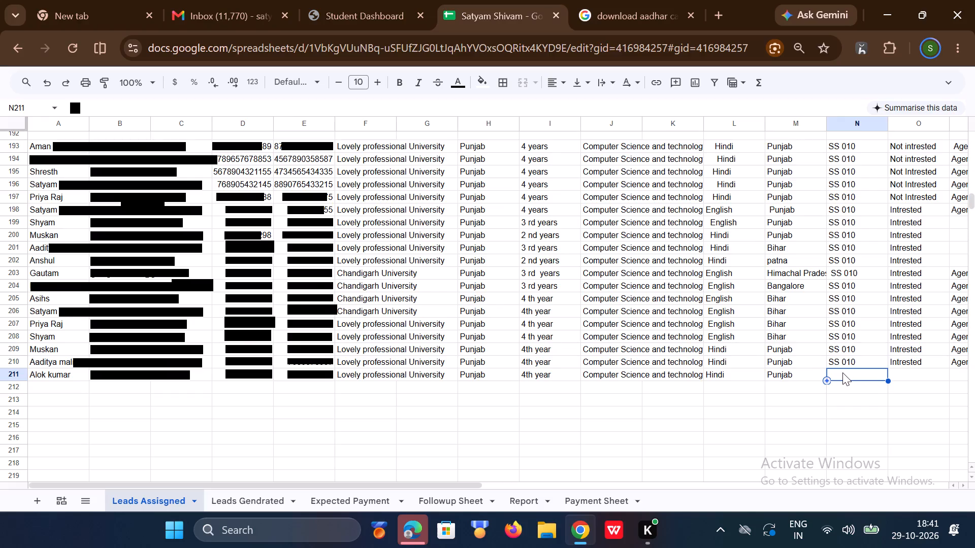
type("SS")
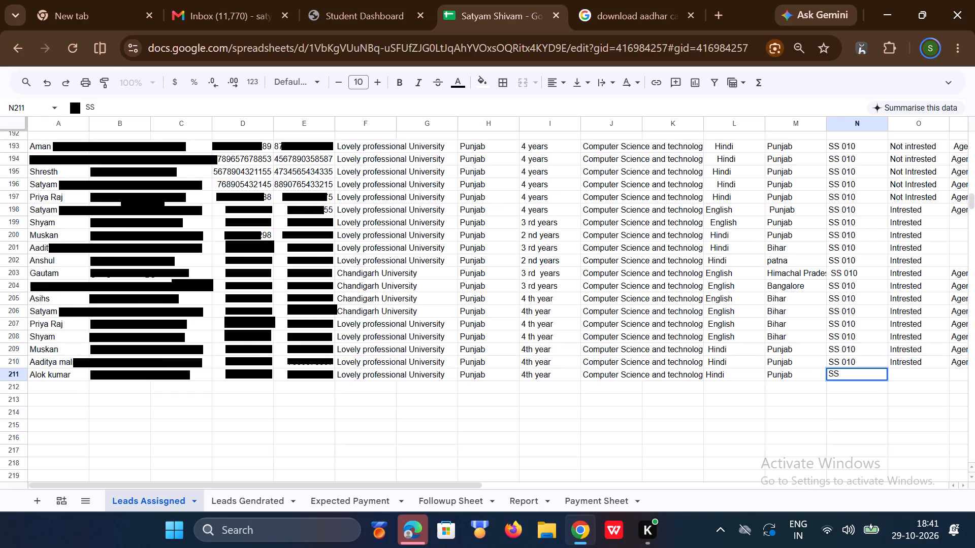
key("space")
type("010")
Enter Intrested in cell O211 as the lead's interest status.
double_click(905, 375)
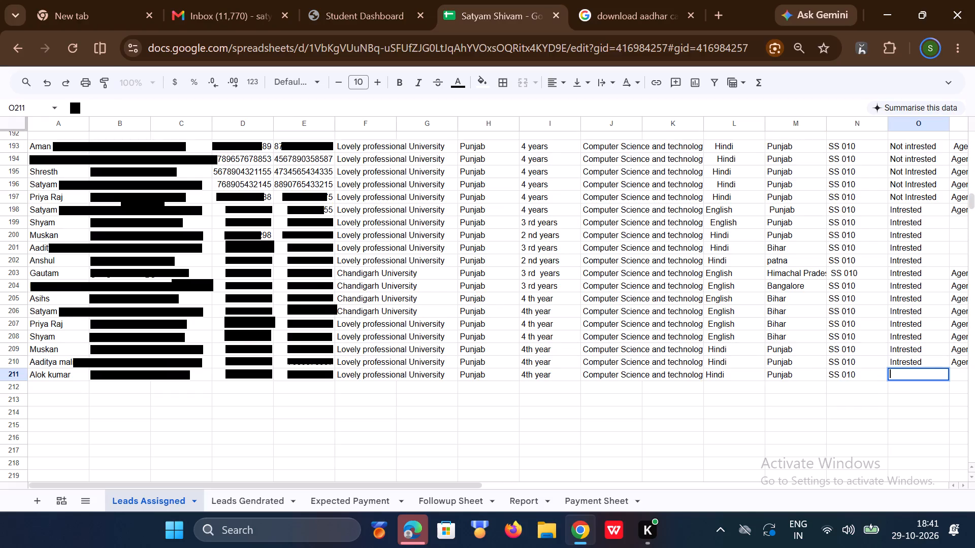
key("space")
key("BackSpace")
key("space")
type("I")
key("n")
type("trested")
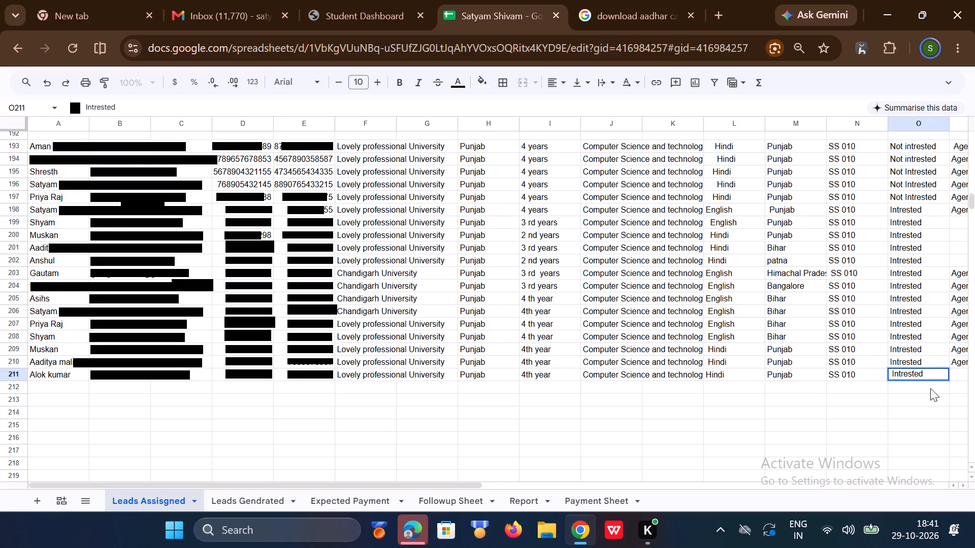
scroll(911, 402, "left", 1)
left_click(903, 400)
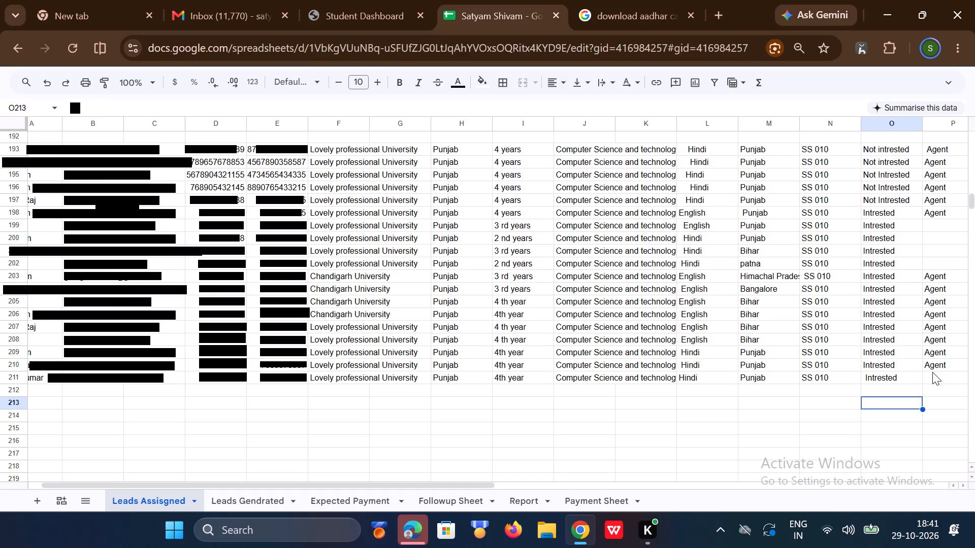
Enter Agent in cell P211 to complete the lead's row.
double_click(933, 372)
double_click(935, 381)
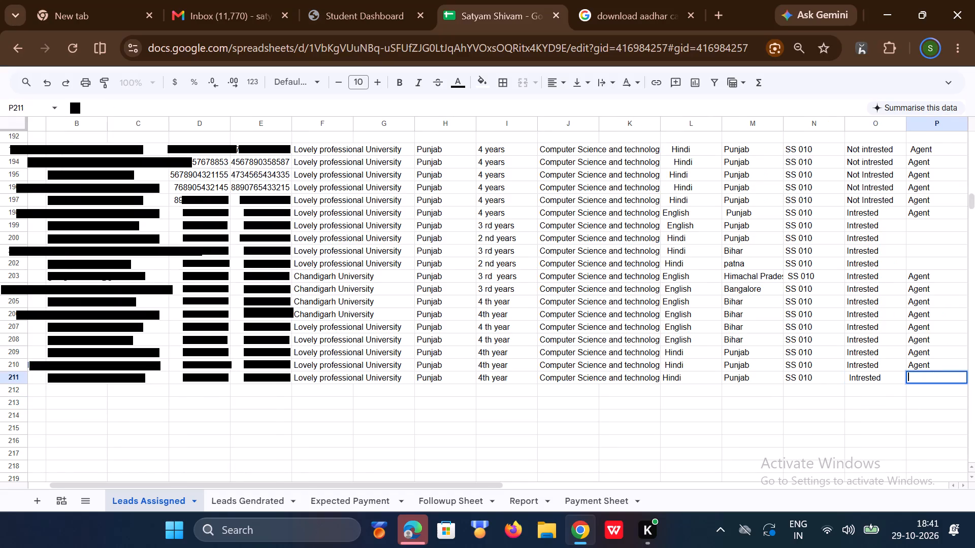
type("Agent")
left_click(754, 429)
Select cell A212, the first cell of the next empty row, for a new lead record.
scroll(754, 429, "right", 3)
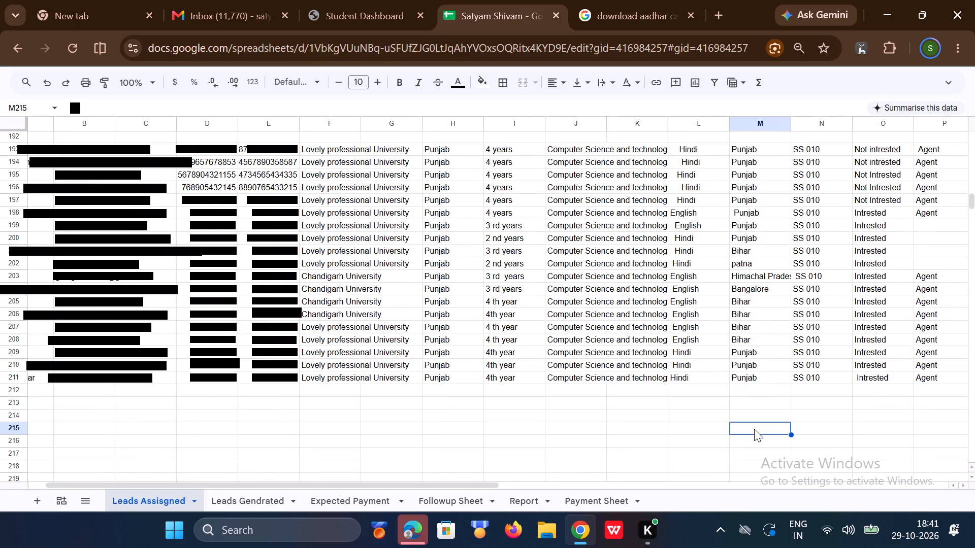
scroll(291, 435, "down", 1)
scroll(291, 435, "up", 1)
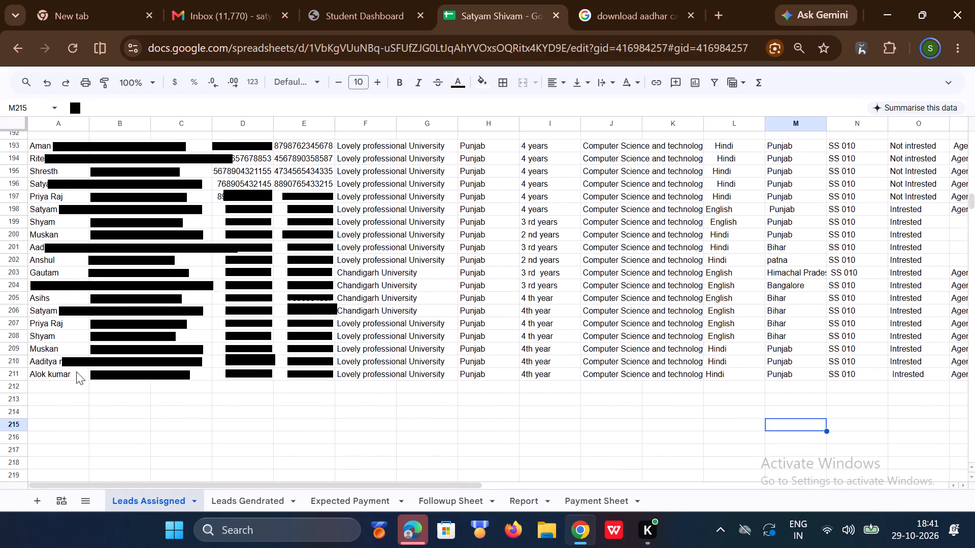
left_click(61, 385)
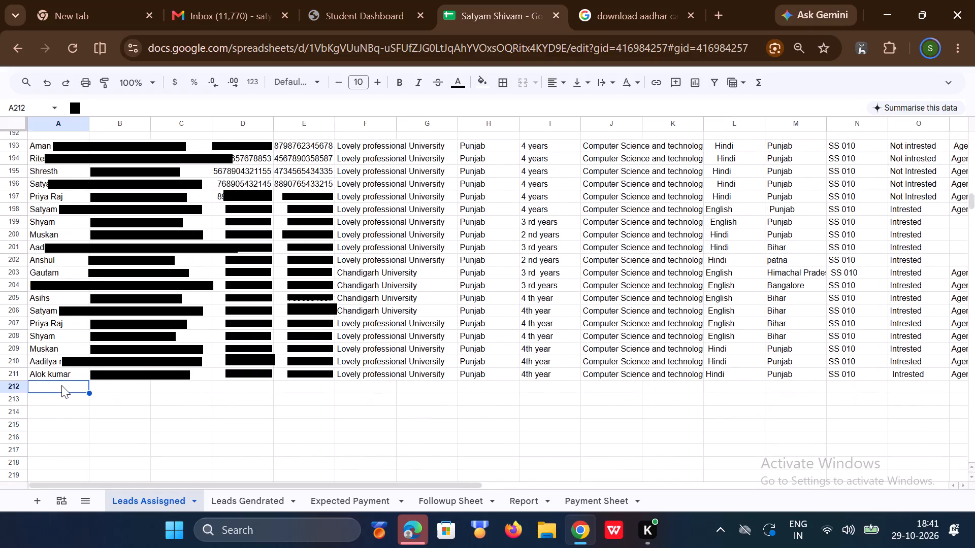
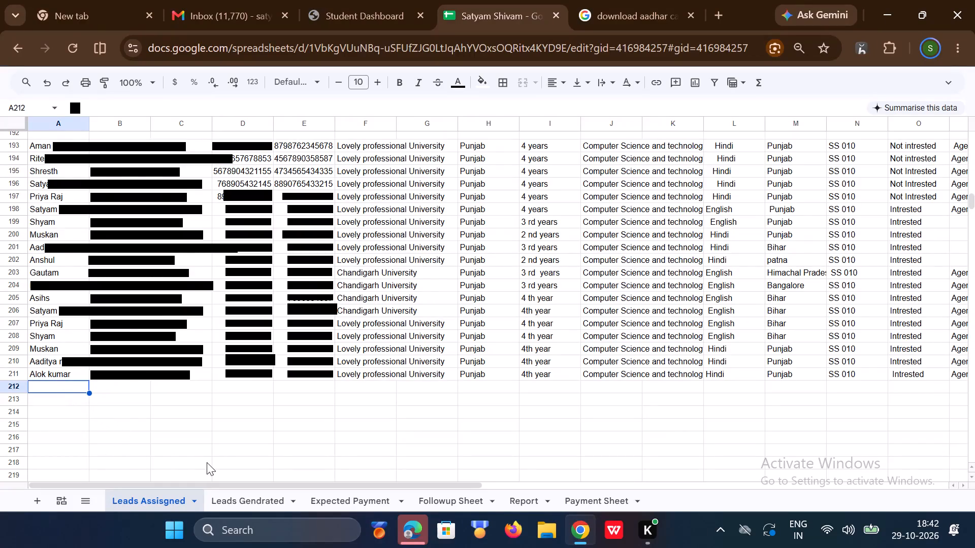
Enter the student's full name in cell A212 to begin the new lead record.
left_click(34, 384)
left_click(51, 392)
double_click(51, 392)
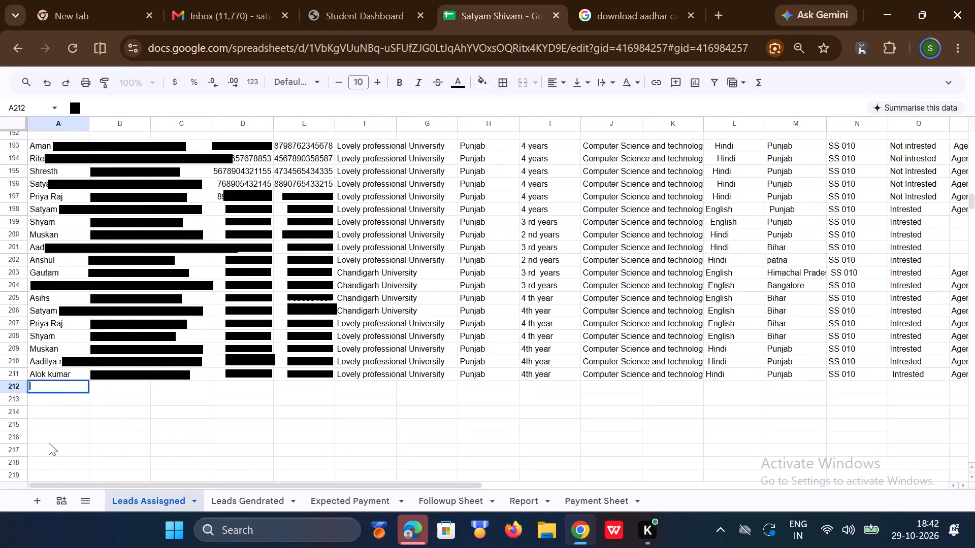
left_click(54, 379)
double_click(54, 388)
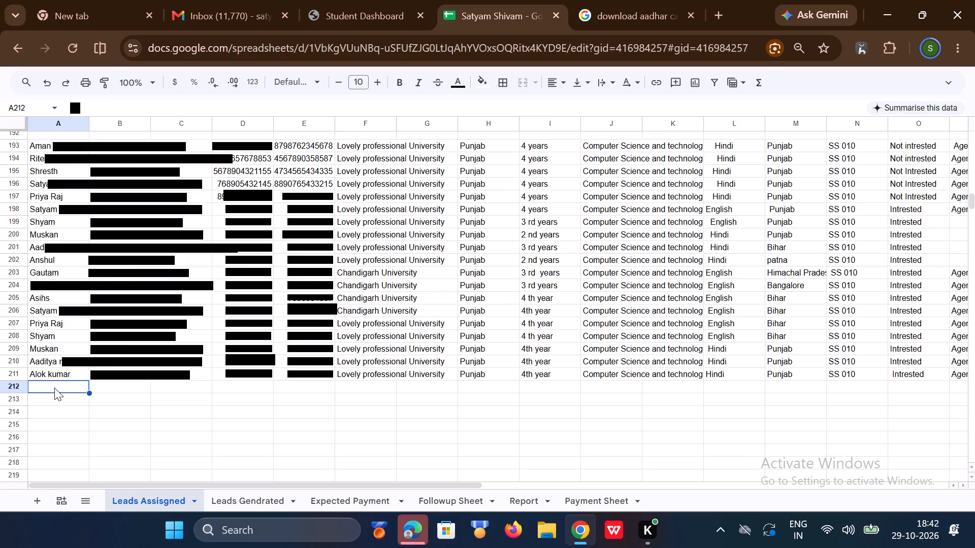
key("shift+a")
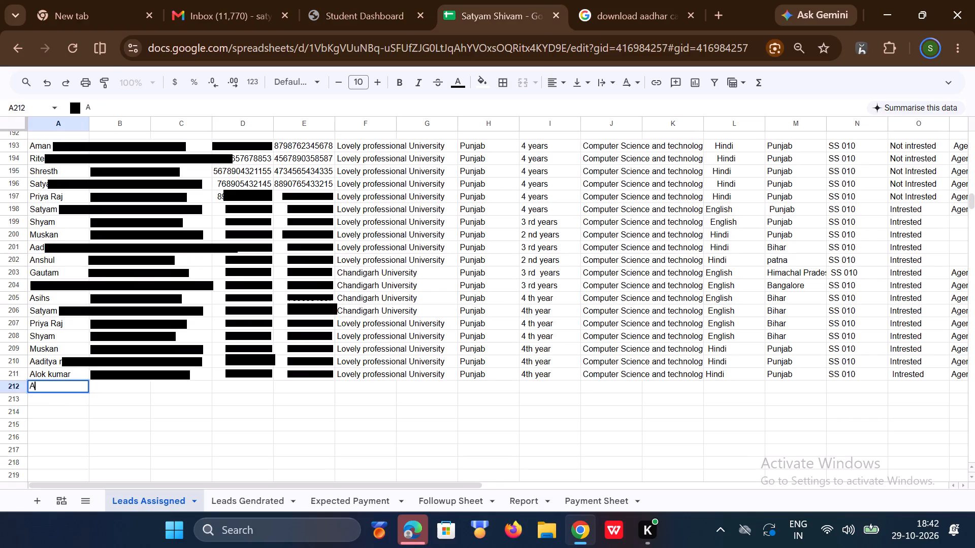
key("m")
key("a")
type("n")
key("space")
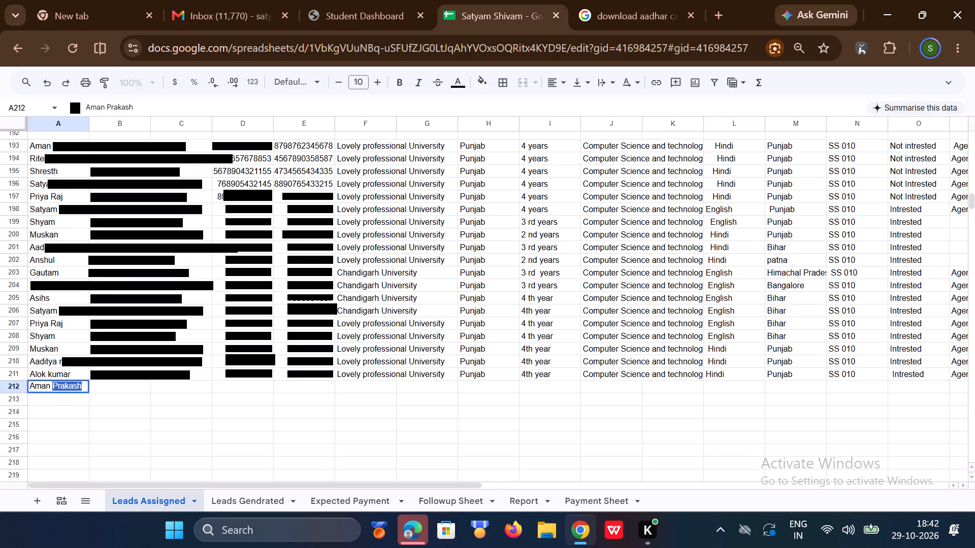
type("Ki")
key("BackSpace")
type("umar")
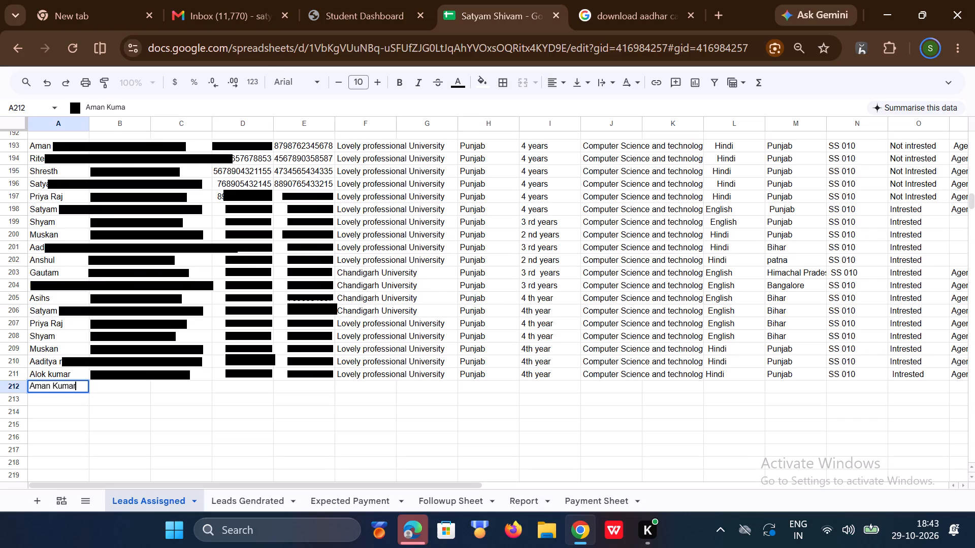
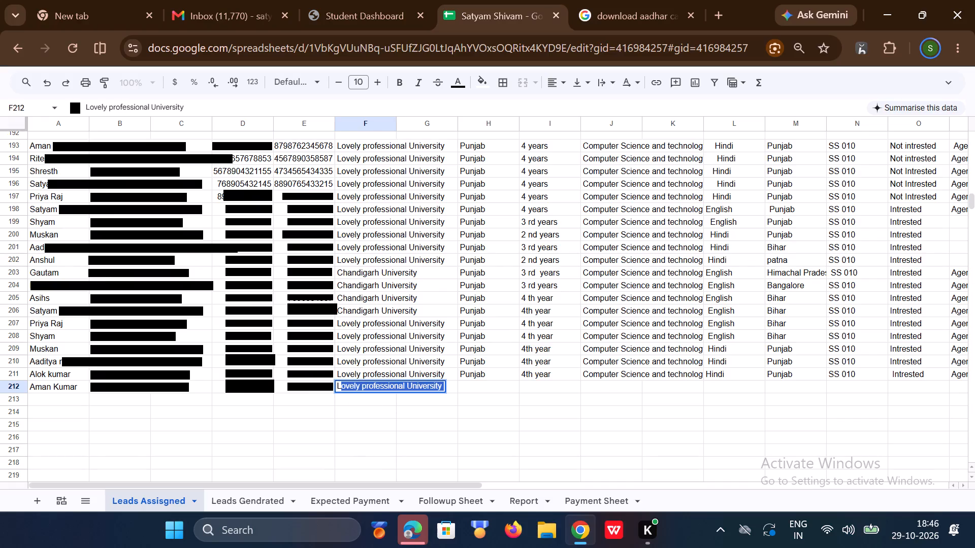
Finish entering "Lovely professional University" as the university in cell F212.
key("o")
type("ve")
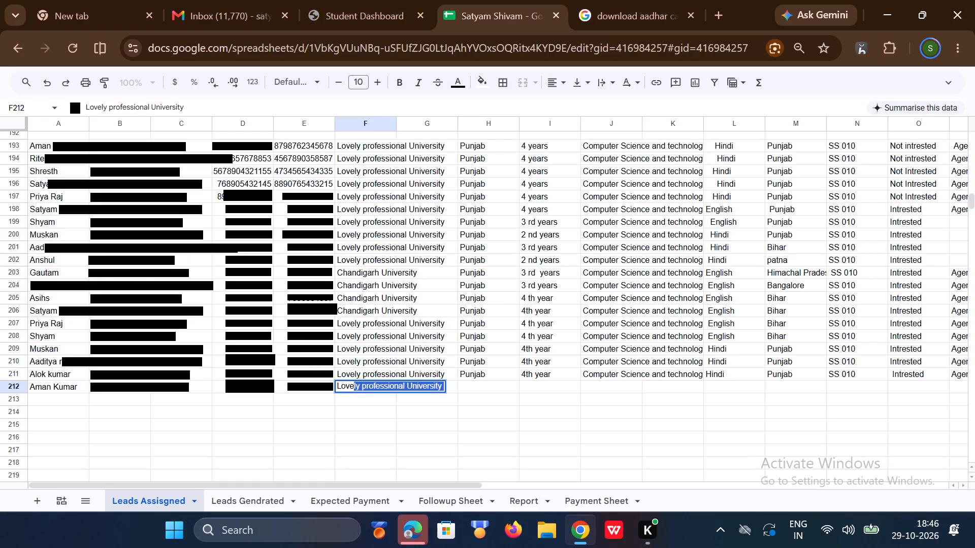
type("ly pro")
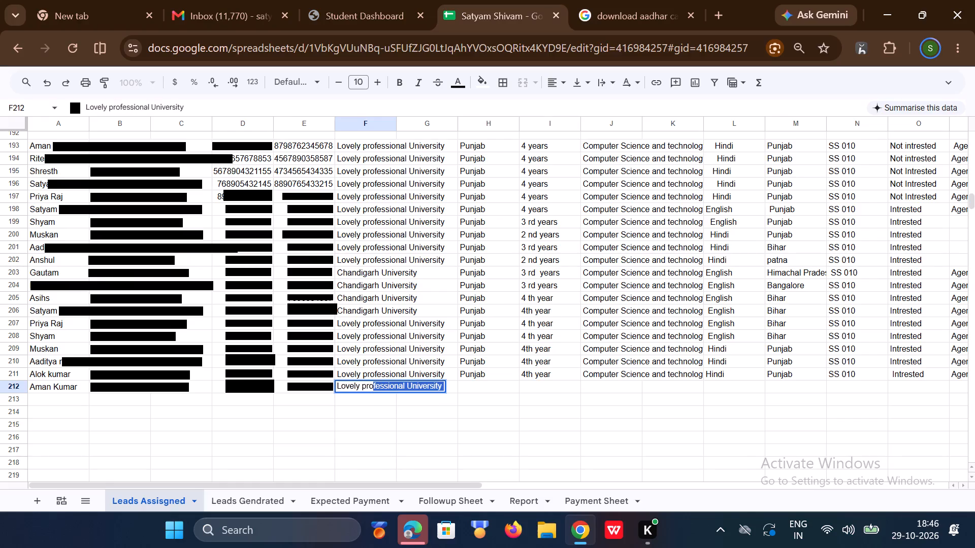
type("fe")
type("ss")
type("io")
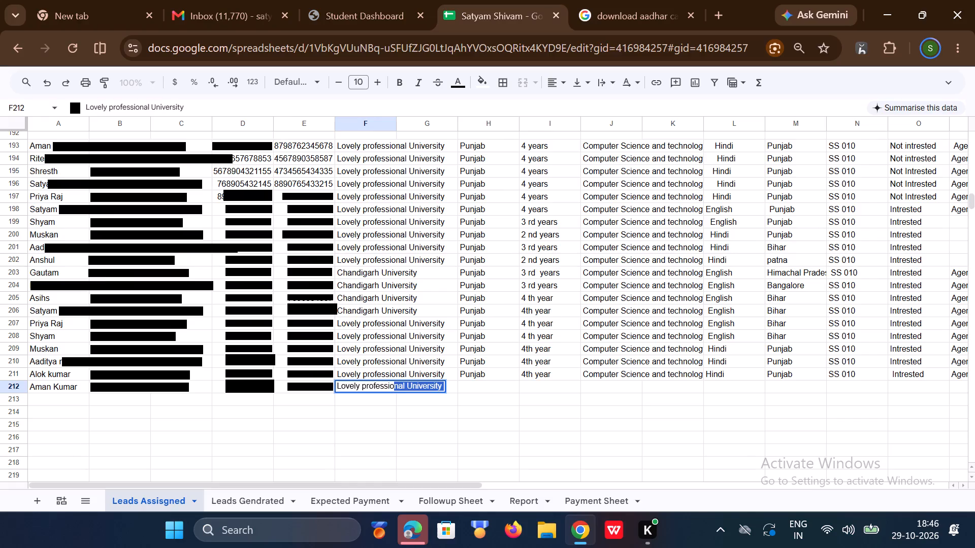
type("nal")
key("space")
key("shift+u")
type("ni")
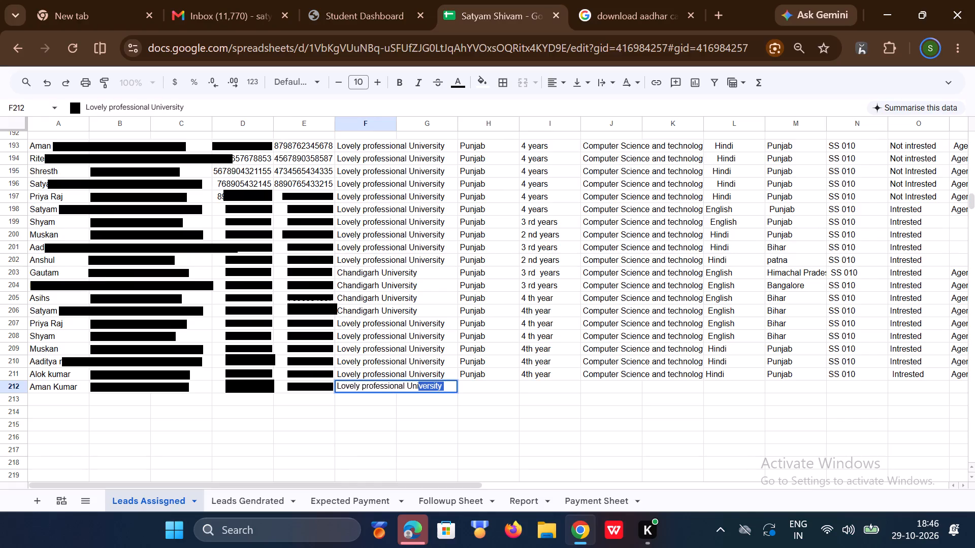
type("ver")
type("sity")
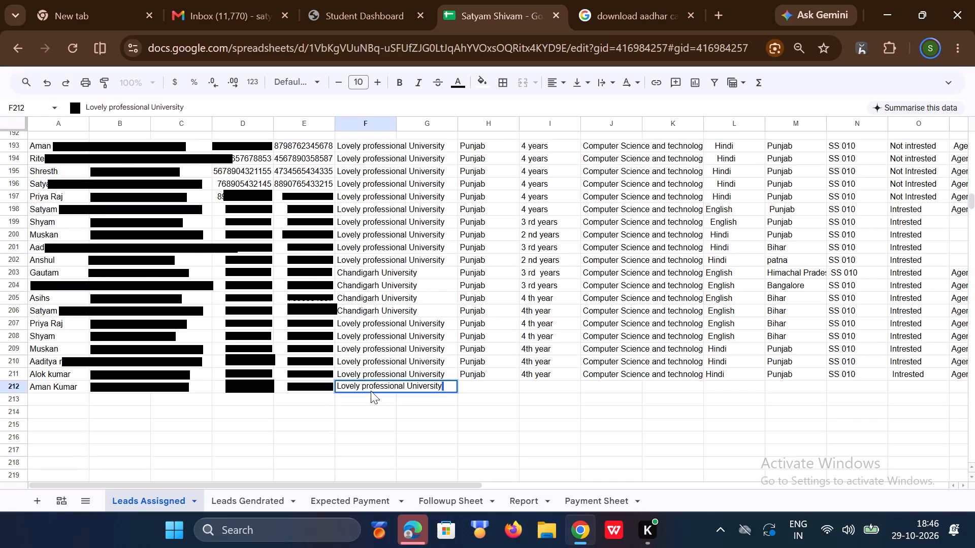
Enter "Punjab" as the university's location in cell H212.
double_click(490, 386)
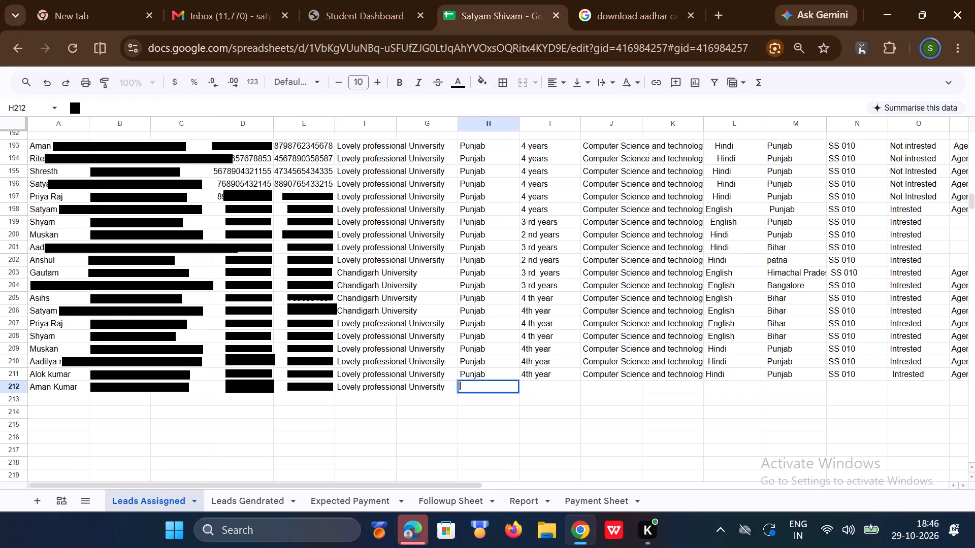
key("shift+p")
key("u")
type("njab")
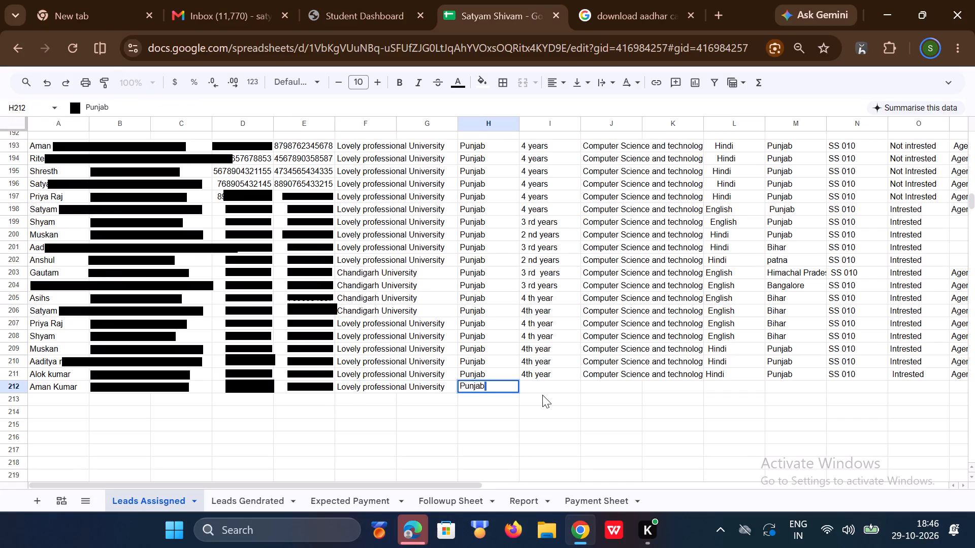
Enter "4th year" as the year of study in cell I212.
double_click(541, 388)
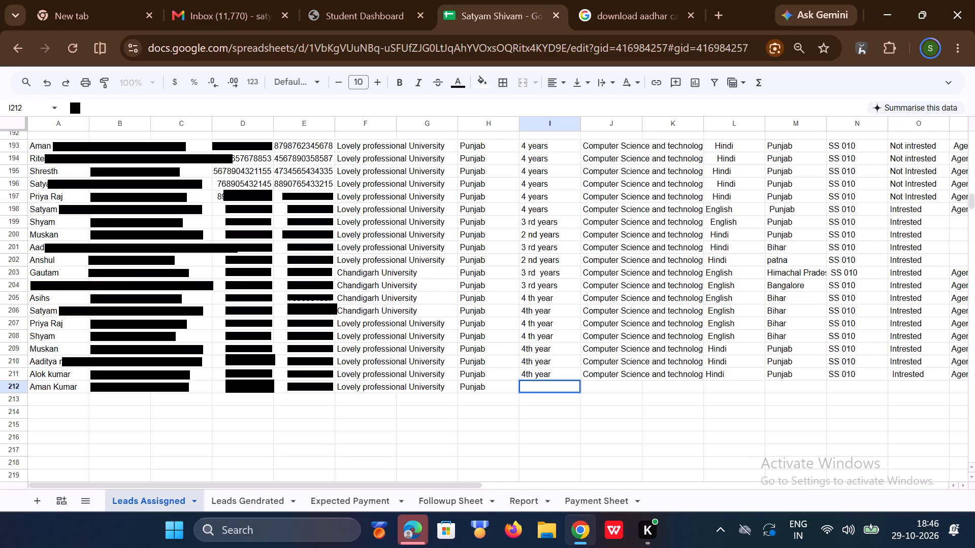
key("shift+dollar")
key("BackSpace")
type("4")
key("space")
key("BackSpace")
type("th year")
Enter "Computer Science and technology" as the student's course in cell J212.
double_click(612, 387)
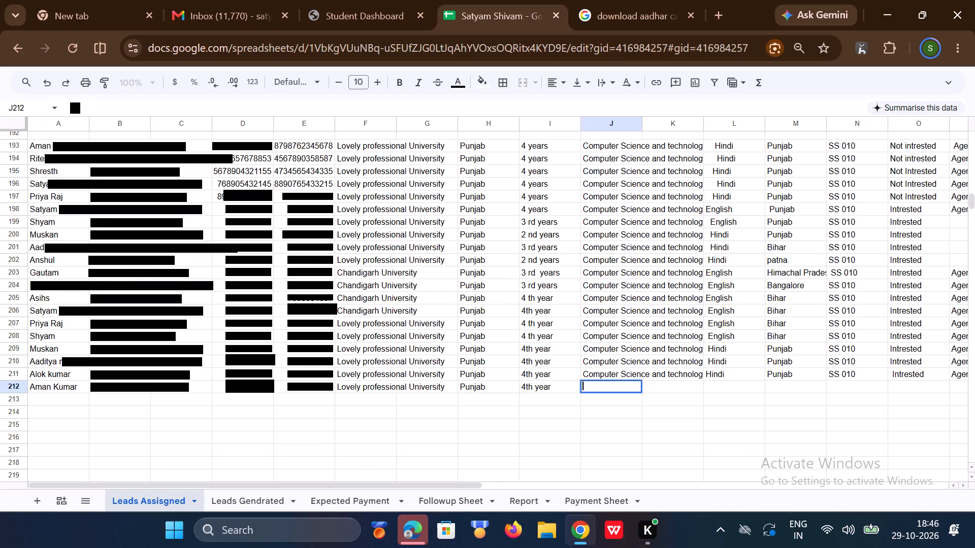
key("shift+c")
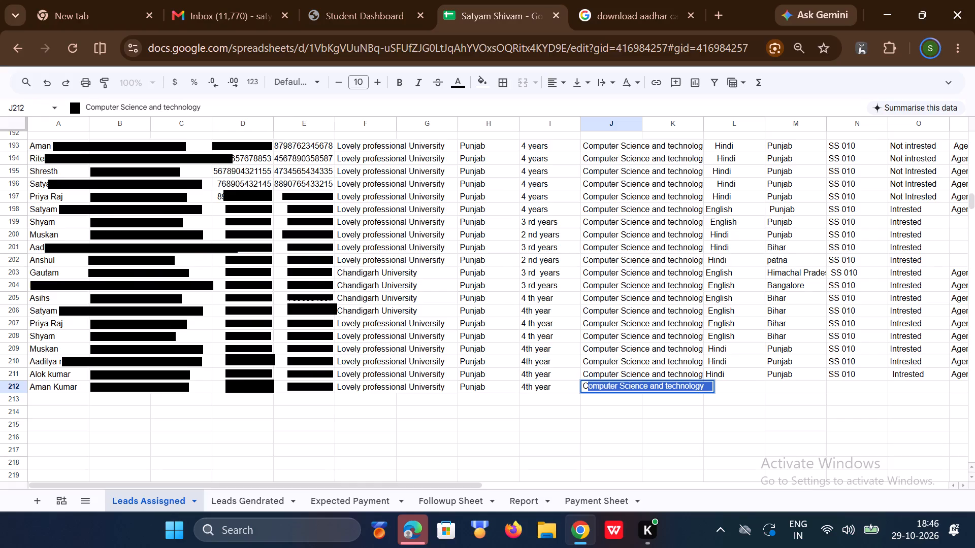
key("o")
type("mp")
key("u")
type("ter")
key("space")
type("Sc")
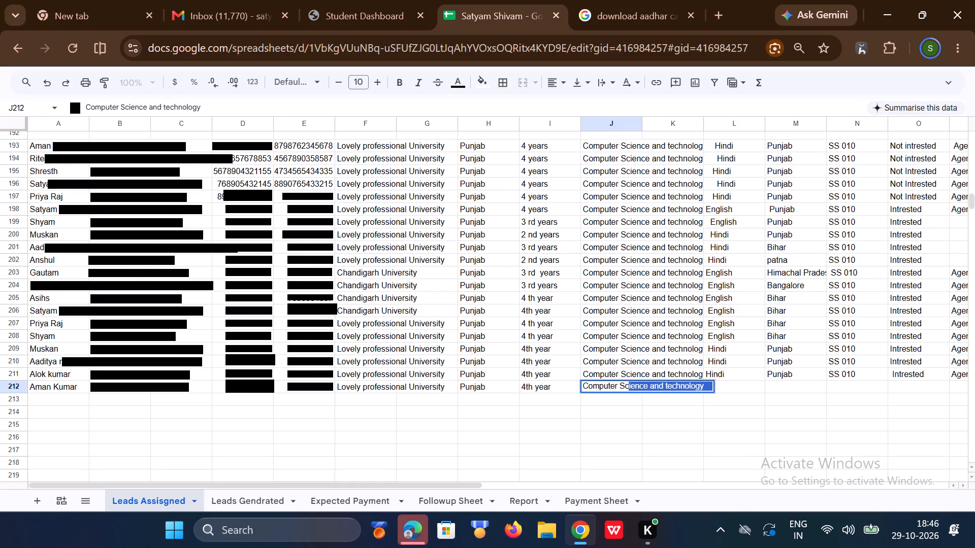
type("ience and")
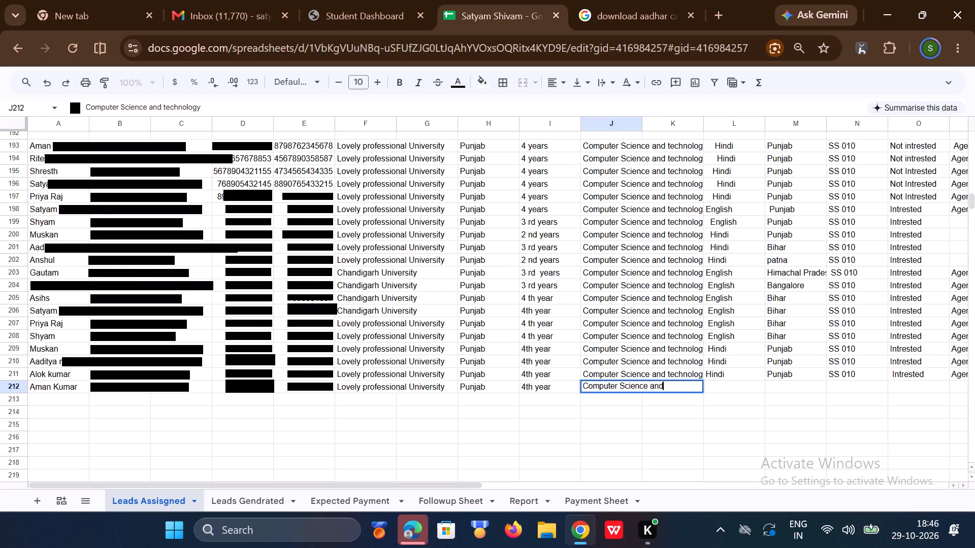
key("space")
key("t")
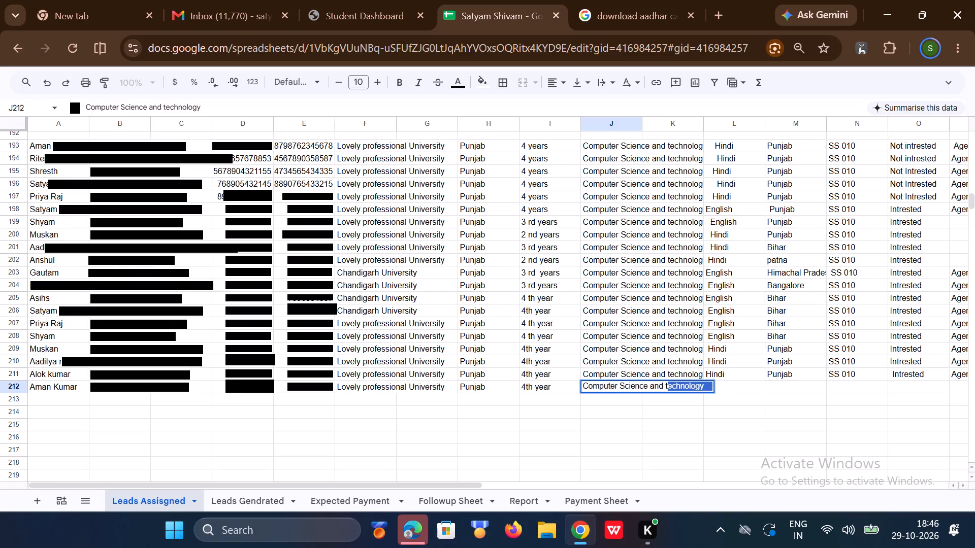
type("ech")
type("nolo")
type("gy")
left_click_drag(670, 454, 745, 351)
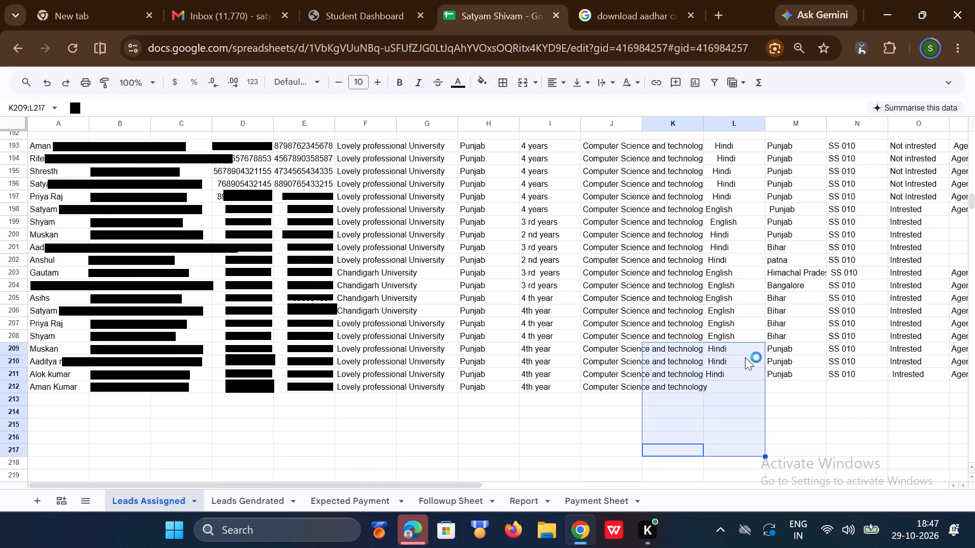
left_click(818, 431)
Enter "Hindi" as the student's language in cell L212.
double_click(738, 387)
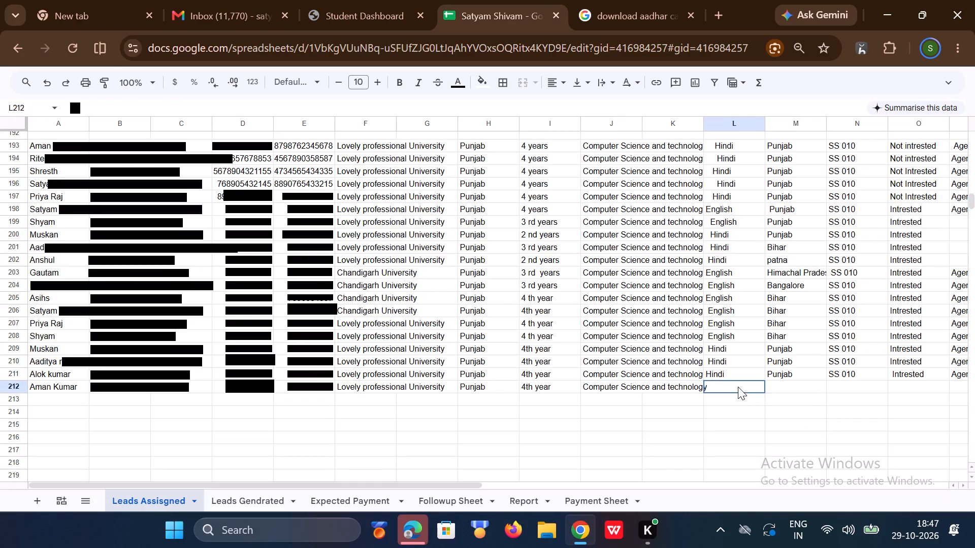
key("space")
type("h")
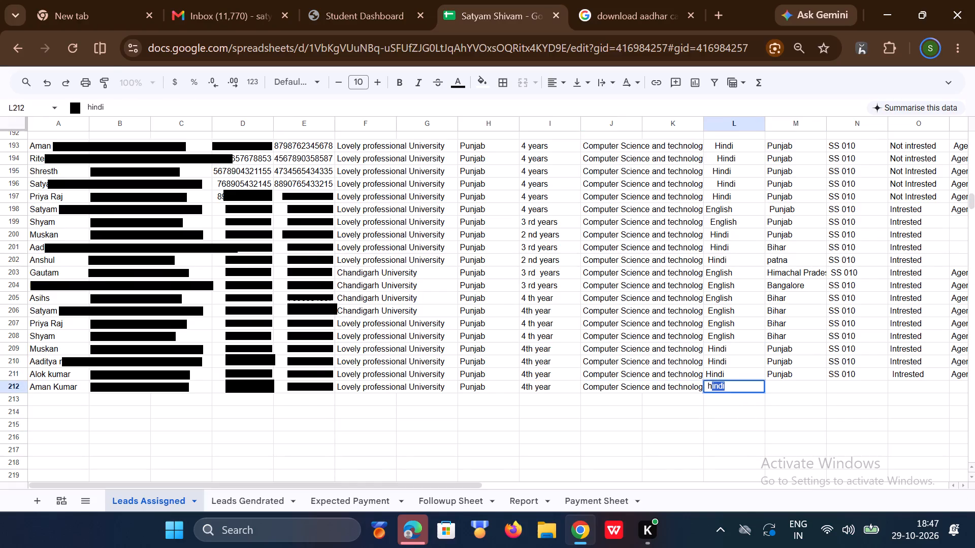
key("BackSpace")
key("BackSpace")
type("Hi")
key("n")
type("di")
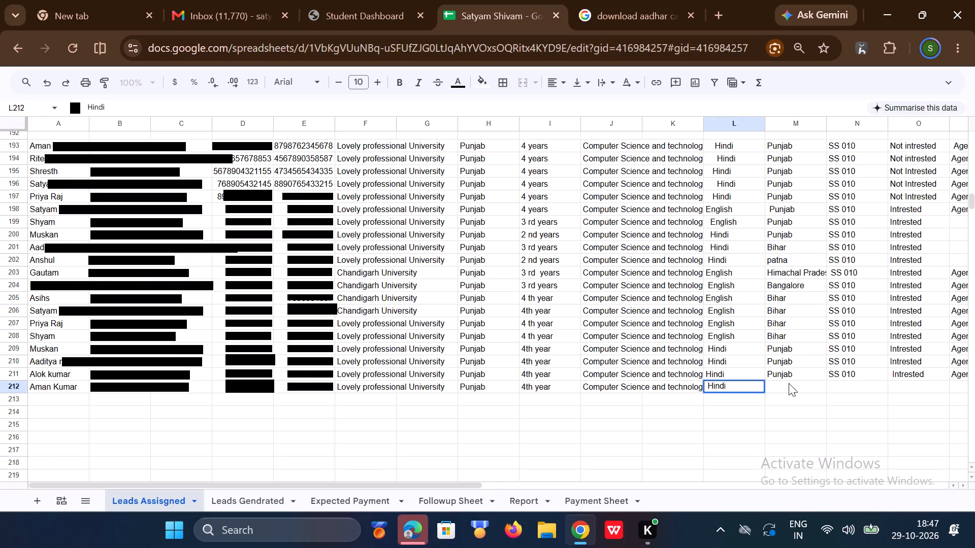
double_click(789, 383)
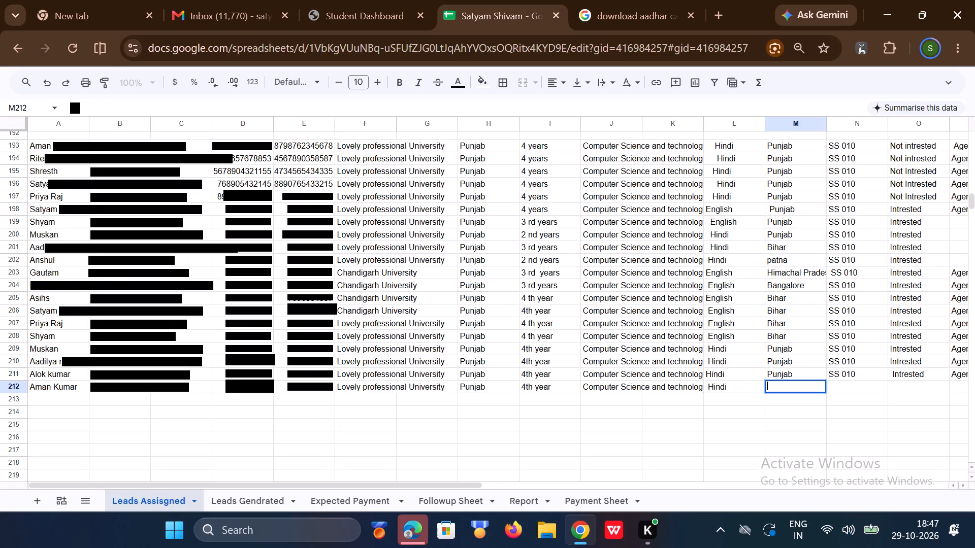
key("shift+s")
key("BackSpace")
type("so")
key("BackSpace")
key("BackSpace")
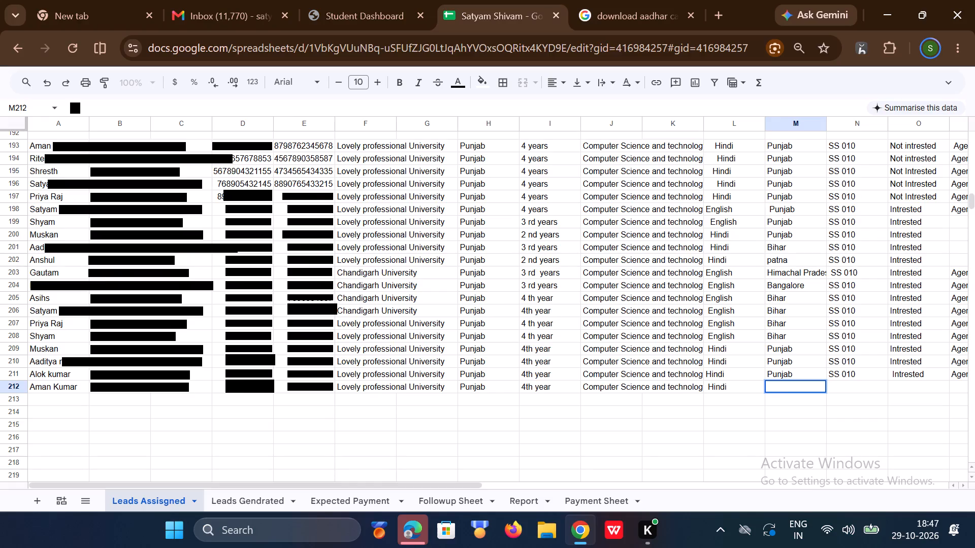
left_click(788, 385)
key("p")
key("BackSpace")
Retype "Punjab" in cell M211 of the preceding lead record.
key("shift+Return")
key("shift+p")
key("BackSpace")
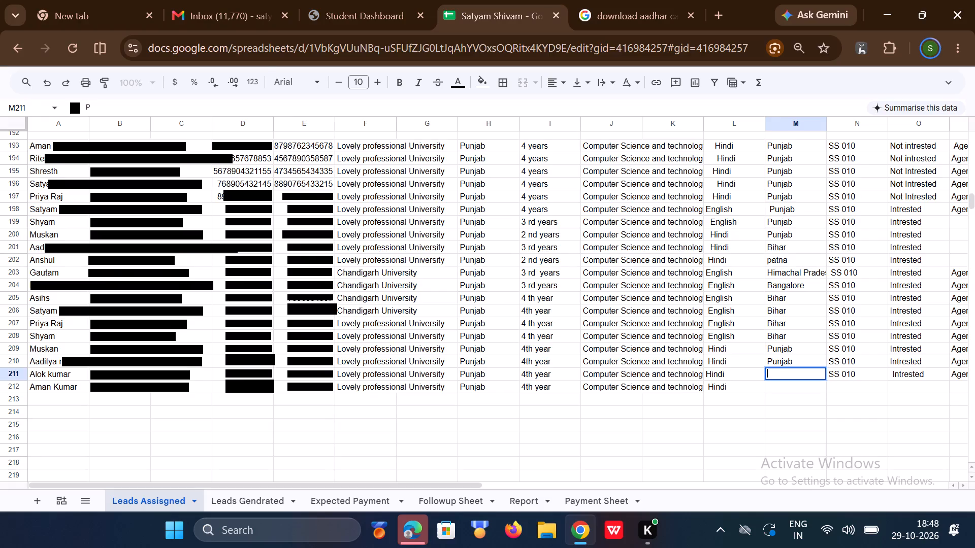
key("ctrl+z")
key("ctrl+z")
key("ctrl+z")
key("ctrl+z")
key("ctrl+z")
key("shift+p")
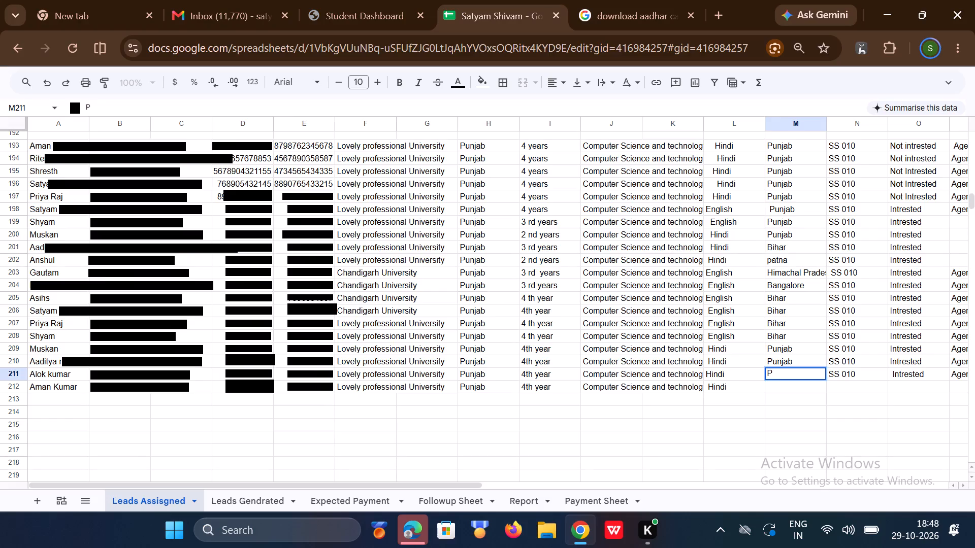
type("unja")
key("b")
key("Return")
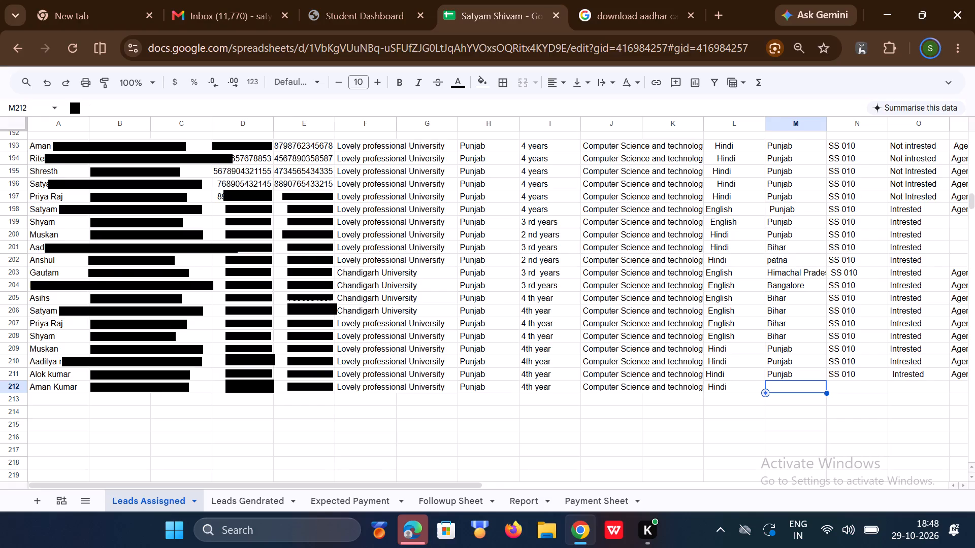
Enter "Punjab" as the student's location in cell M212.
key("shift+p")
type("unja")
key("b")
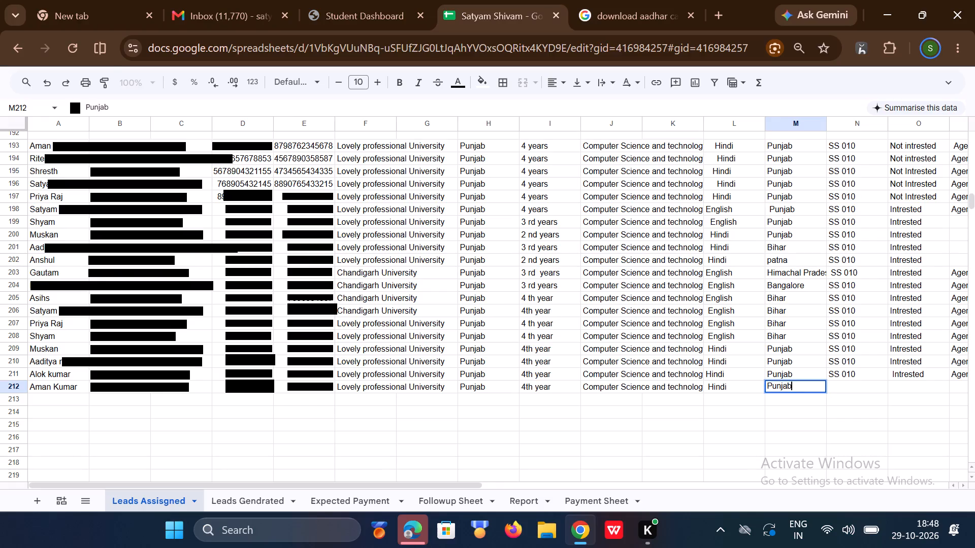
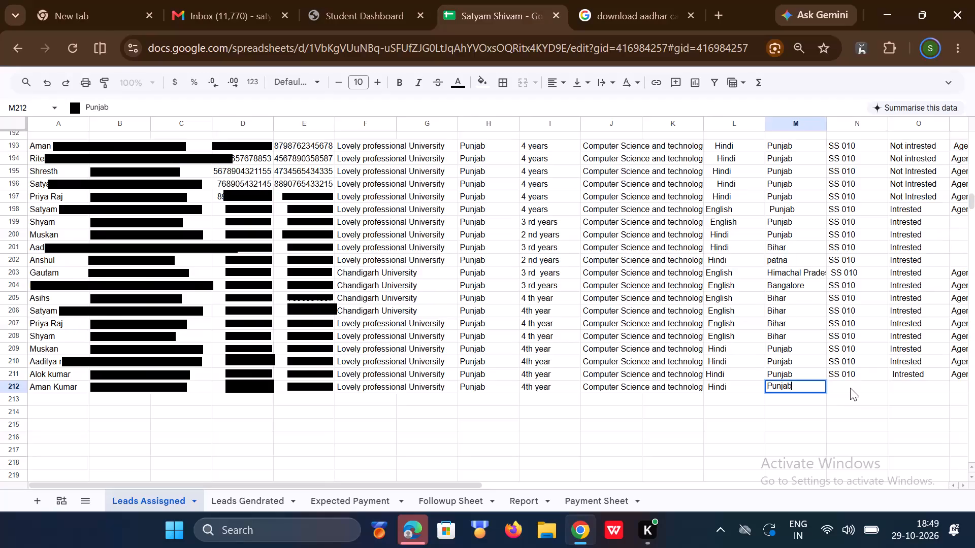
Enter "SS 010" as the code in cell N212 of the student's lead record.
double_click(850, 388)
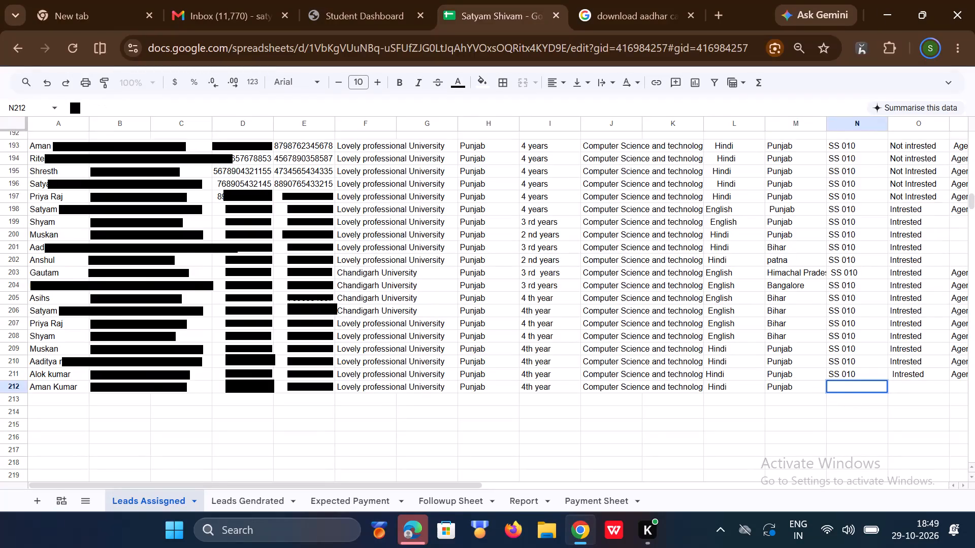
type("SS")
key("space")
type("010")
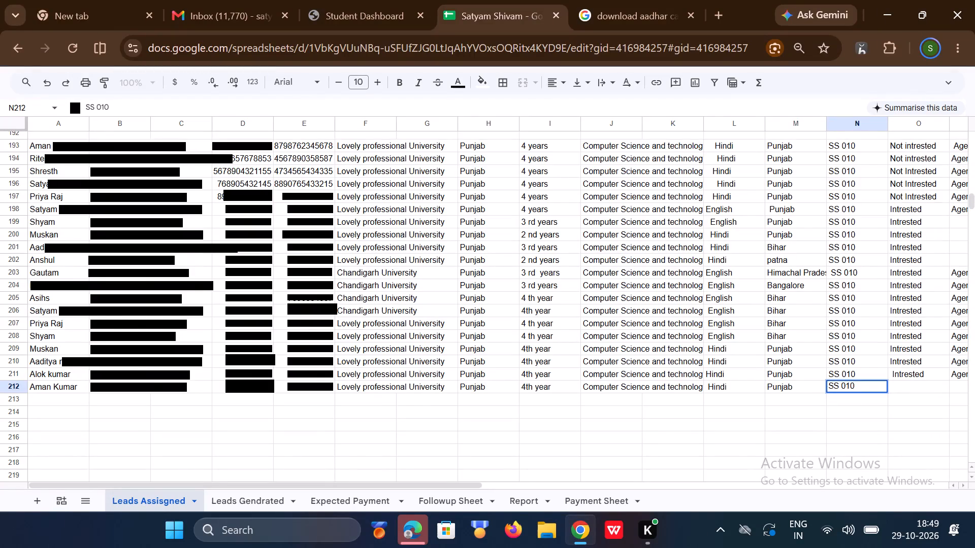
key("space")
Enter "Intrested" as the student's interest status in cell O212.
left_click(902, 388)
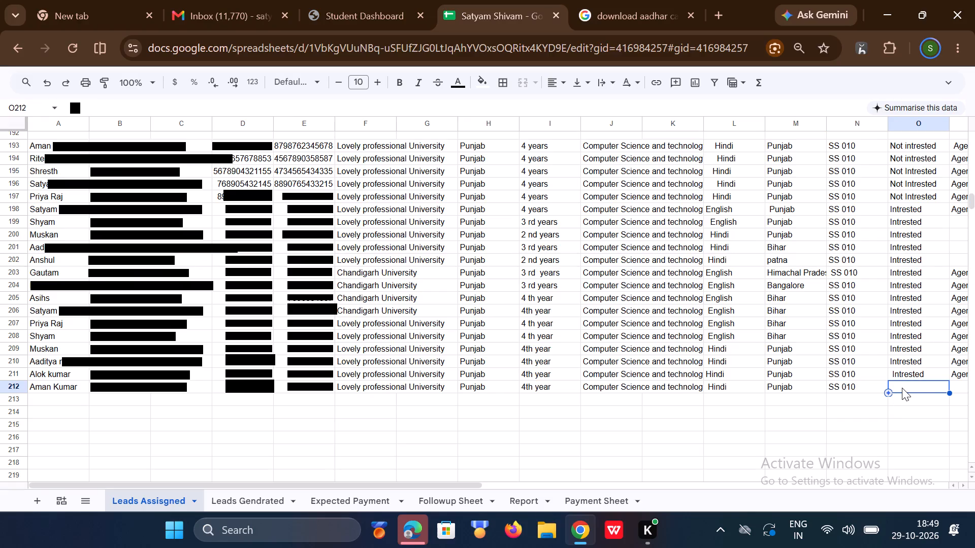
left_click(902, 388)
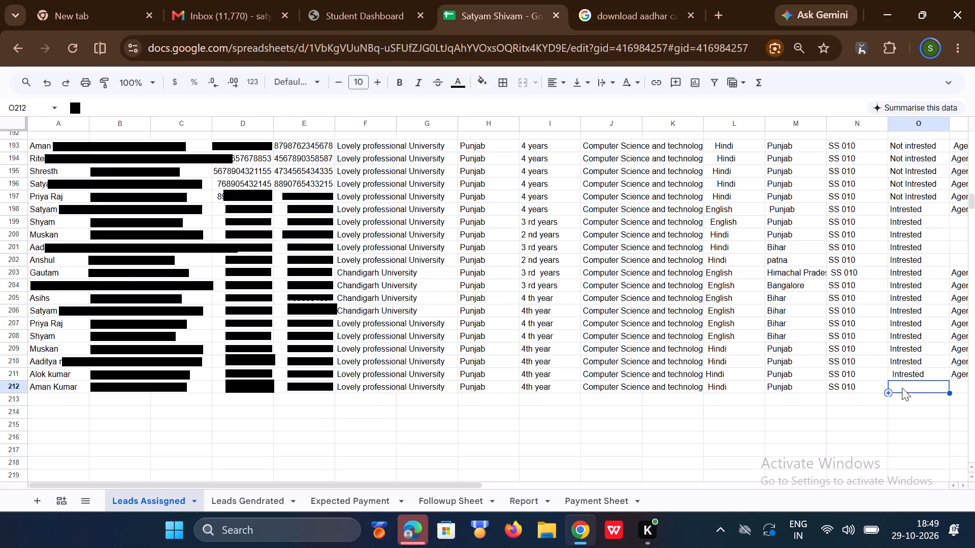
left_click(909, 389)
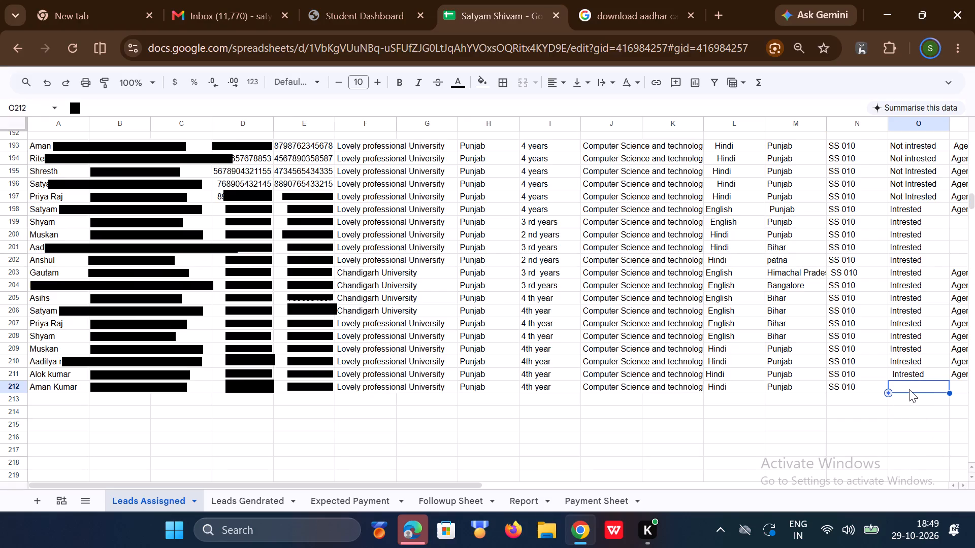
double_click(909, 389)
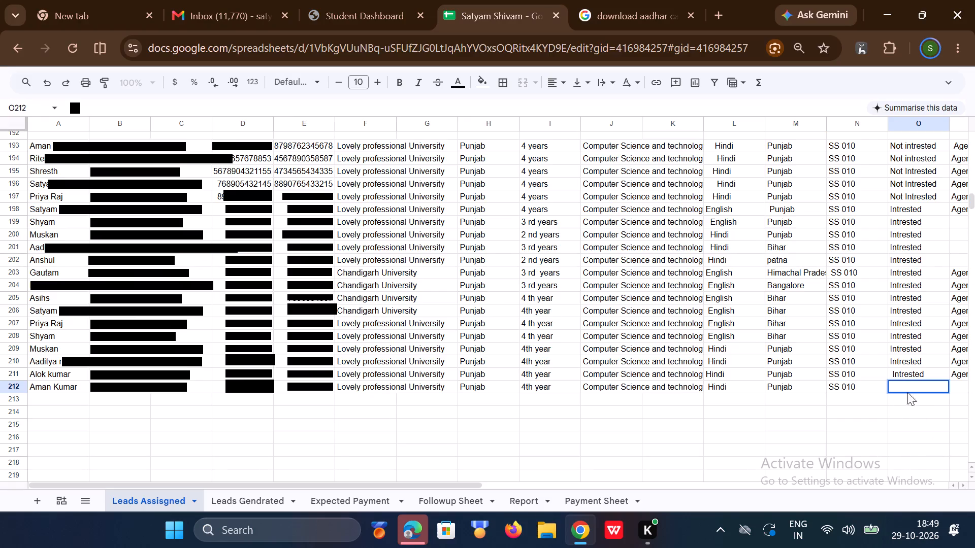
left_click(912, 387)
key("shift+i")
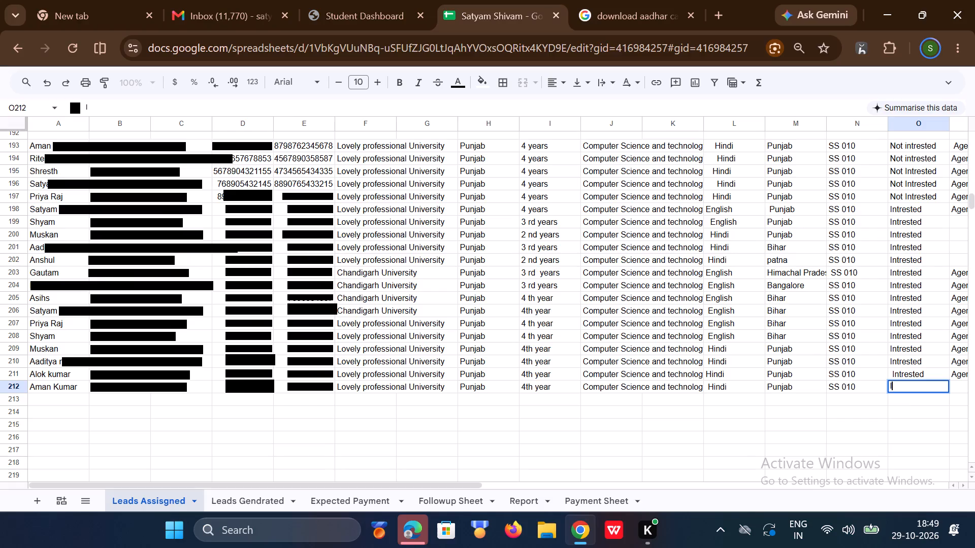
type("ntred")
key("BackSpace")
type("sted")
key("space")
Enter "Agent" in cell P212 of the student's lead record.
left_click(958, 389)
left_click(958, 389)
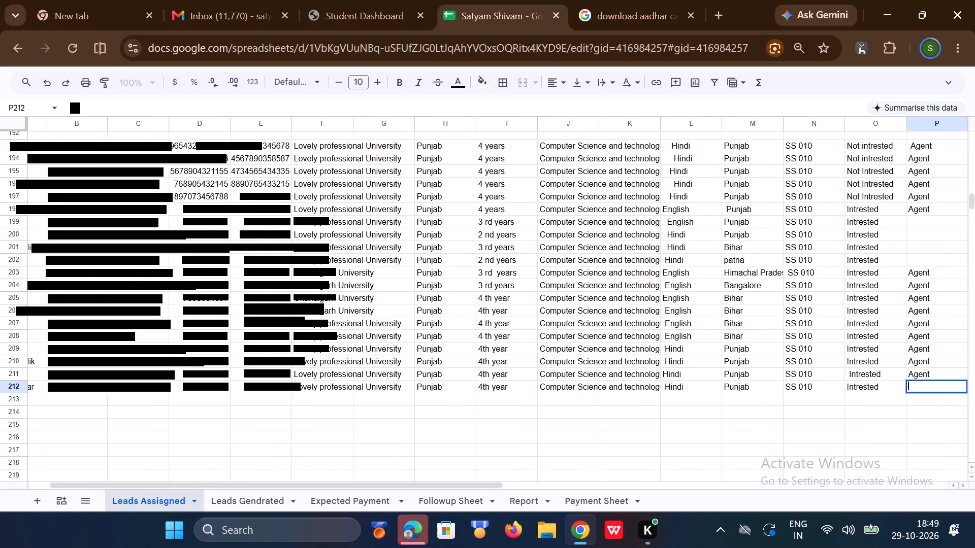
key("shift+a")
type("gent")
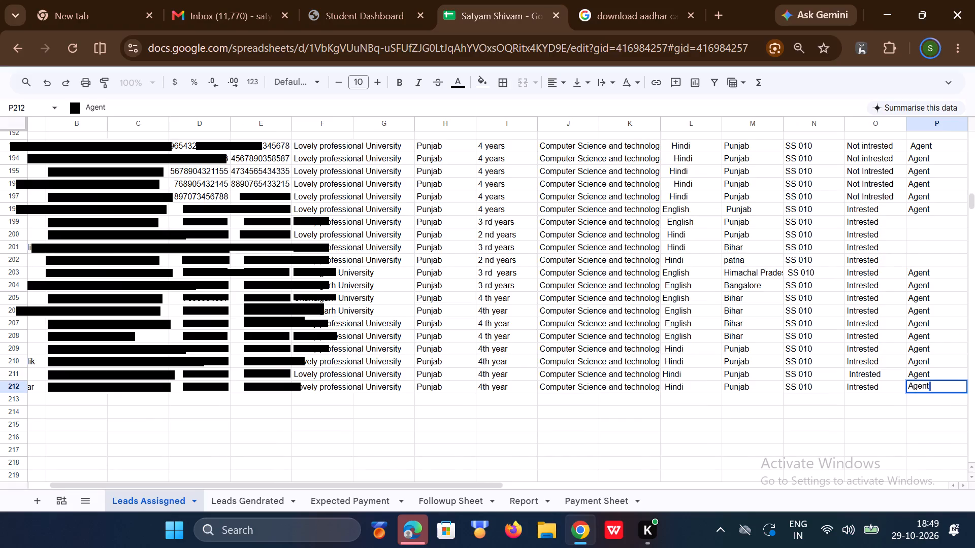
left_click(912, 450)
Start a new lead record in row 213 by entering the student's full name in cell A213.
scroll(675, 396, "right", 4)
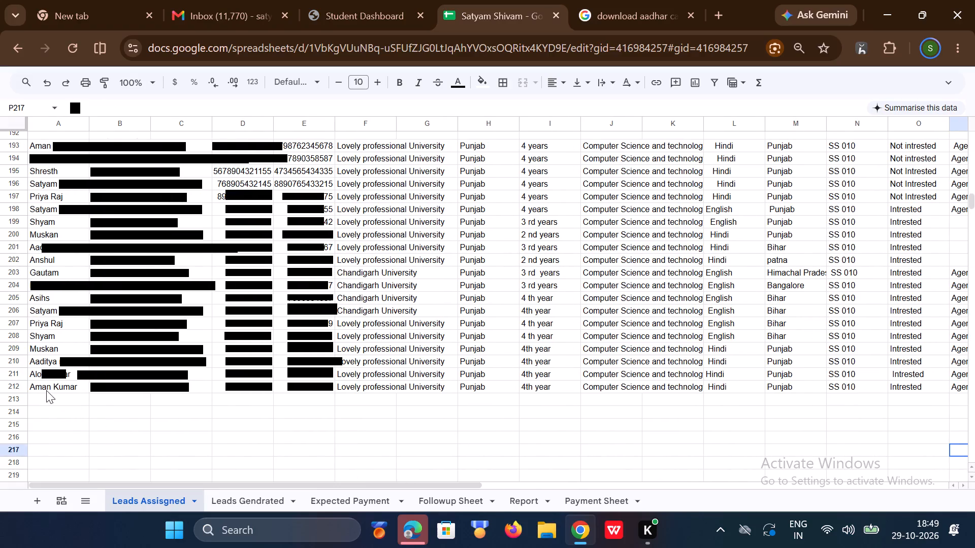
left_click(47, 395)
double_click(47, 395)
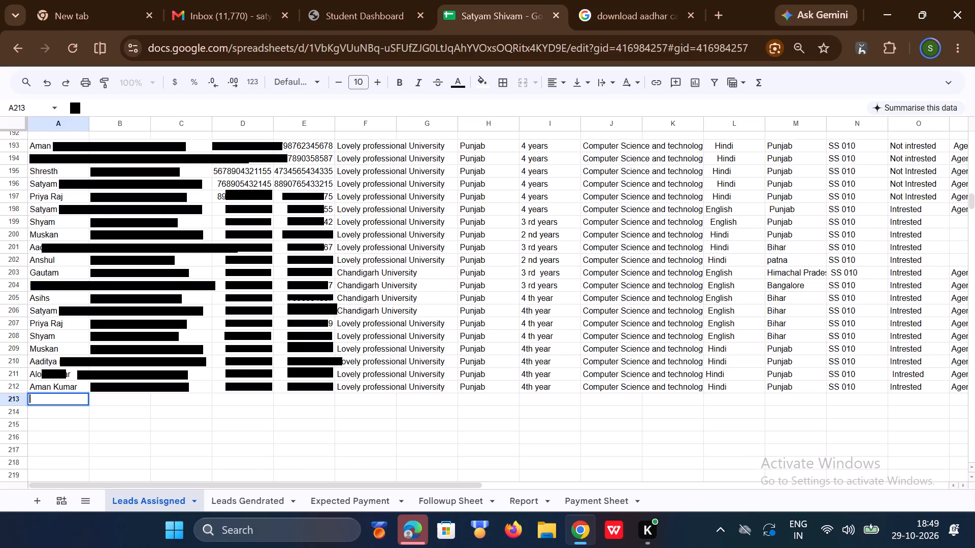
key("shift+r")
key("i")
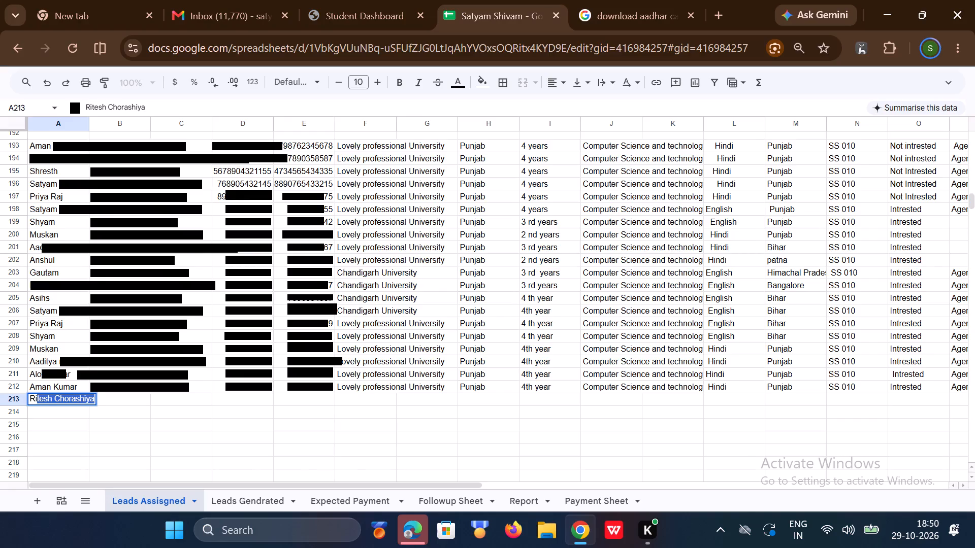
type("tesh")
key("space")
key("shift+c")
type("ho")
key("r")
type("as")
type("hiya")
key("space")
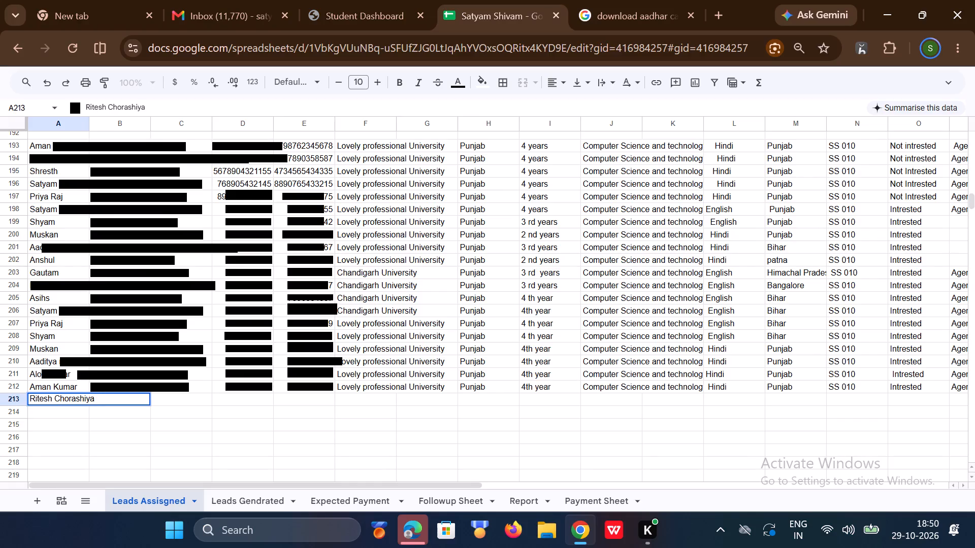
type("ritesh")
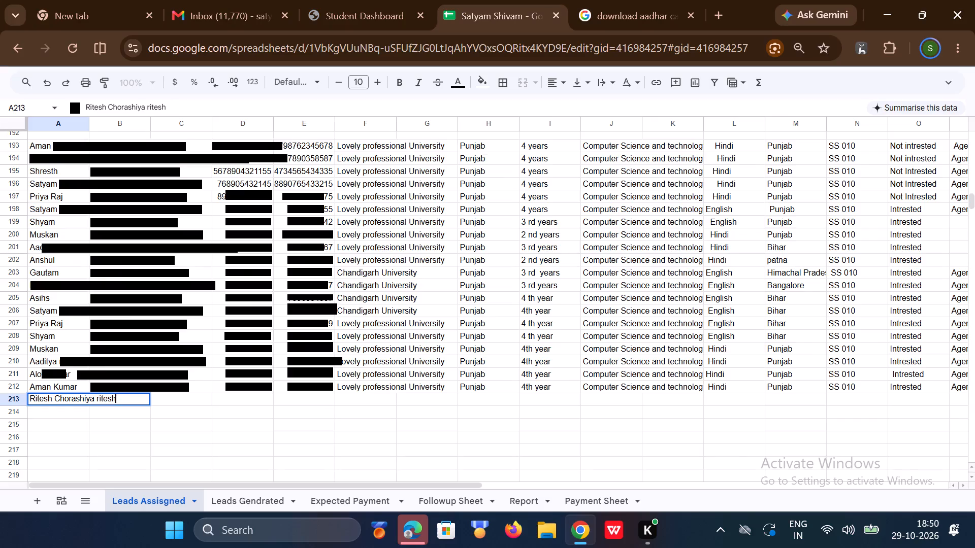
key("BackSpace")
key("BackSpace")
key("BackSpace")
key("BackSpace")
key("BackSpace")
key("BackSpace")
Enter the student's e-mail address in cell B213.
left_click(99, 441)
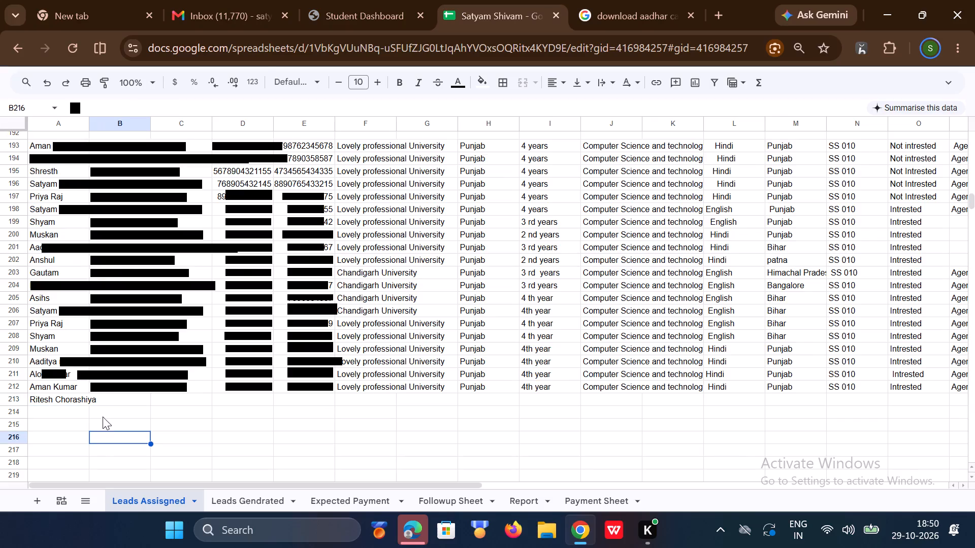
double_click(116, 404)
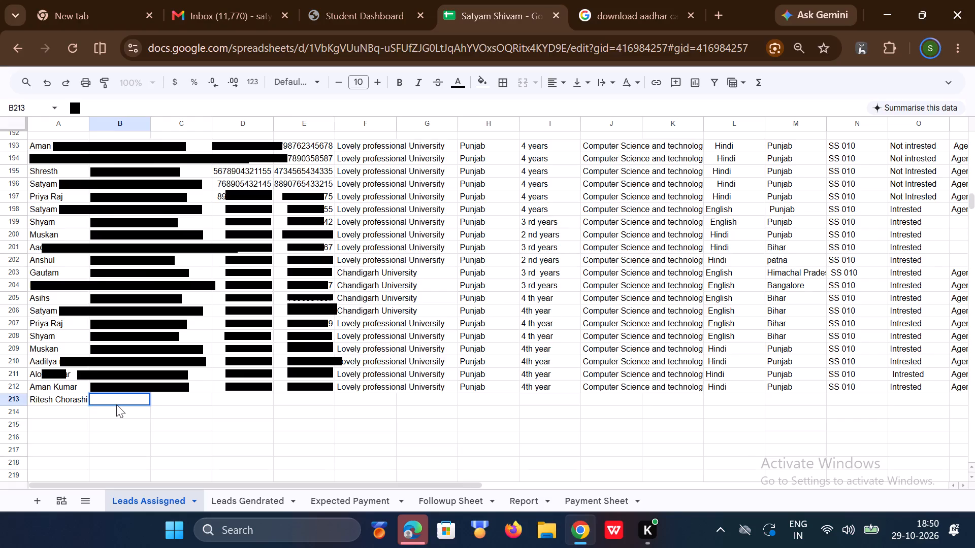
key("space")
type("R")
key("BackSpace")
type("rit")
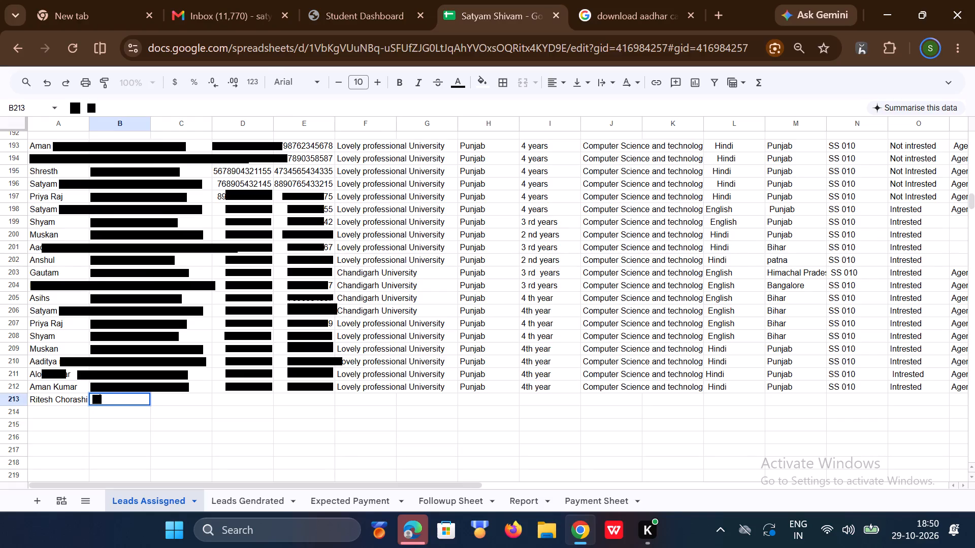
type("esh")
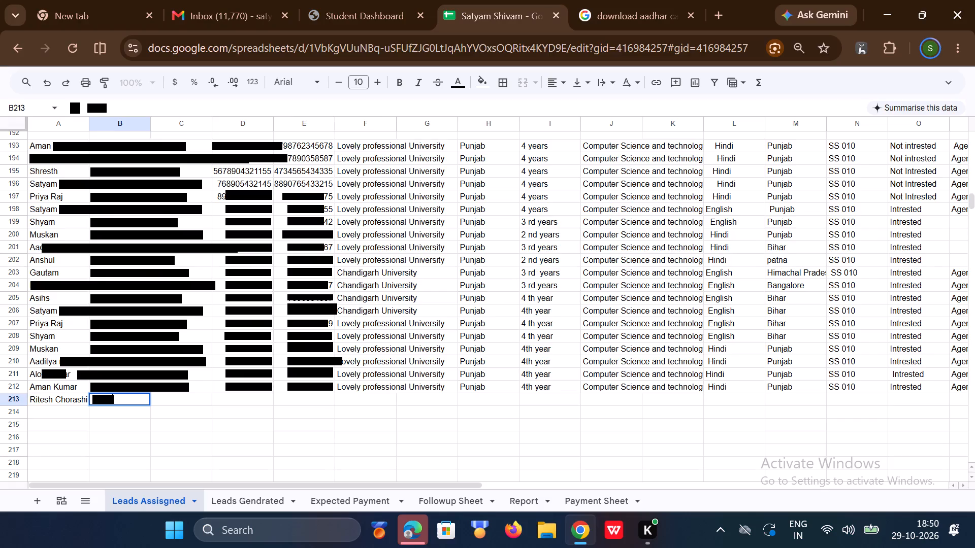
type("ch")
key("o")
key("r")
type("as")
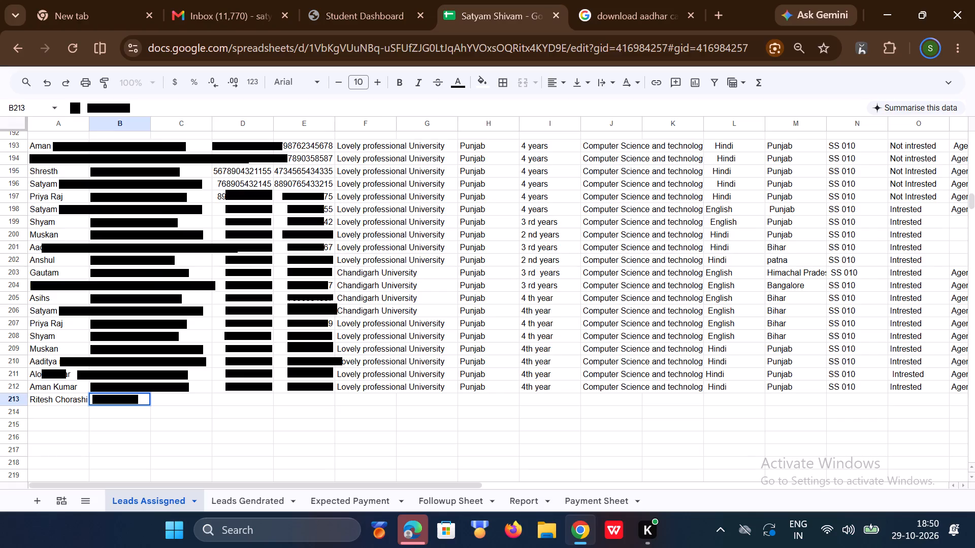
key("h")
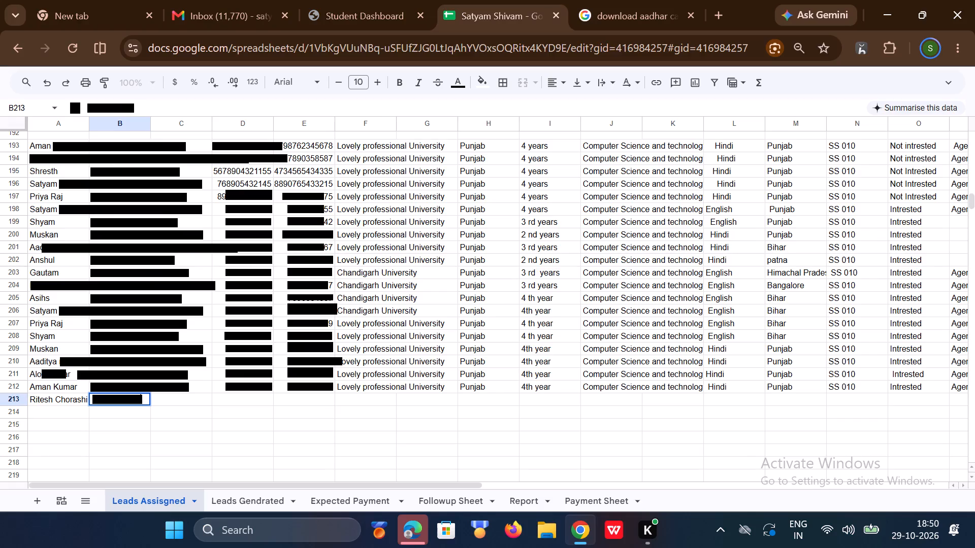
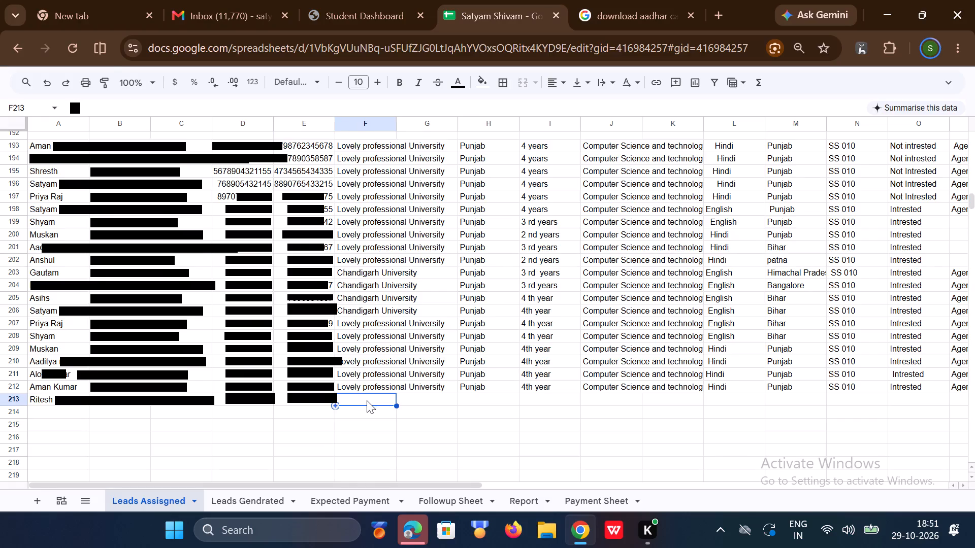
Enter "Lovely professional University" as the student's university in cell F213.
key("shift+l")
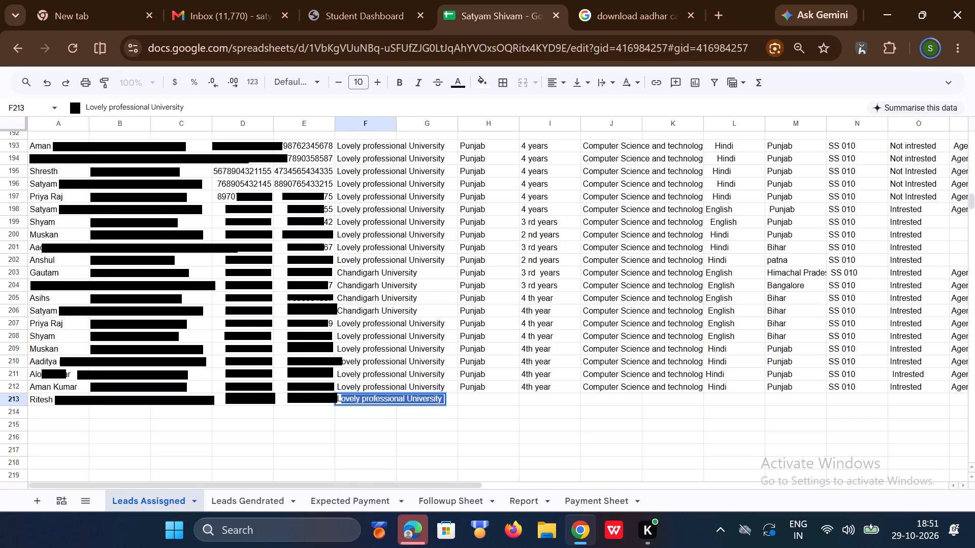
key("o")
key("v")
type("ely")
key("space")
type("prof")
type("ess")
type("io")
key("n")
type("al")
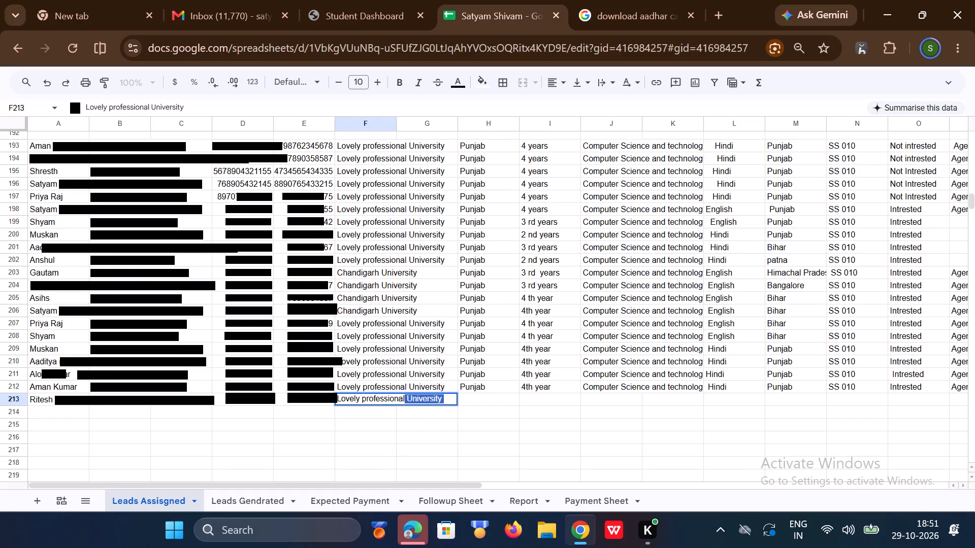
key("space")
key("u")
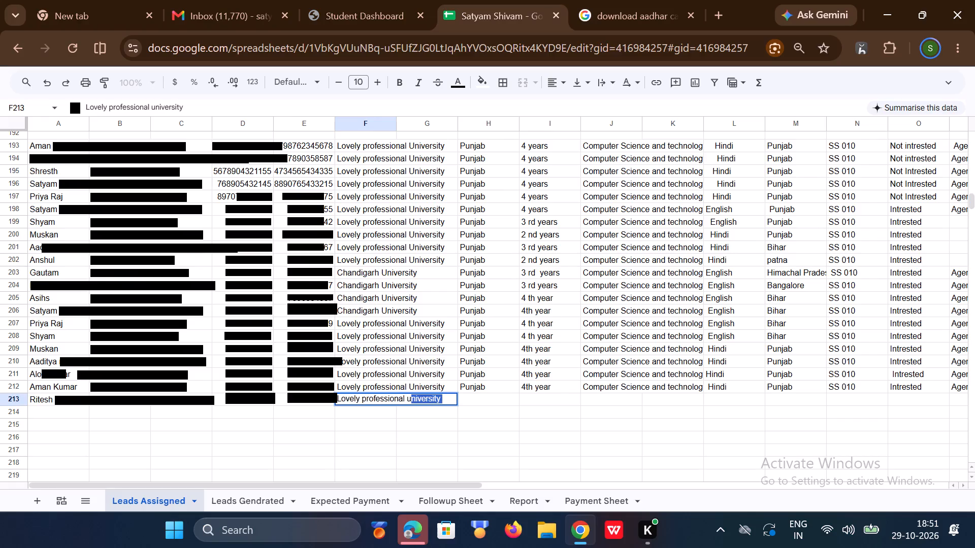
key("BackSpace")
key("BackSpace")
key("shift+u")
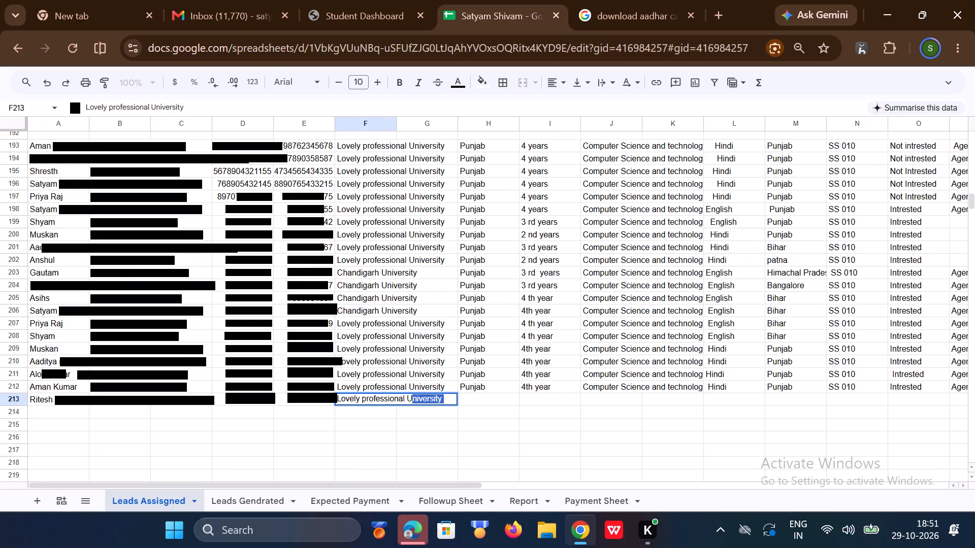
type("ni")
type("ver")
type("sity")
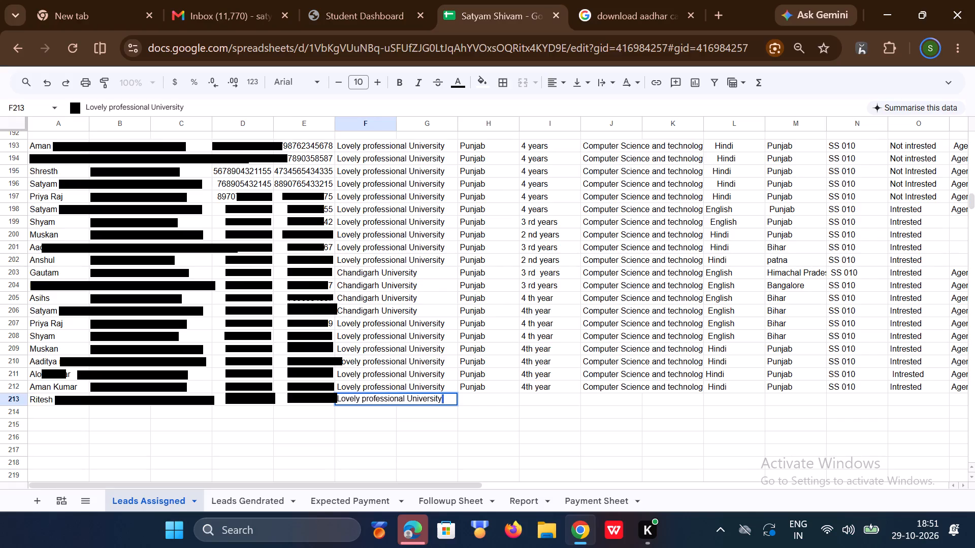
Enter "Punjab" as the university's state in cell H213 of the student's lead record.
double_click(490, 398)
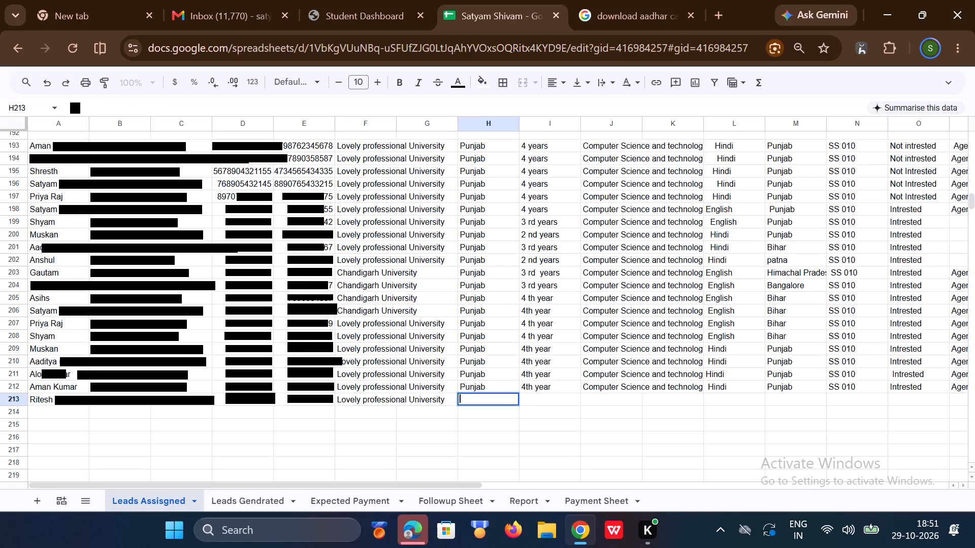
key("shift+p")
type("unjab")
left_click(544, 406)
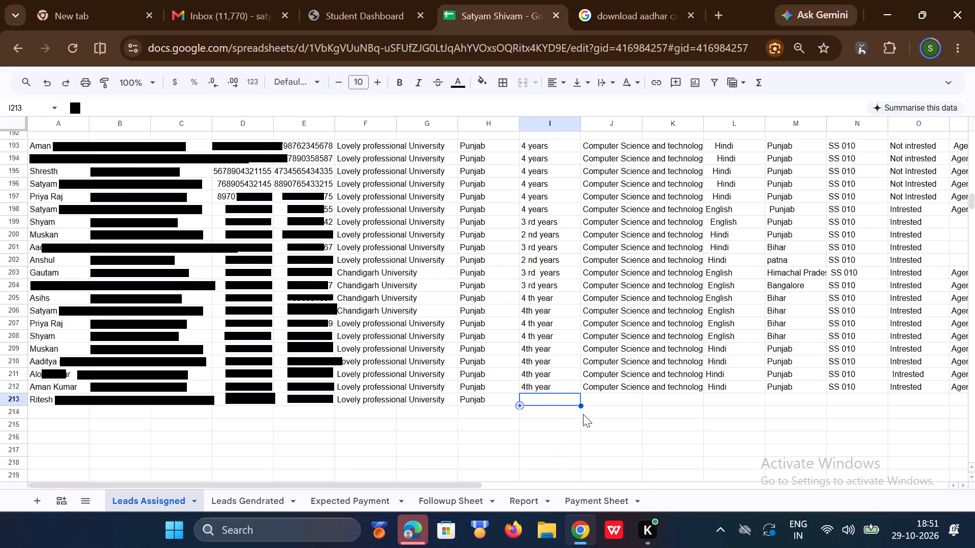
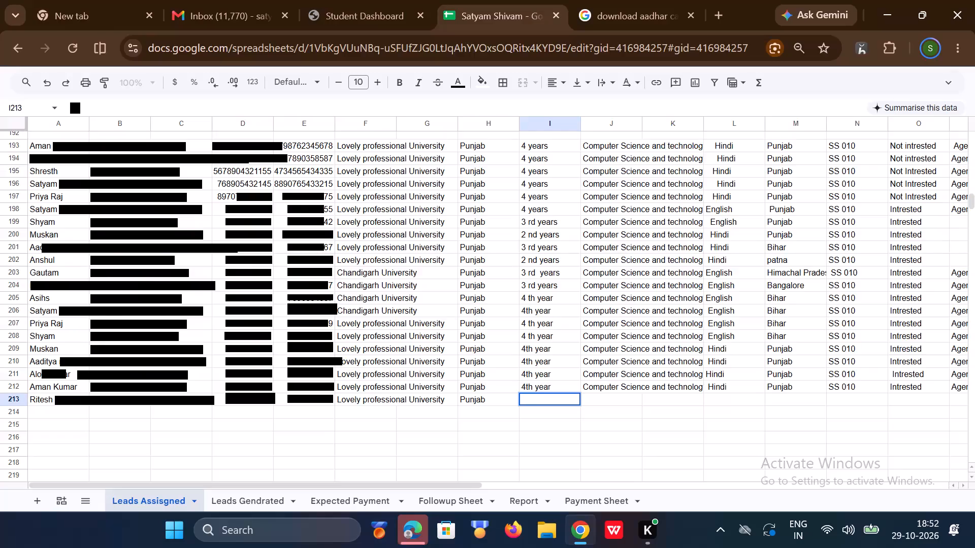
Enter "4th year" as the student's year of study in cell I213.
key("5")
key("BackSpace")
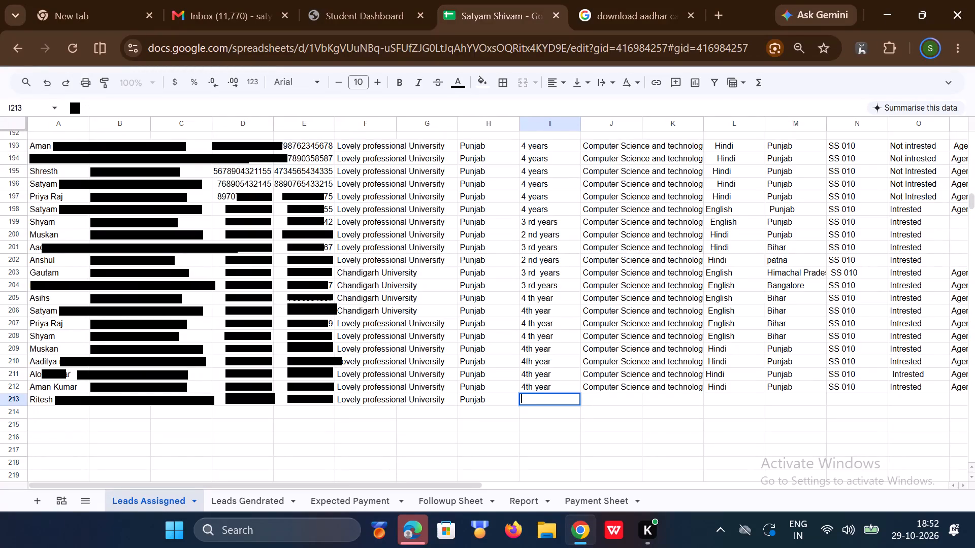
type("4")
key("space")
key("BackSpace")
type("th")
key("space")
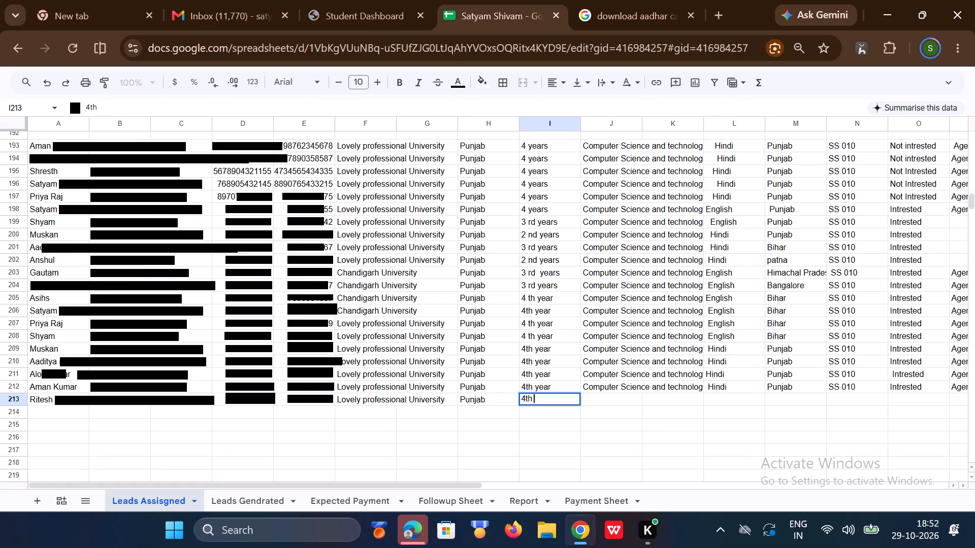
type("year")
key("space")
Enter "Computer Science and technology" as the student's course in cell J213.
double_click(603, 401)
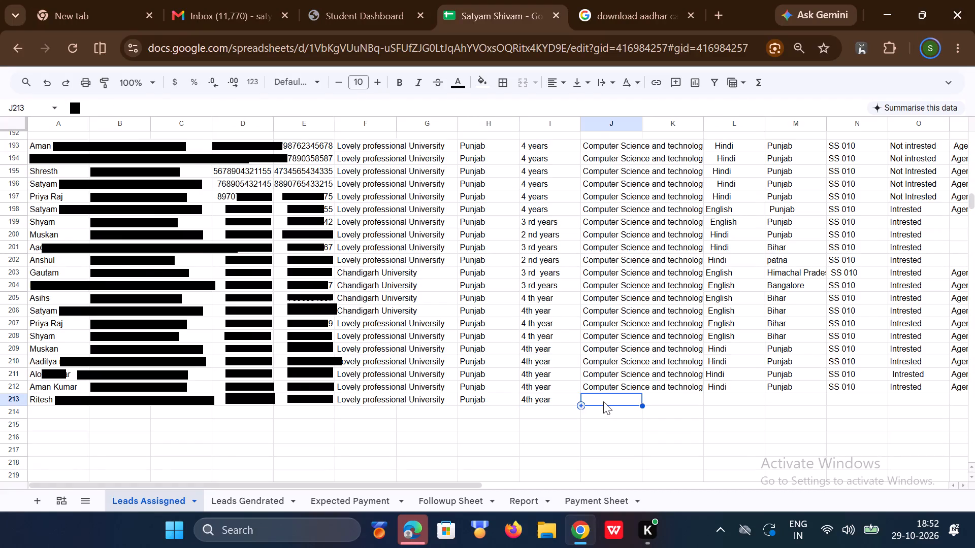
key("shift+c")
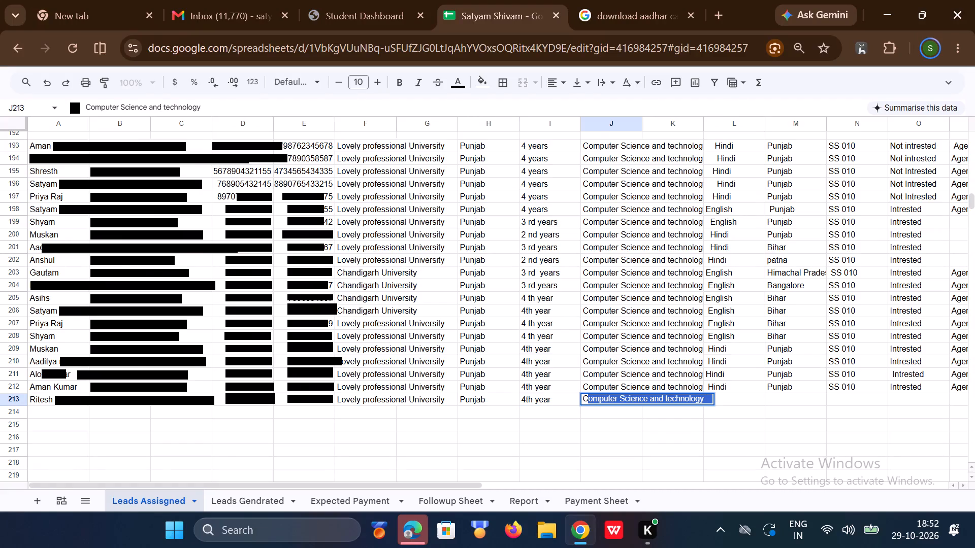
key("o")
type("mp")
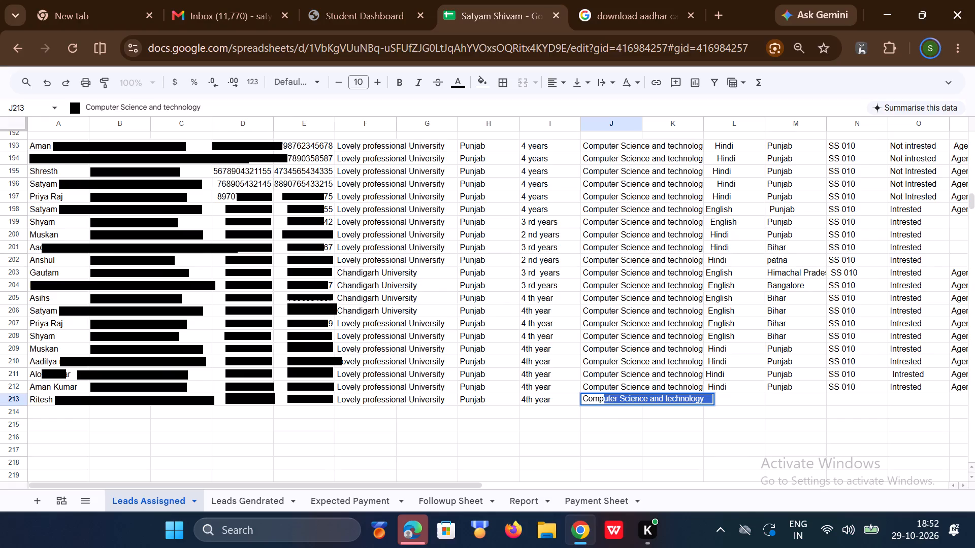
key("u")
type("ter")
key("space")
type("Sc")
type("ien")
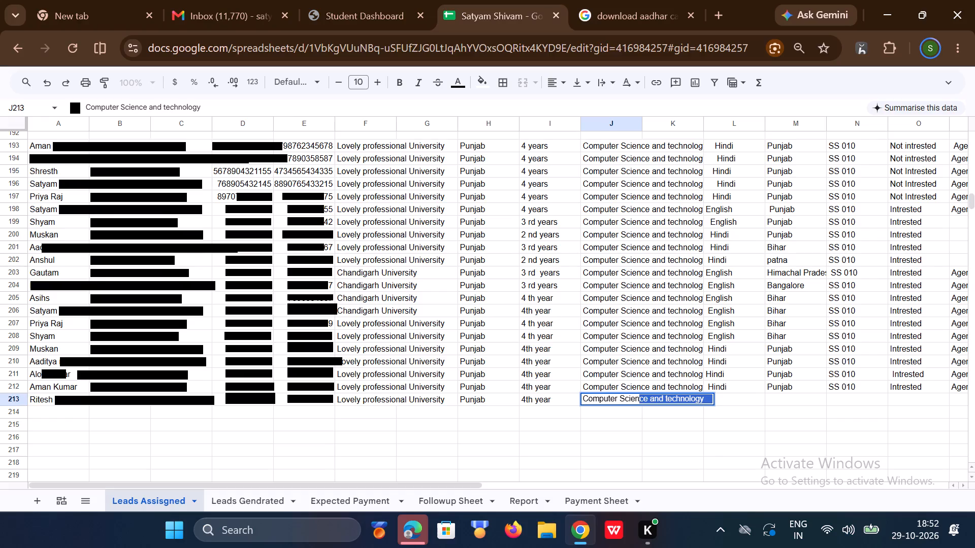
type("ce")
key("space")
type("and")
key("space")
type("tech")
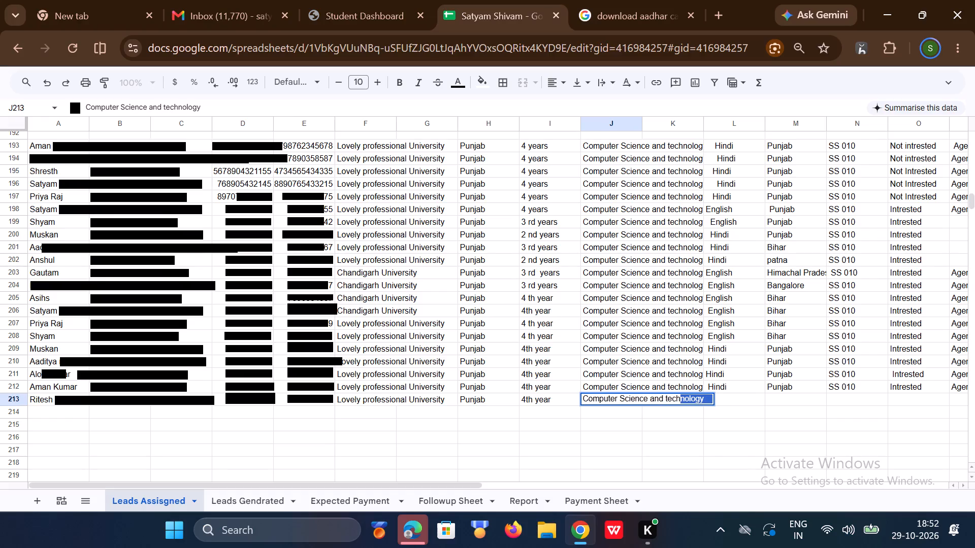
type("nolo")
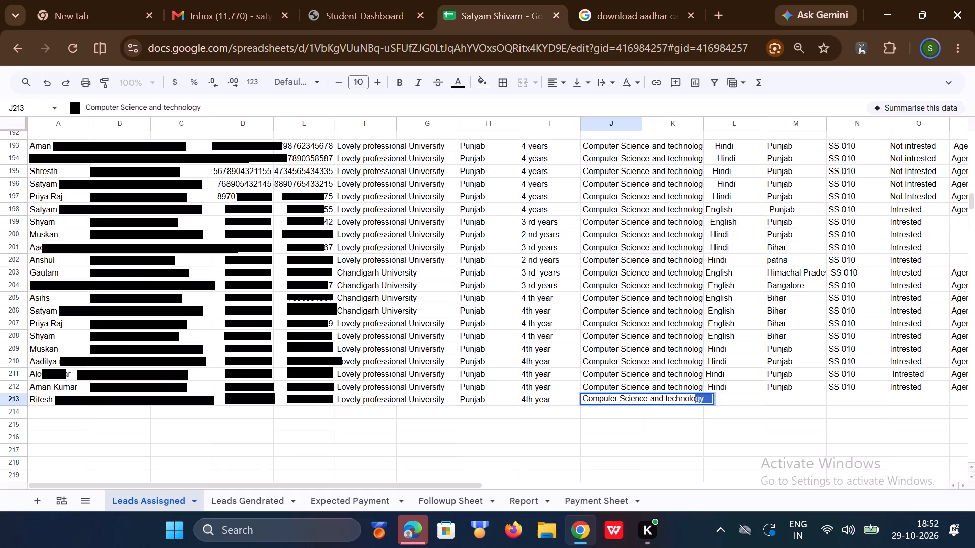
type("gy")
key("space")
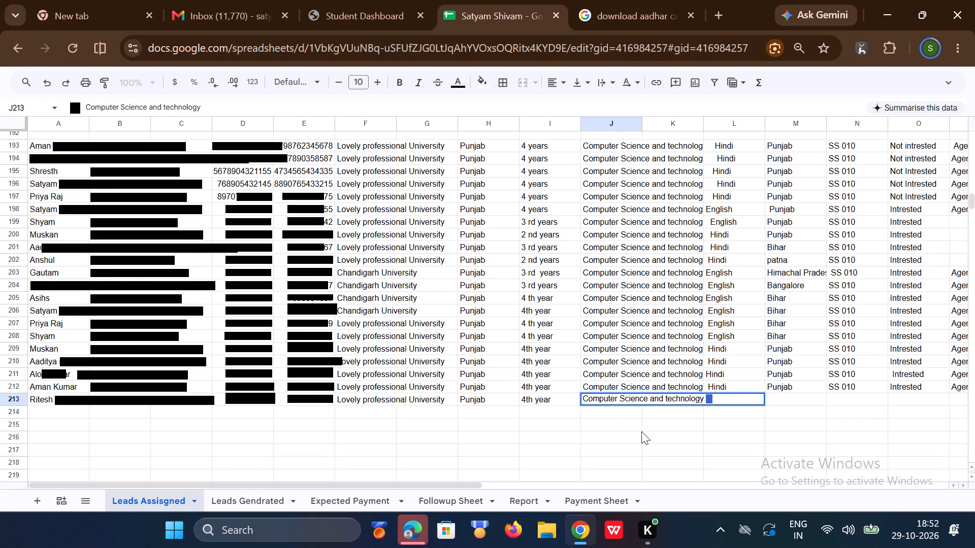
Enter "Hindi" as the student's language in cell L213 of the same lead record.
left_click_drag(641, 431, 735, 402)
left_click(735, 402)
double_click(738, 401)
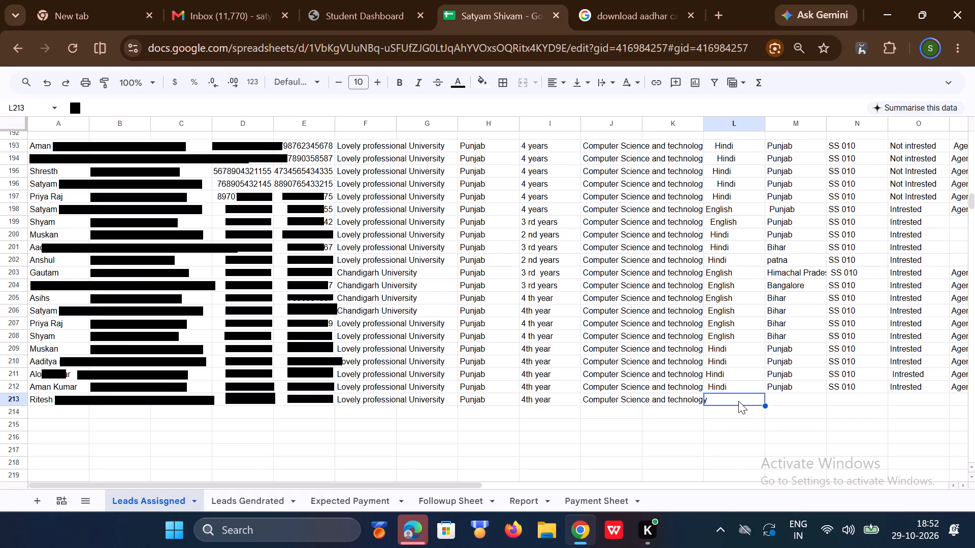
key("space")
type("Hi")
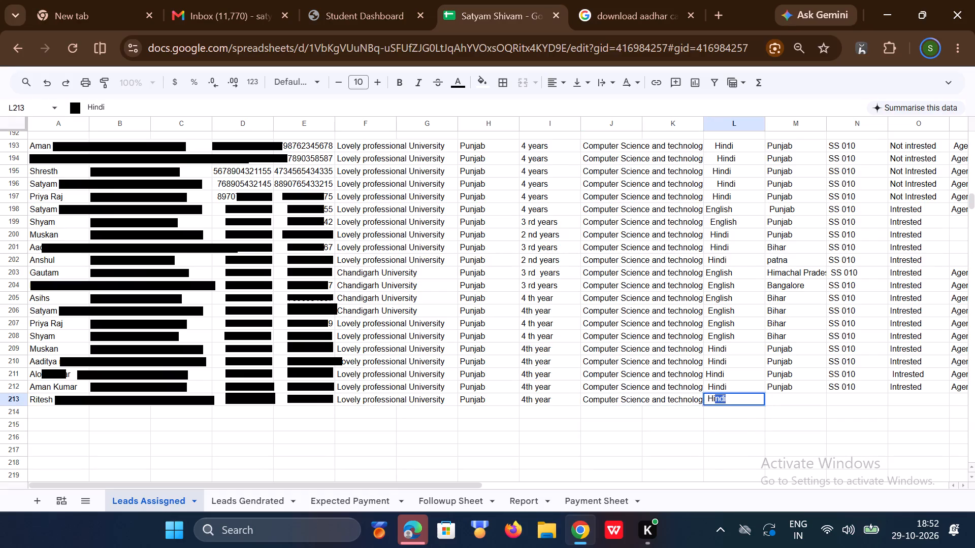
type("ndi")
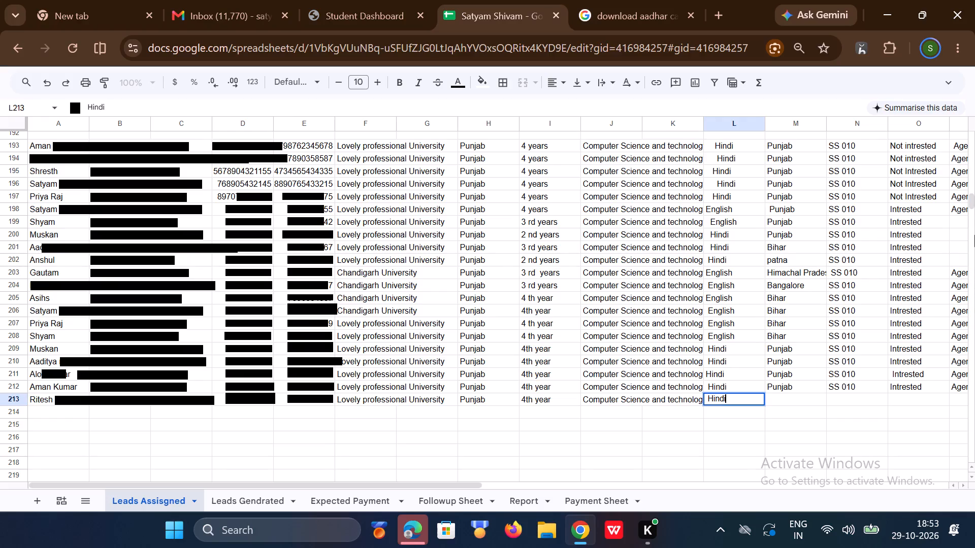
Enter "Punjab" in cell M213, the location after the language in the student's lead record.
left_click(786, 394)
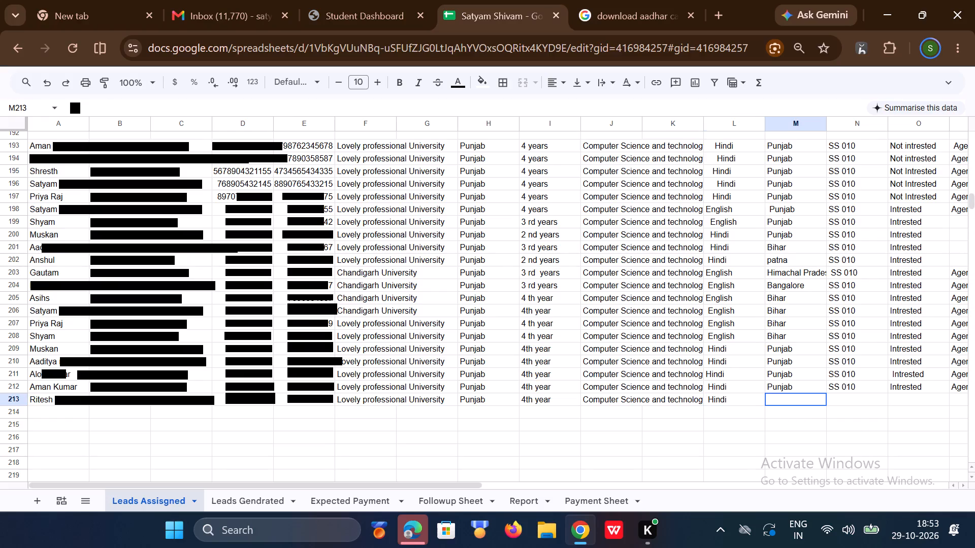
double_click(787, 402)
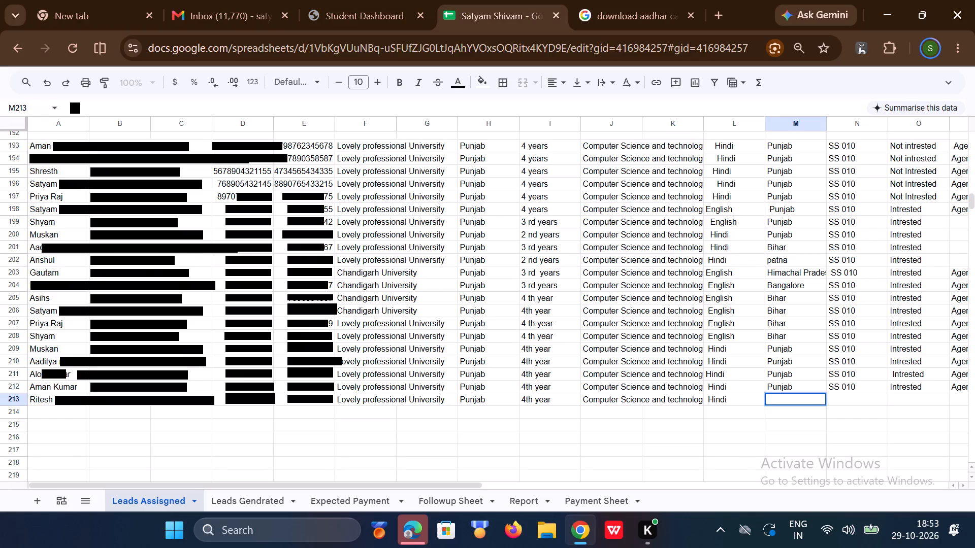
left_click(787, 402)
key("shift+p")
type("unjab")
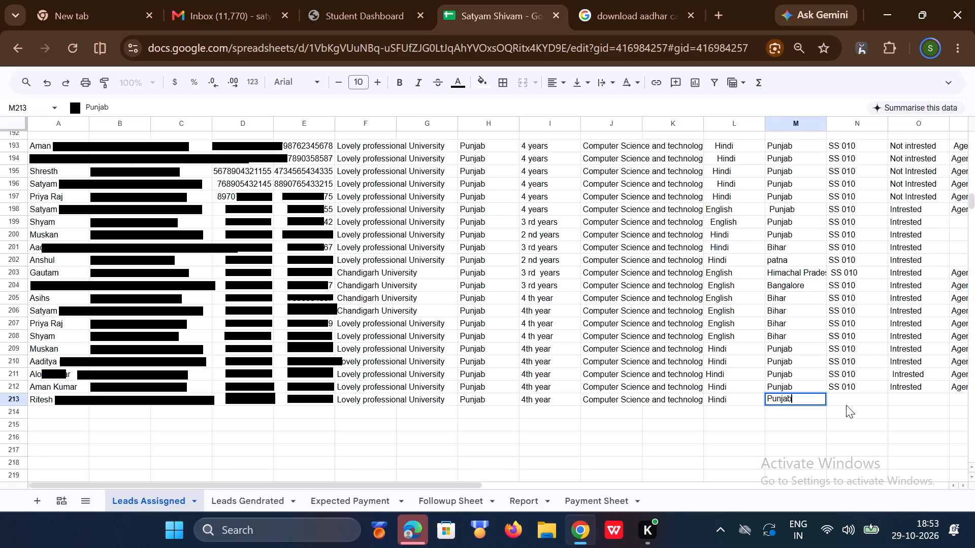
Enter the code "SS 010" in cell N213 of the student's lead record.
double_click(846, 405)
type("SS")
key("space")
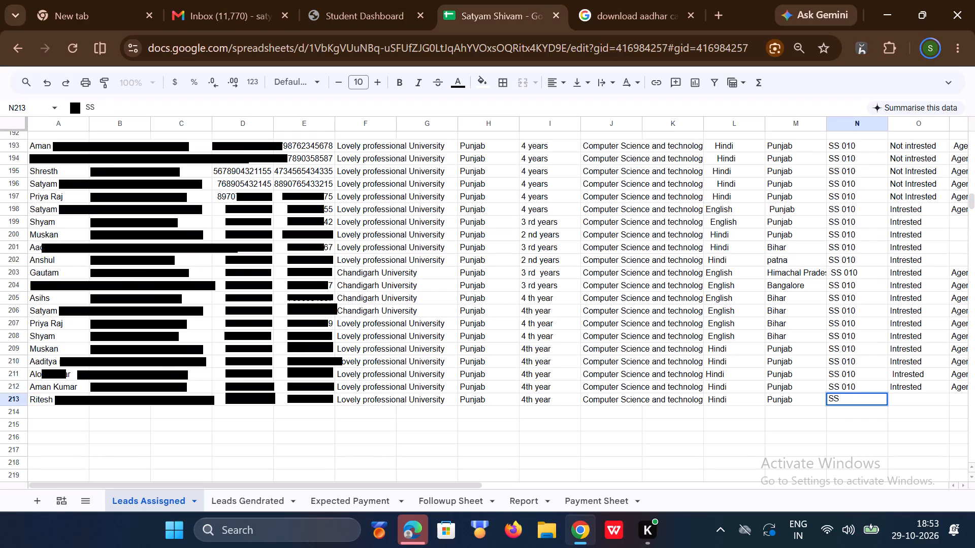
key("0")
type("10")
Enter "Intrested" as the lead's interest status in cell O213.
double_click(905, 396)
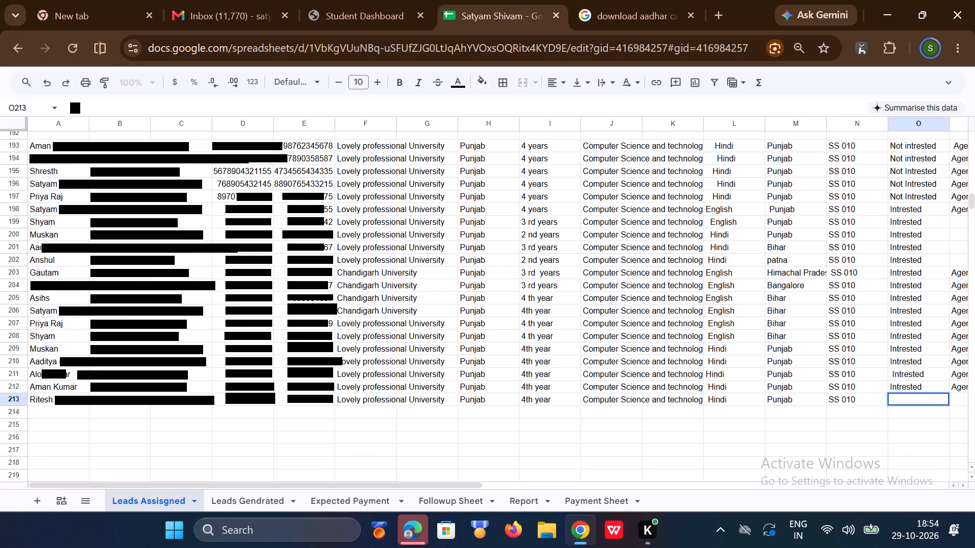
key("shift+i")
key("n")
type("trested")
Enter "Agent" in cell P213 to complete the entry after the lead's interest status.
scroll(912, 420, "left", 1)
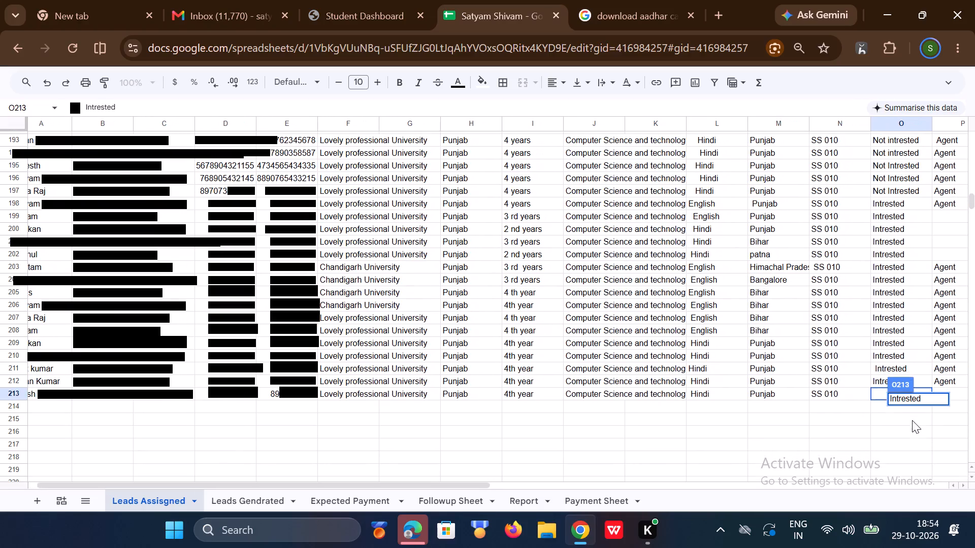
left_click(943, 417)
double_click(942, 391)
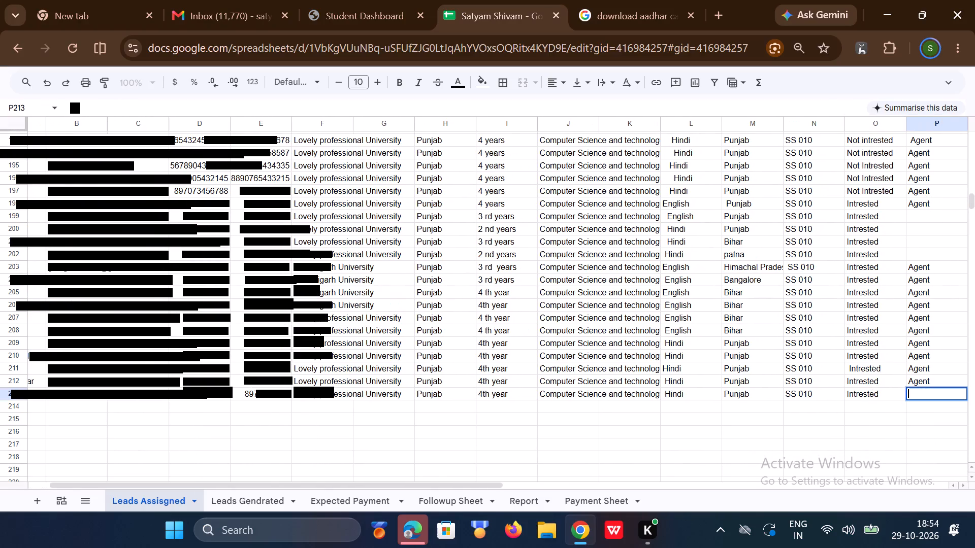
key("shift+a")
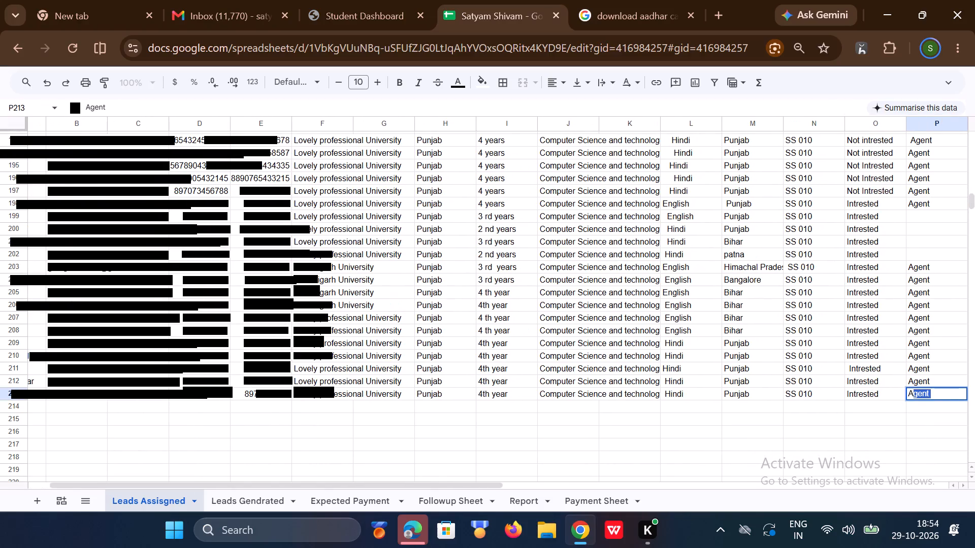
type("gent")
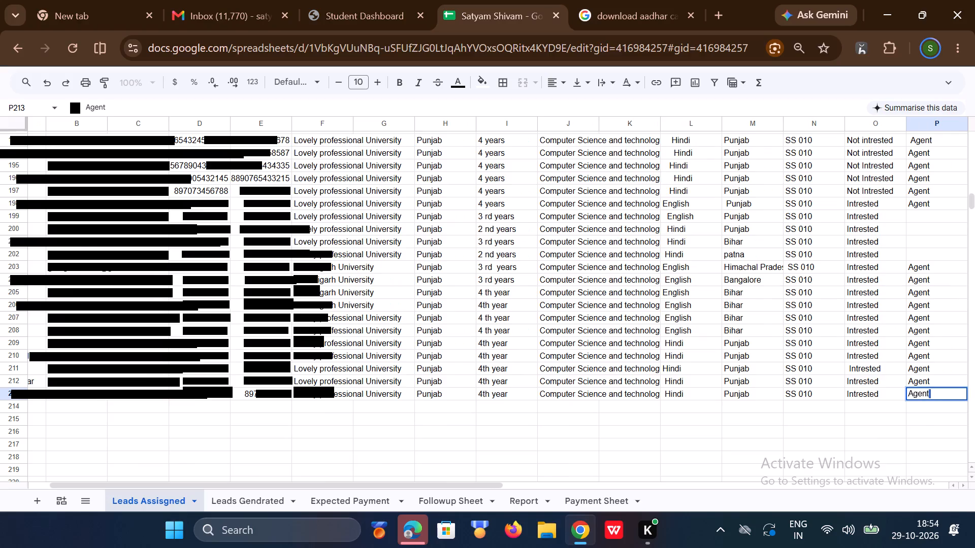
left_click(842, 451)
Start the next lead record by entering "Shresth" as the student's name in cell A214.
scroll(652, 453, "right", 3)
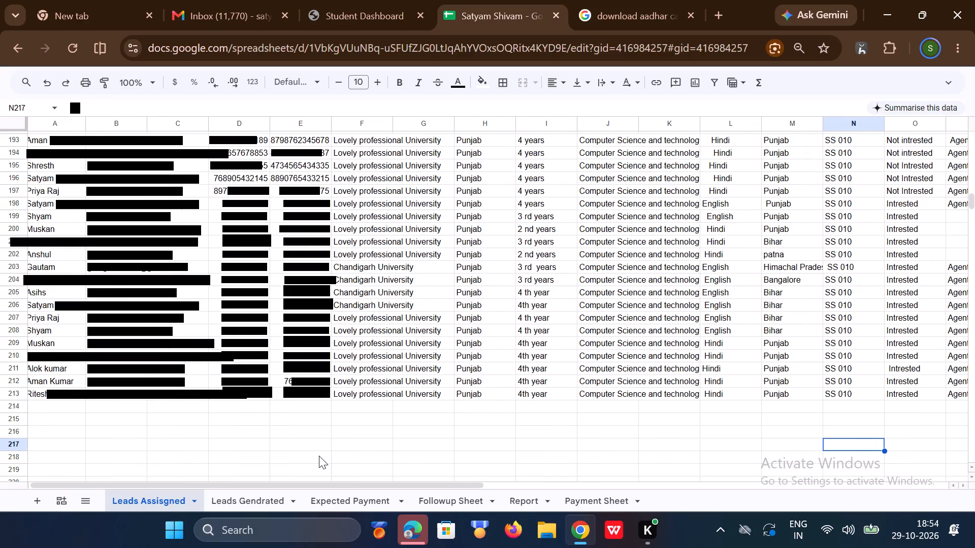
left_click(60, 402)
double_click(60, 402)
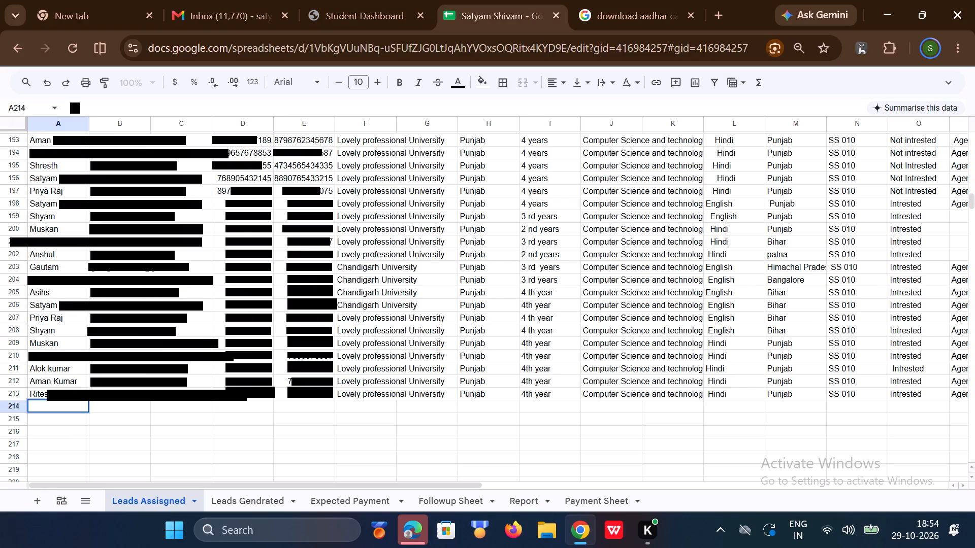
left_click(60, 408)
key("shift+s")
type("hre")
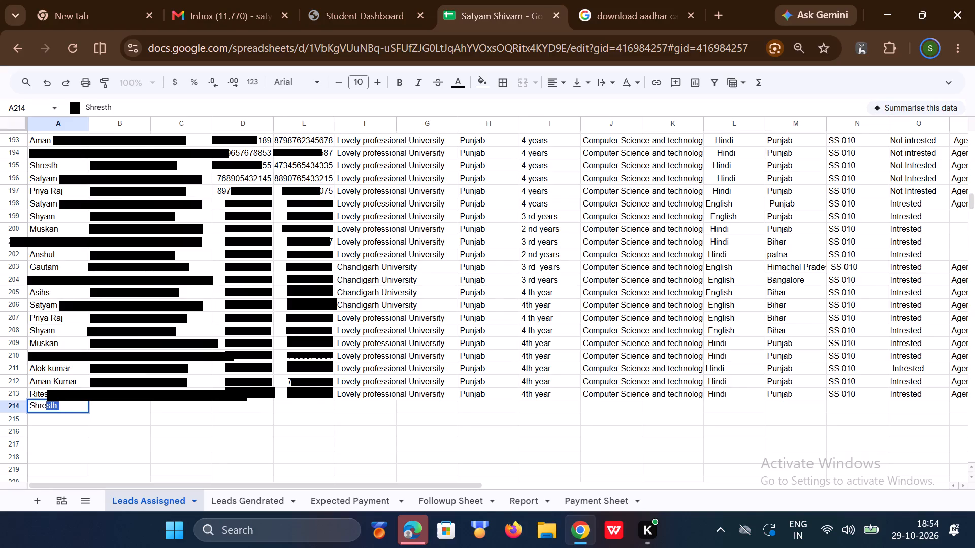
type("sth")
key("space")
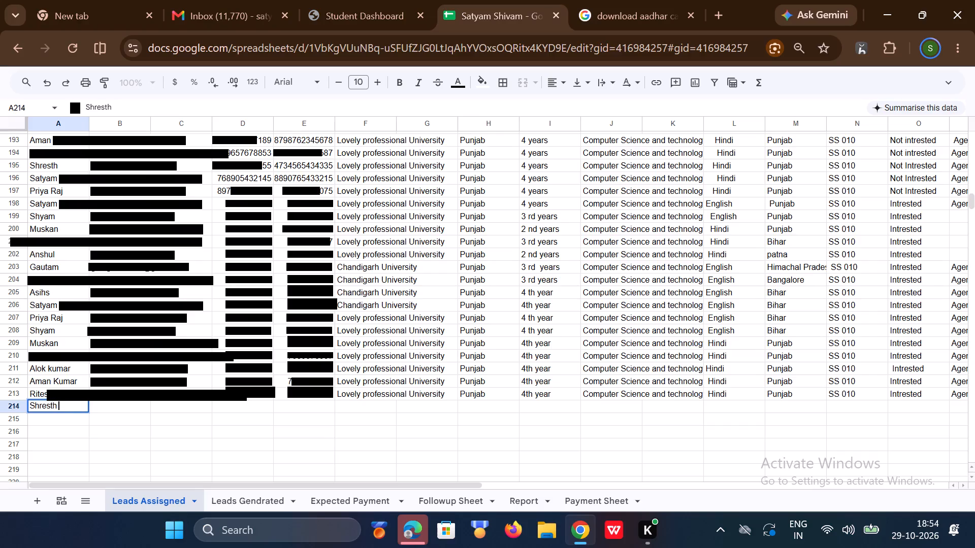
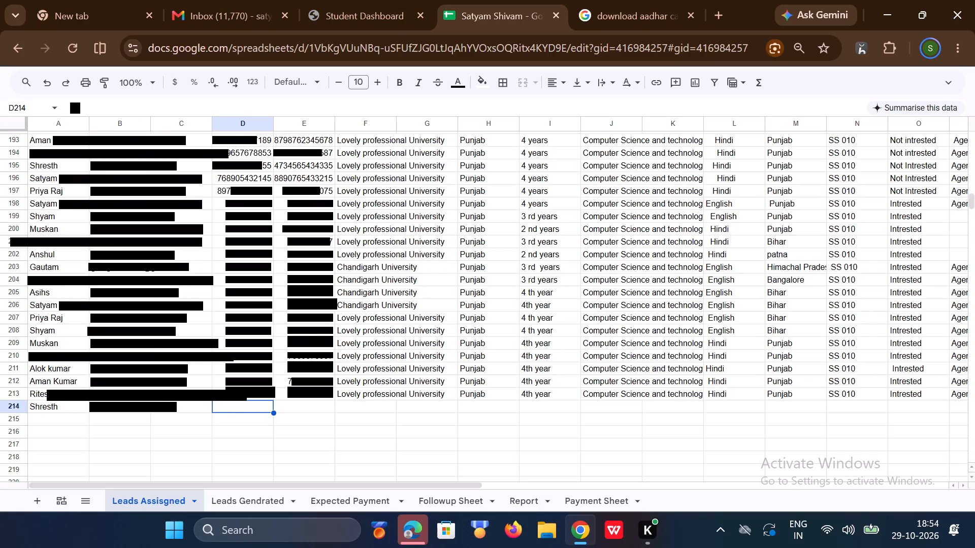
Open cell D214 for editing in the lead record of the student Shresth.
double_click(239, 407)
double_click(239, 407)
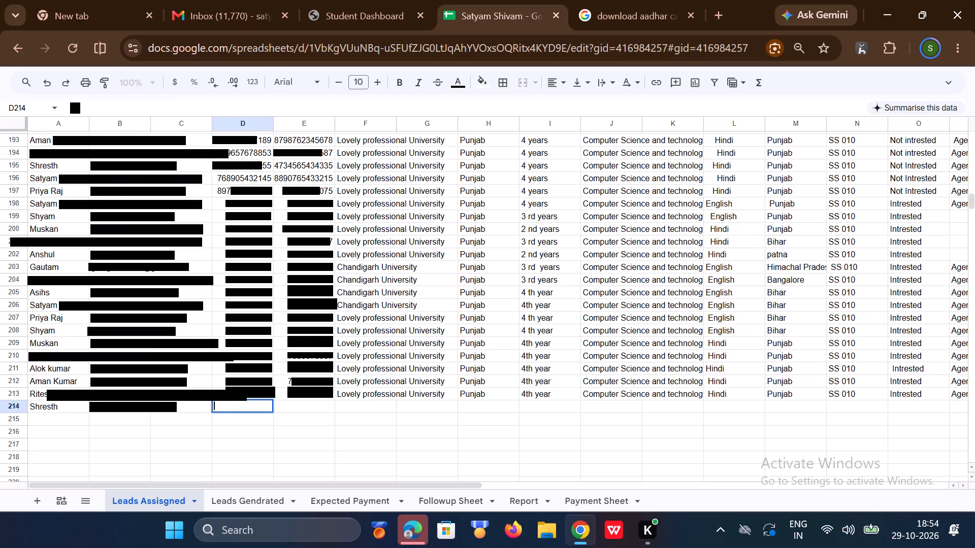
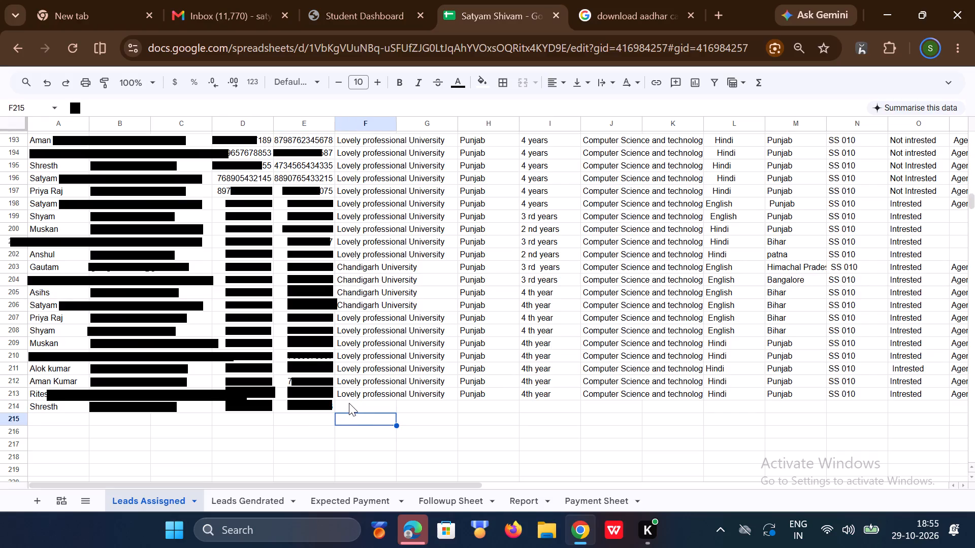
Enter "Lovely professional University" as the university in cell F214 of Shresth's lead record.
double_click(349, 403)
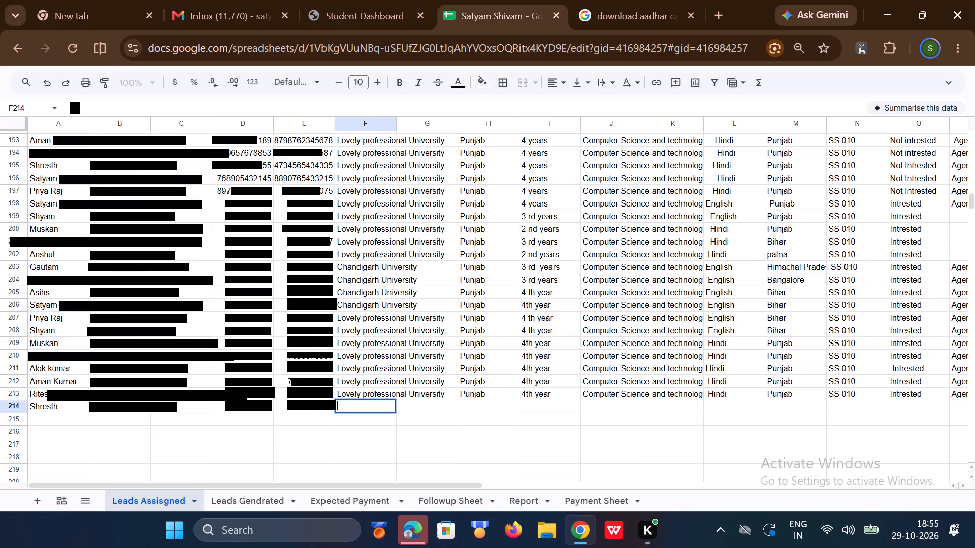
key("shift+l")
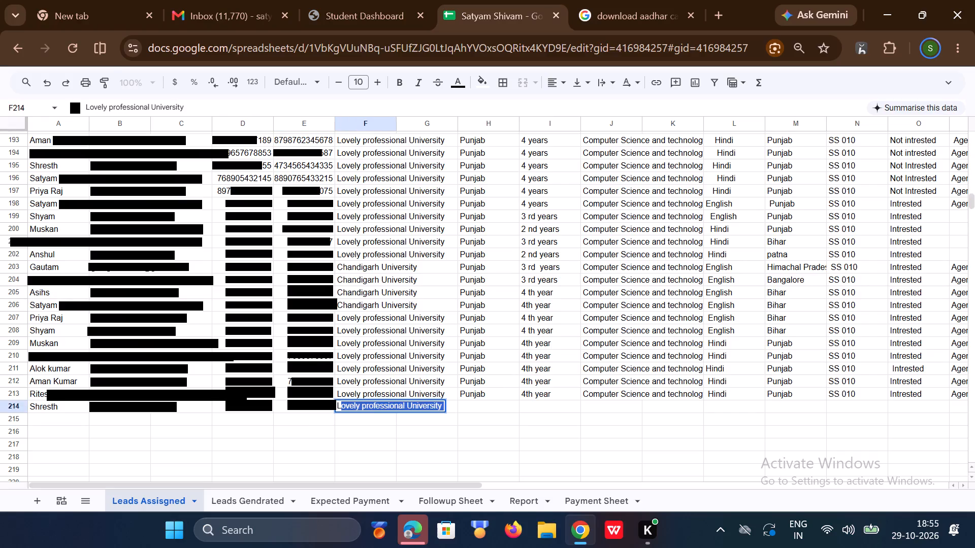
key("o")
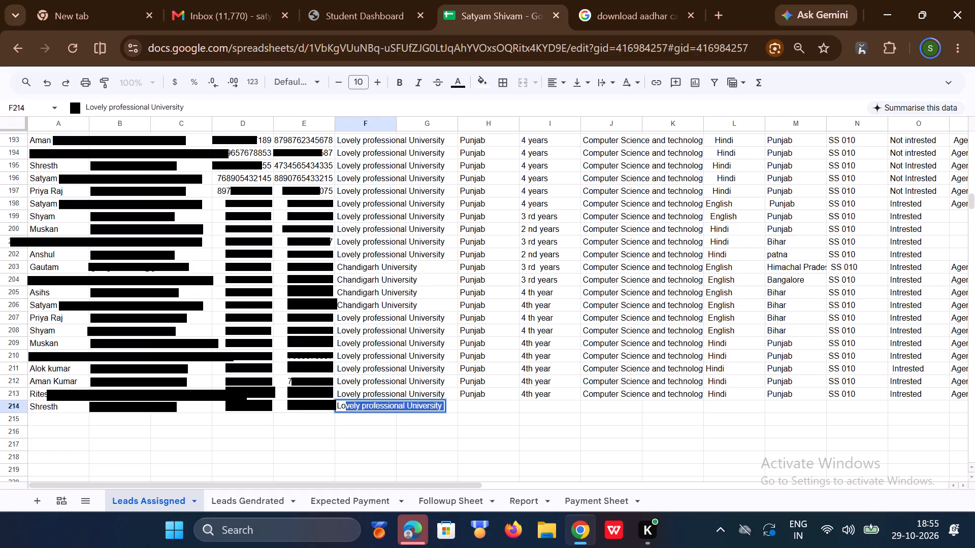
type("vel")
type("y")
key("space")
type("pro")
key("f")
key("e")
type("ss")
type("ional")
key("space")
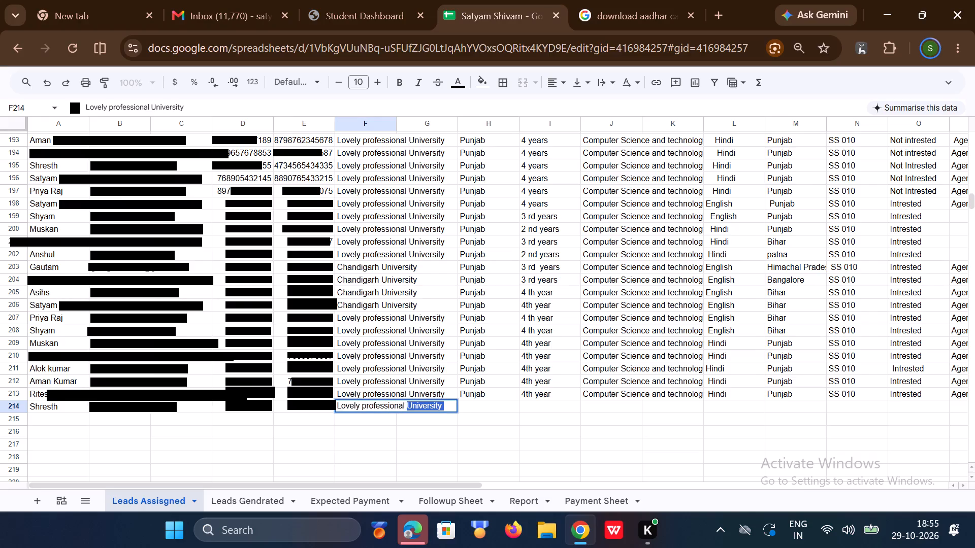
key("shift+u")
type("ni")
key("v")
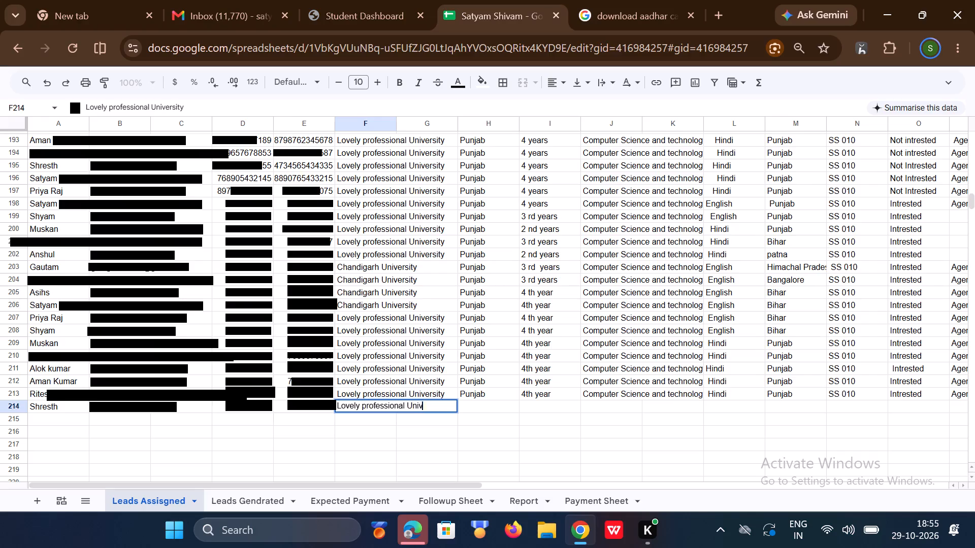
type("er")
type("si")
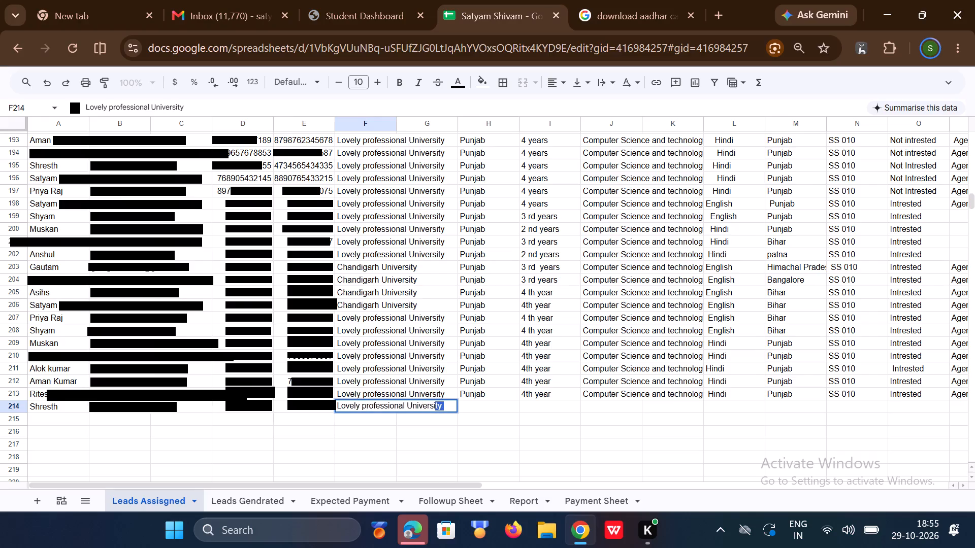
type("ty")
Enter "Punjab" in cell H214 of the same lead record.
left_click(478, 402)
double_click(478, 404)
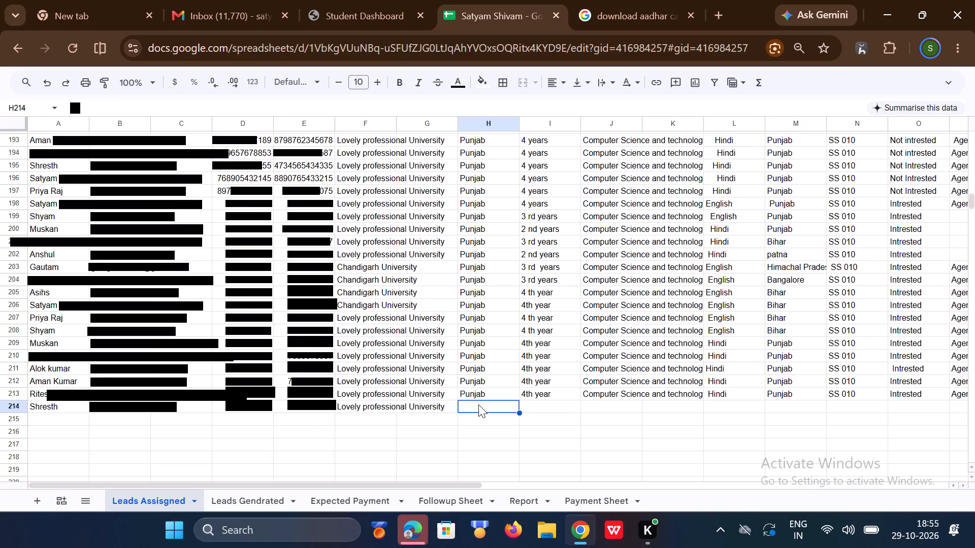
key("p")
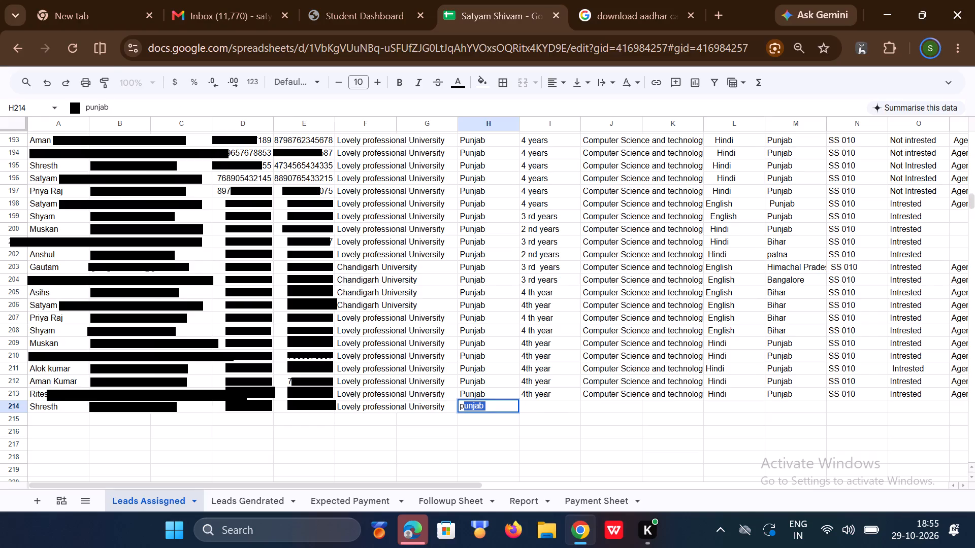
key("BackSpace")
key("BackSpace")
key("shift+p")
type("un")
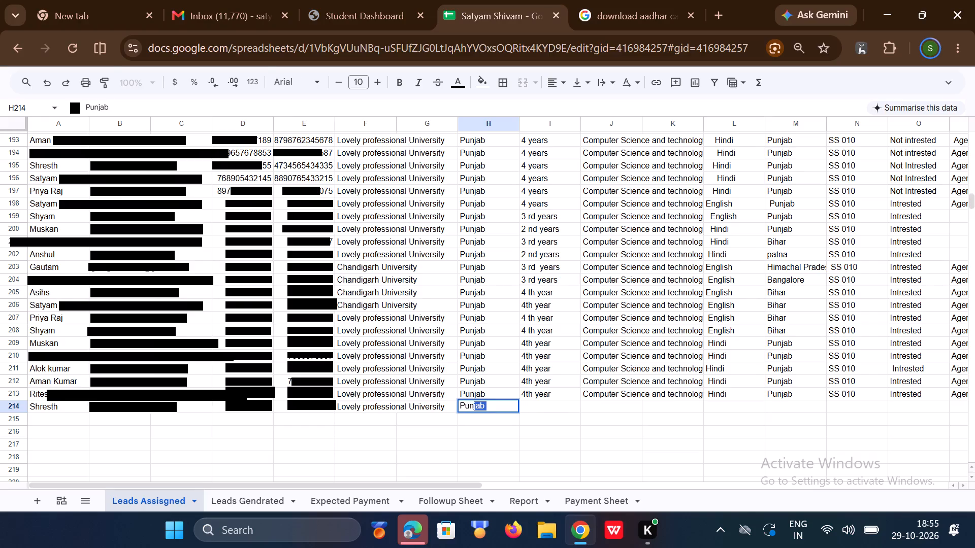
key("j")
type("ab")
Enter "4th year" as the study year in cell I214, with no space between the number and "th".
triple_click(541, 405)
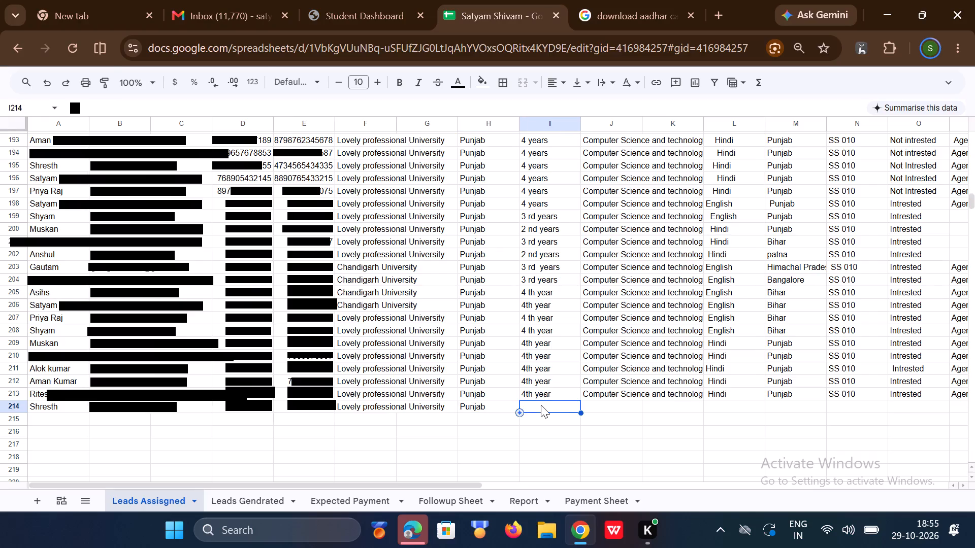
type("4")
key("space")
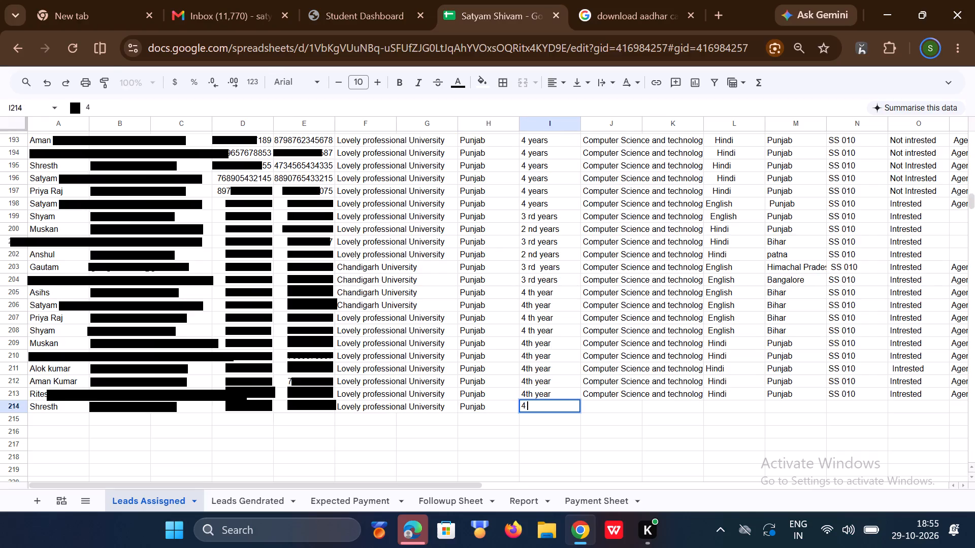
type("th")
key("BackSpace")
key("BackSpace")
key("BackSpace")
key("BackSpace")
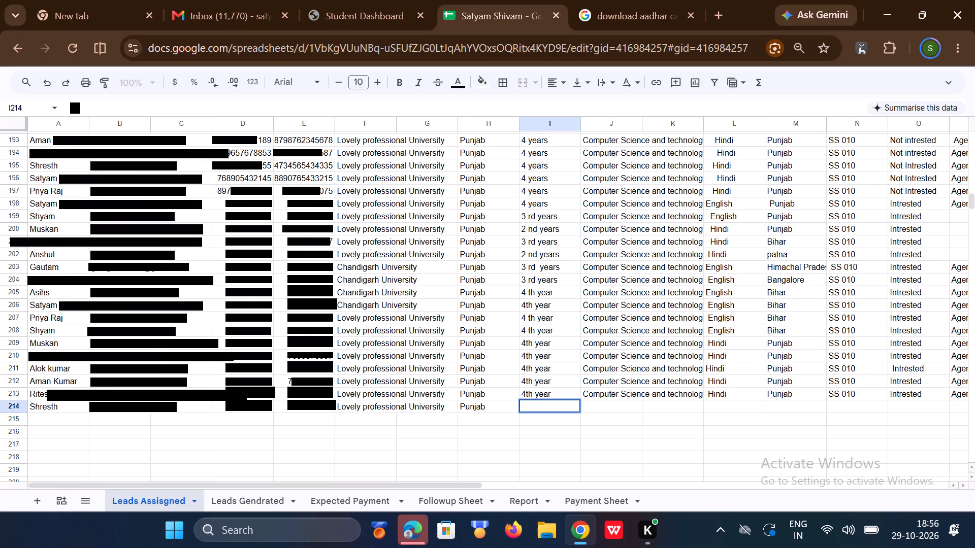
key("shift+dollar")
key("BackSpace")
type("4")
key("space")
key("BackSpace")
type("th")
key("space")
key("y")
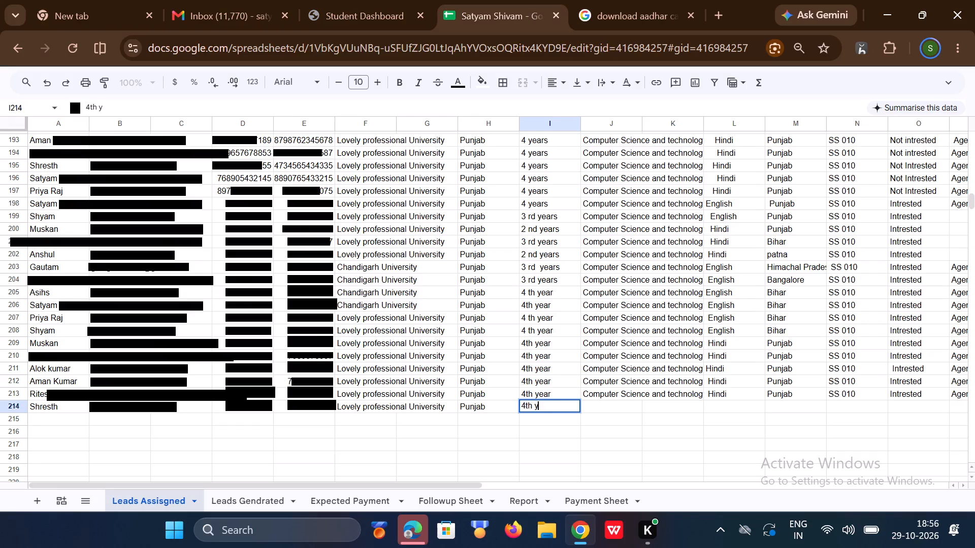
type("ear")
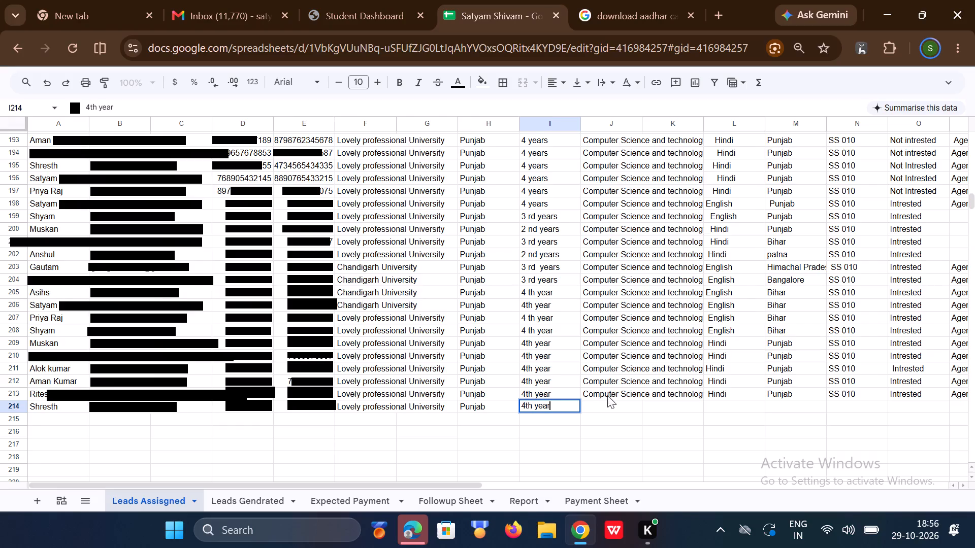
Enter "Computer Science and technology" as the course in cell J214.
triple_click(608, 405)
key("shift+c")
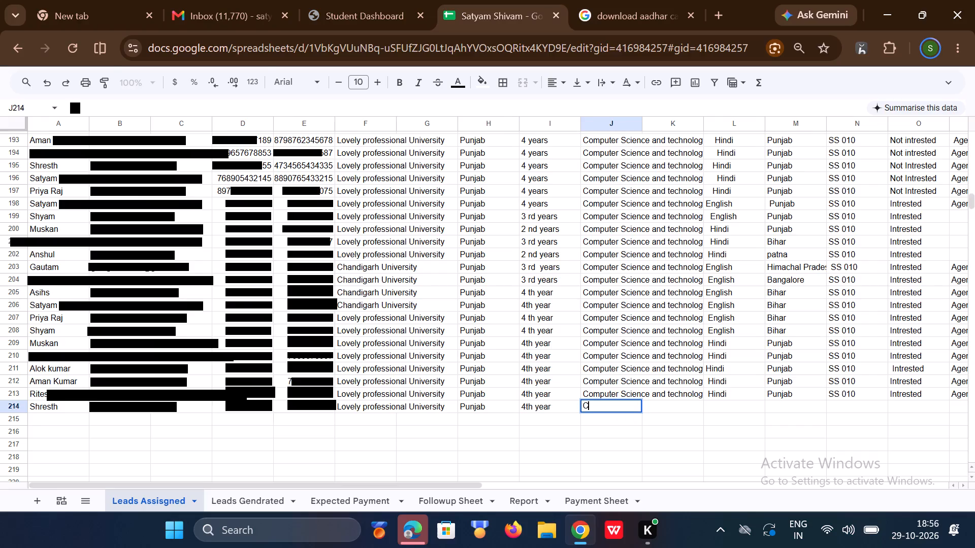
key("o")
key("m")
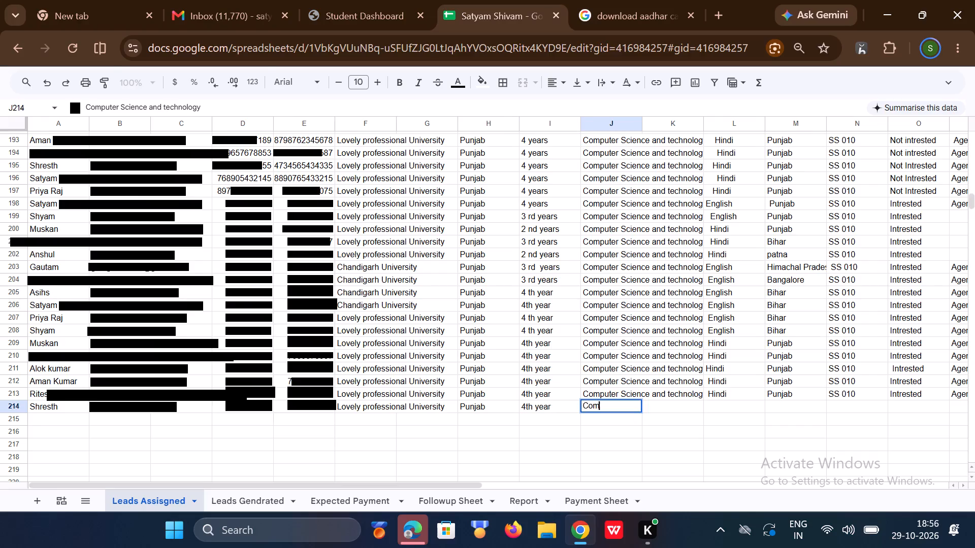
key("p")
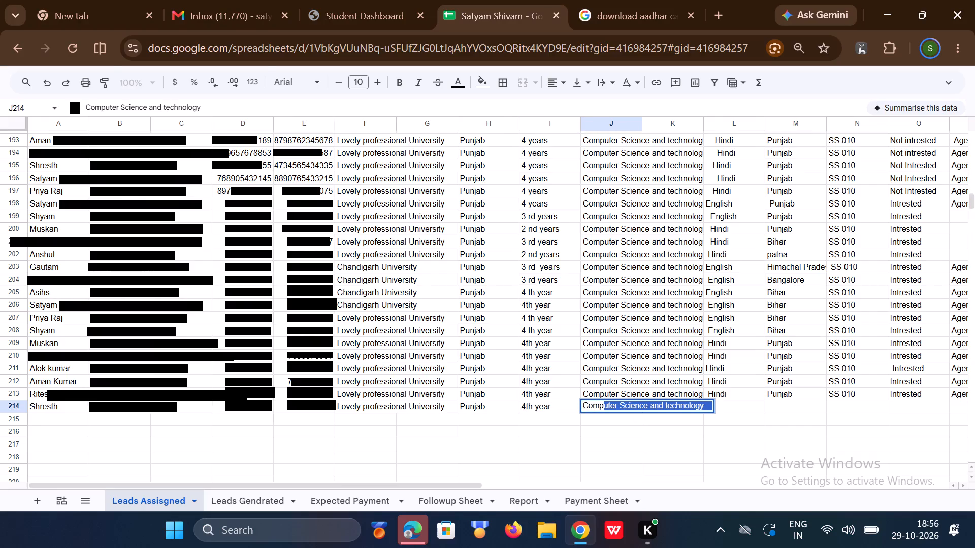
key("u")
type("ter")
key("space")
type("Sc")
key("i")
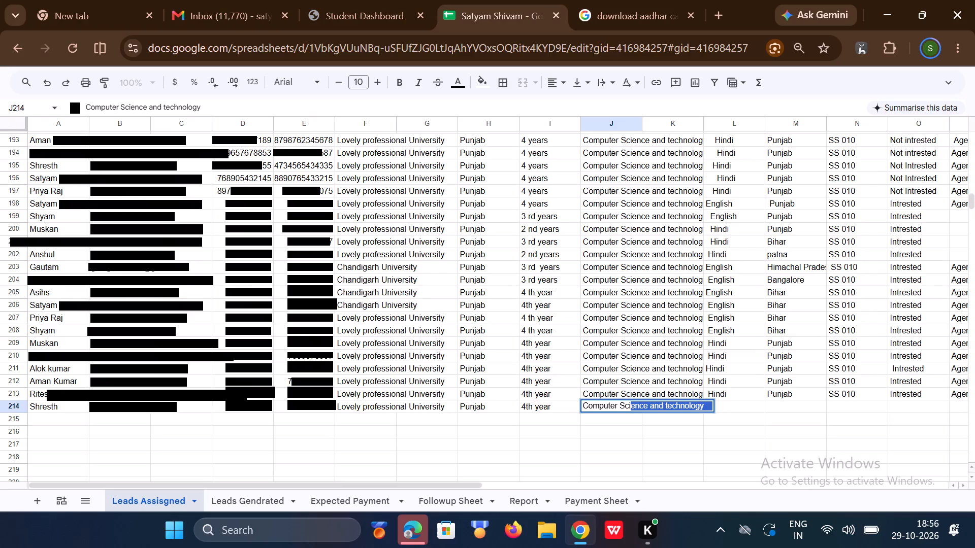
key("e")
type("nce")
key("space")
type("and")
key("space")
type("tec")
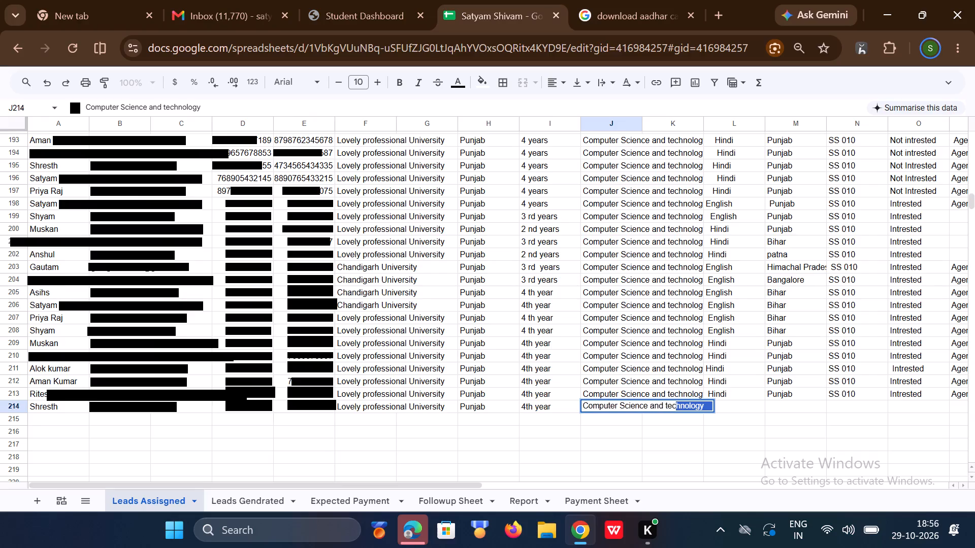
key("n")
key("BackSpace")
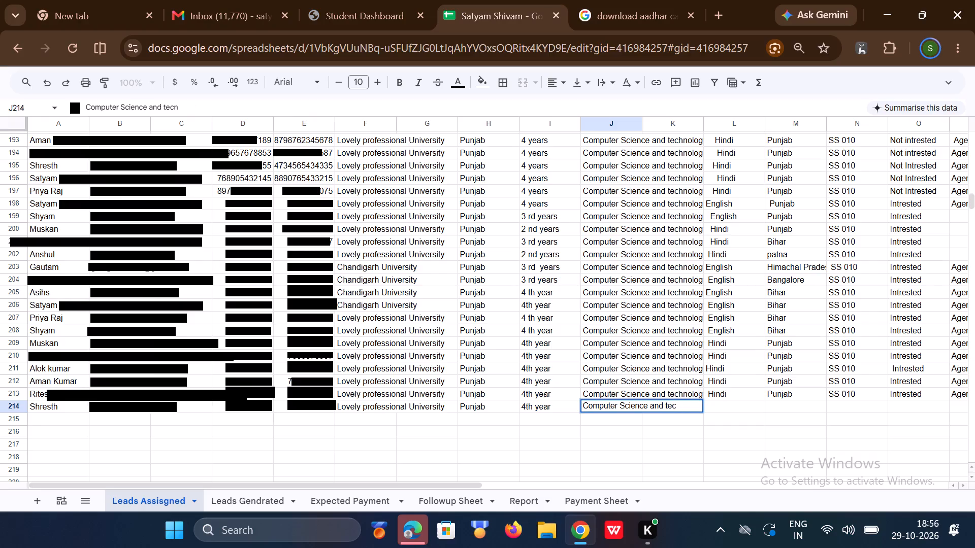
key("h")
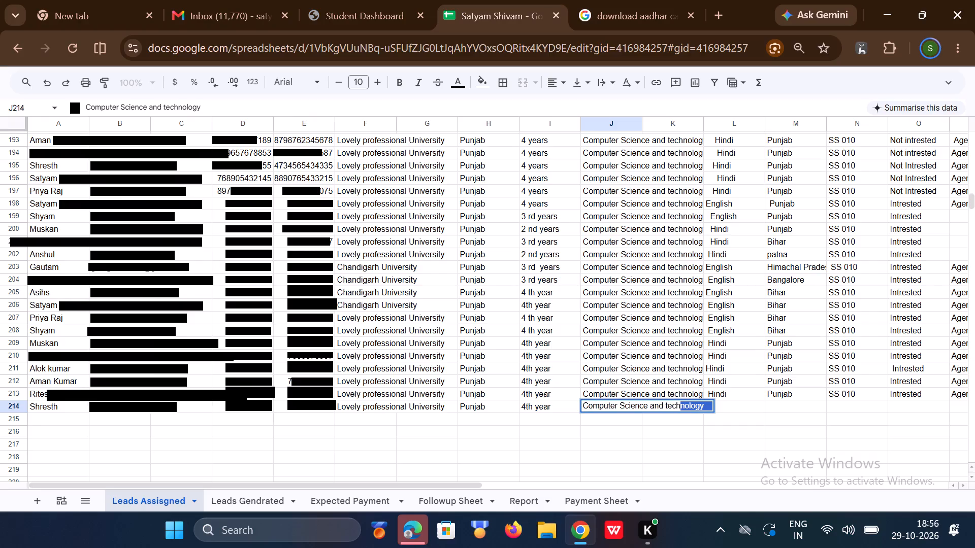
type("nolo")
type("gy")
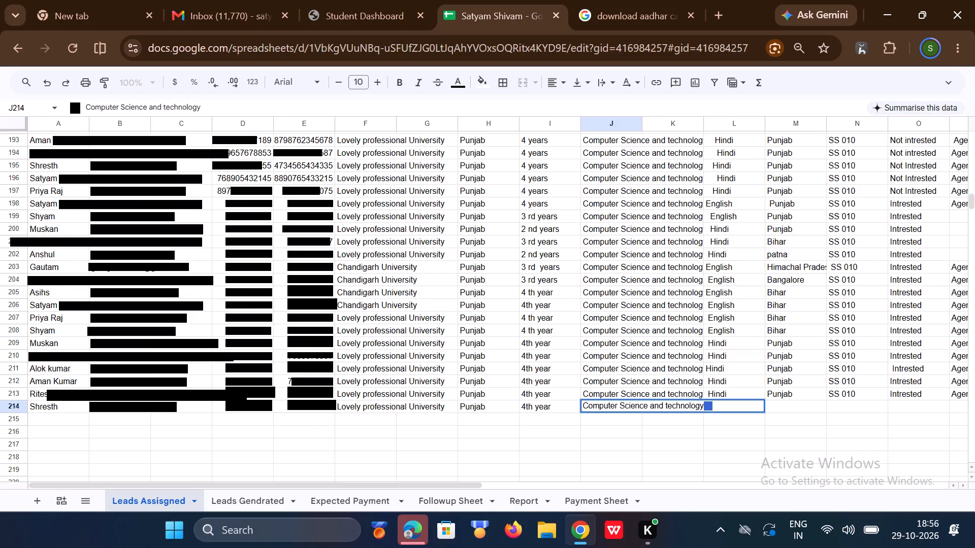
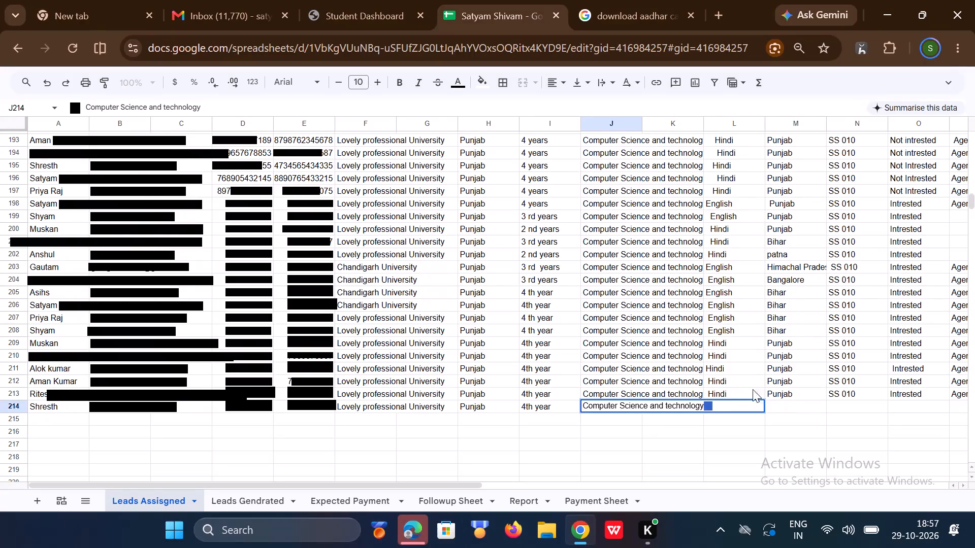
Enter "English" as the language in cell L214 of Shresth's lead record.
left_click(720, 434)
left_click(729, 408)
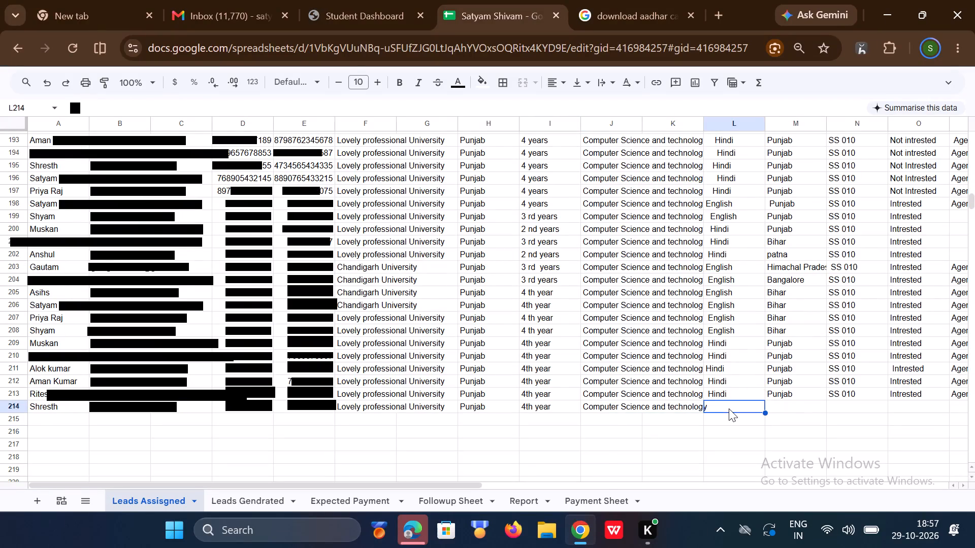
left_click(729, 408)
left_click(805, 421)
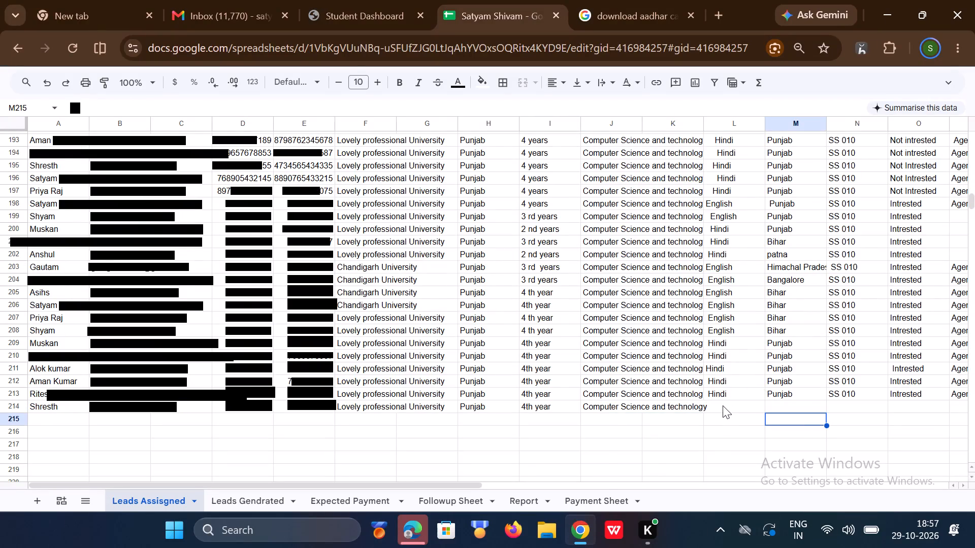
double_click(723, 405)
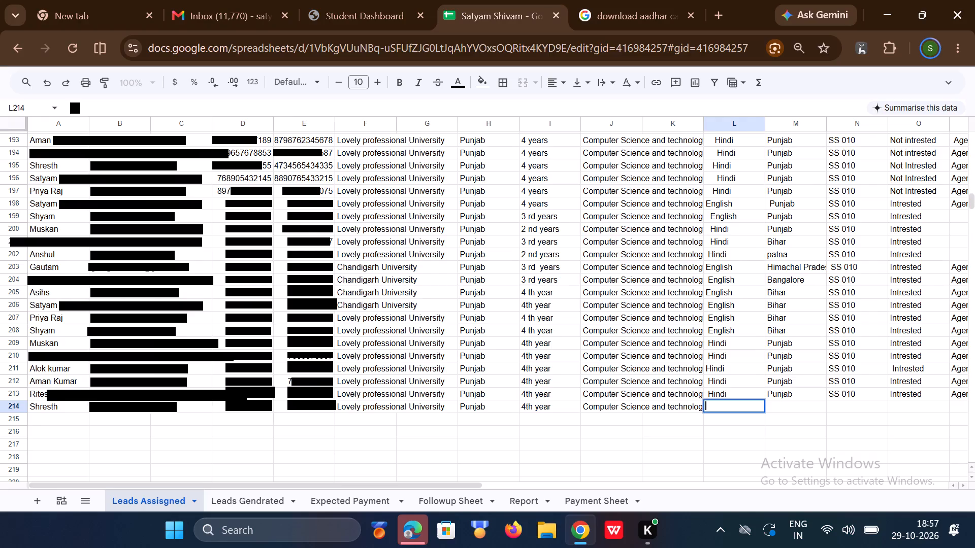
key("shift+e")
key("n")
key("g")
type("lish")
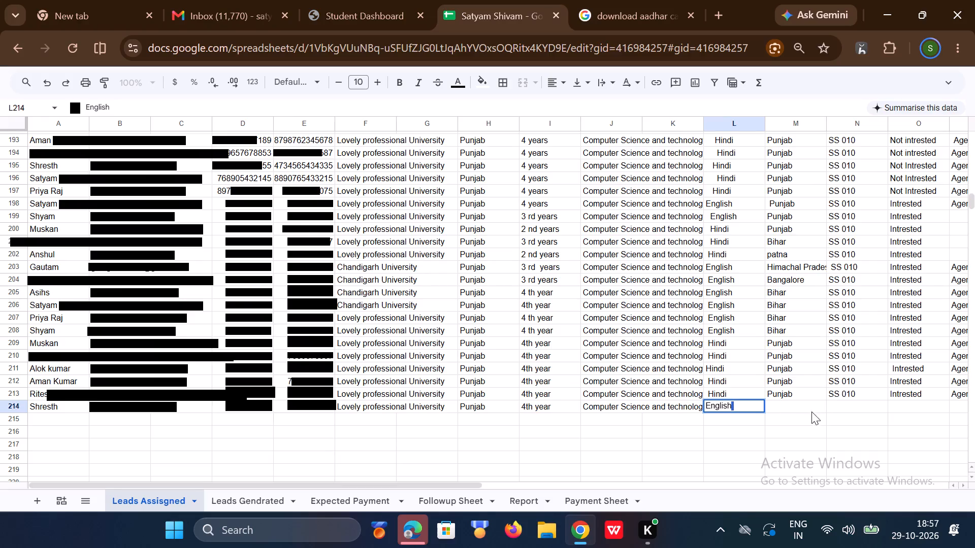
Enter "Punjab" in cell M214 of the same lead record.
left_click(794, 414)
left_click(794, 408)
left_click(794, 408)
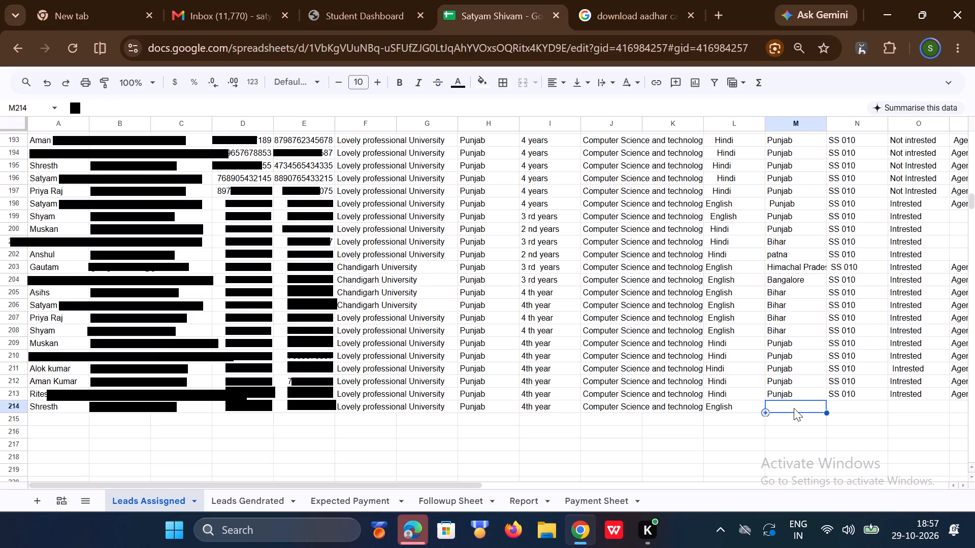
left_click(794, 408)
key("shift+p")
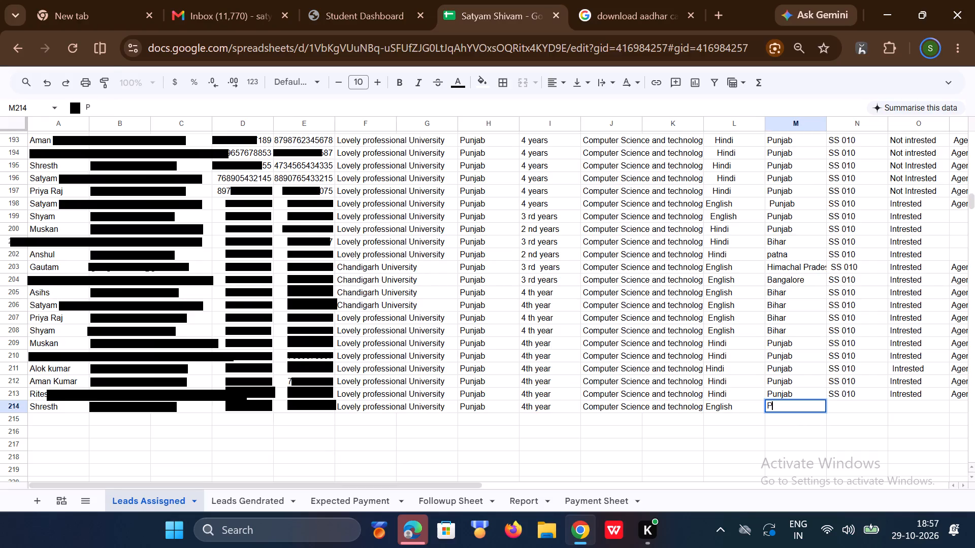
type("unj")
type("ab")
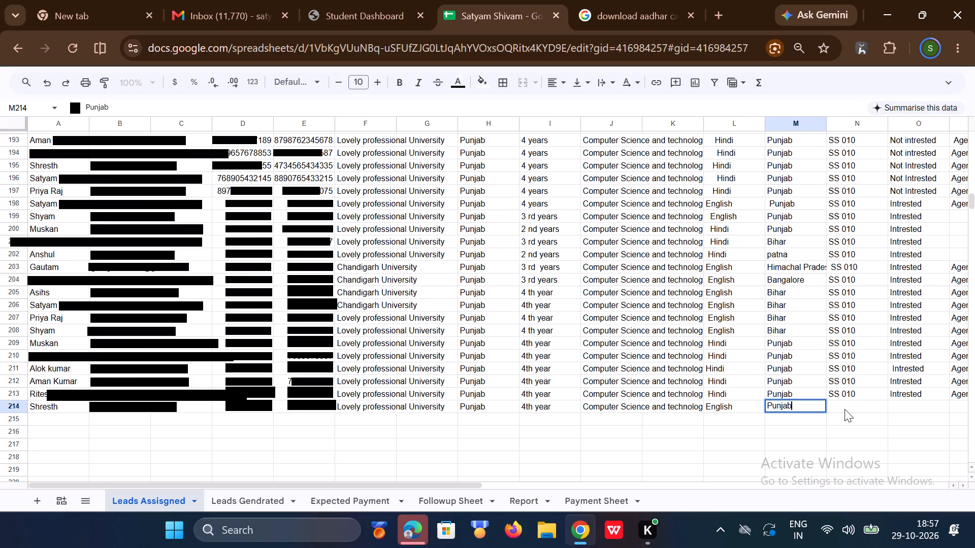
Enter the code "SS 010" in cell N214, with capital letters and digits for the number.
double_click(844, 403)
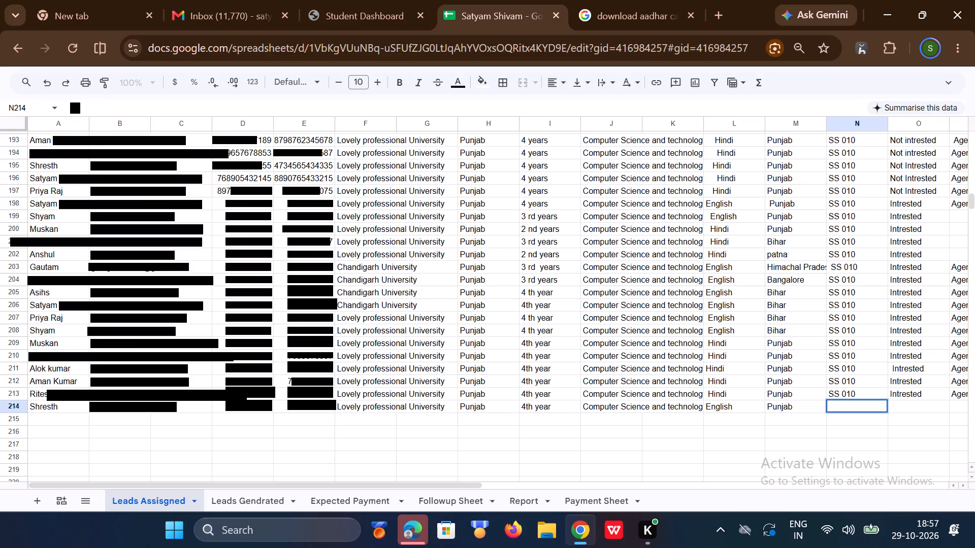
type("Ss")
key("BackSpace")
type("S")
key("space")
key("o")
key("Home")
key("Right")
key("Right")
key("Right")
key("Right")
key("BackSpace")
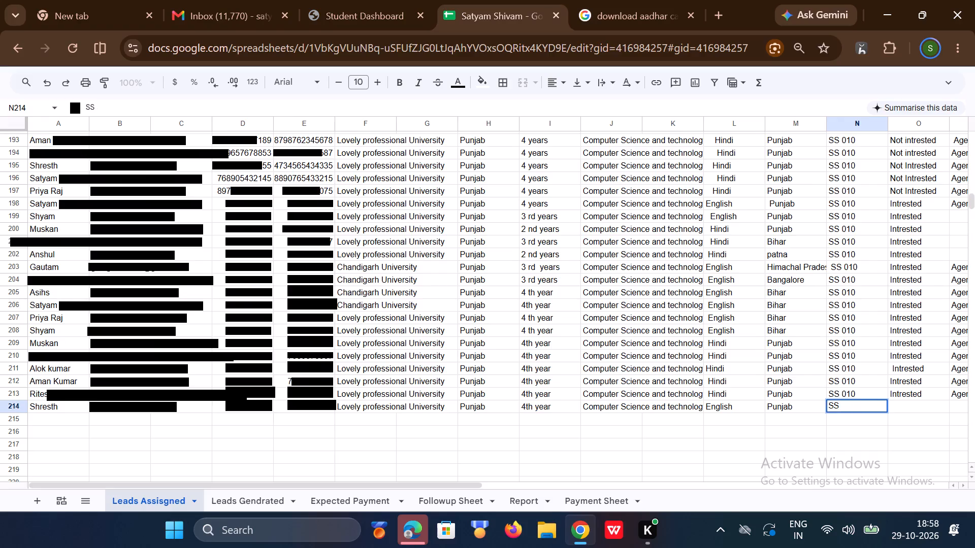
key("0")
type("10")
Enter "Intrested" as the lead's interest status in cell O214, spelled as in the rows above.
double_click(900, 405)
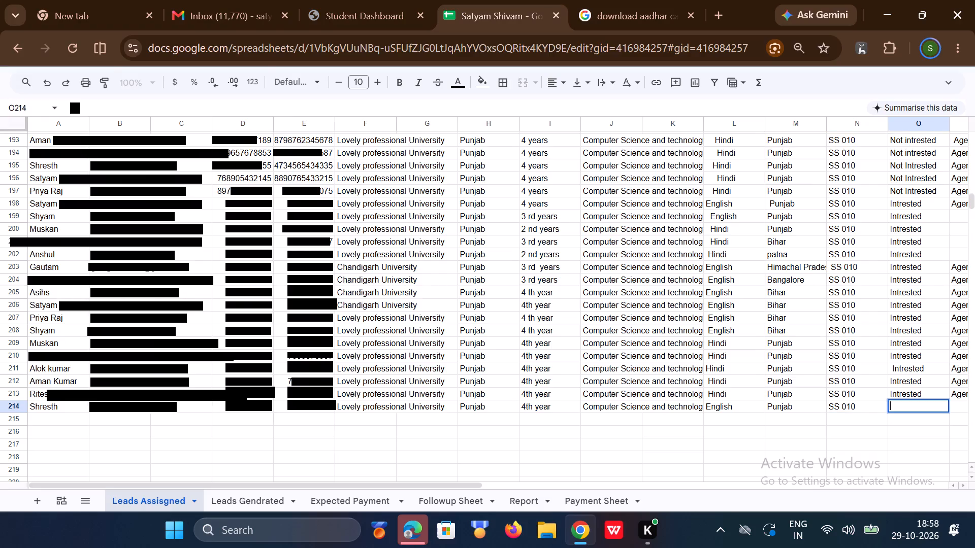
double_click(900, 405)
key("shift+i")
type("ntrested")
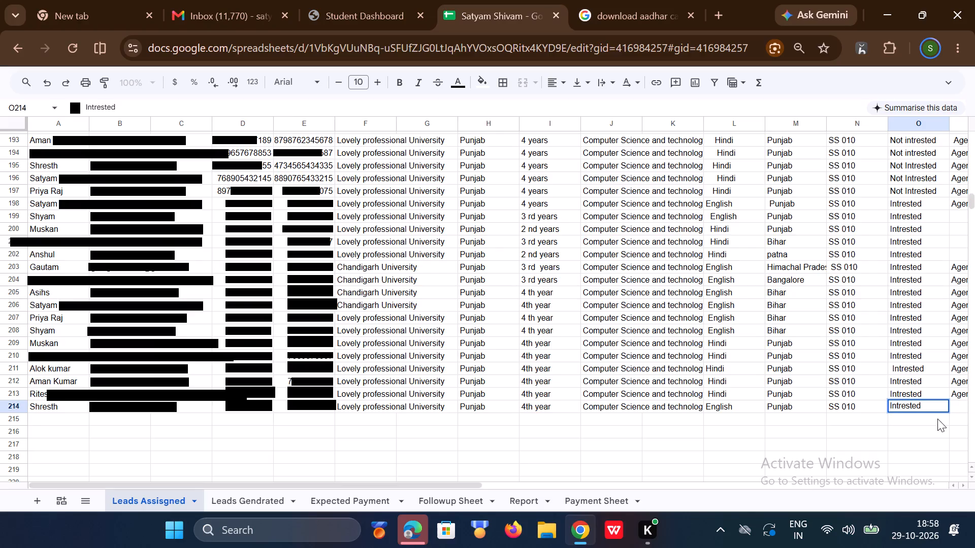
Enter "Agent" in cell P214 to complete Shresth's lead record.
double_click(960, 401)
double_click(961, 409)
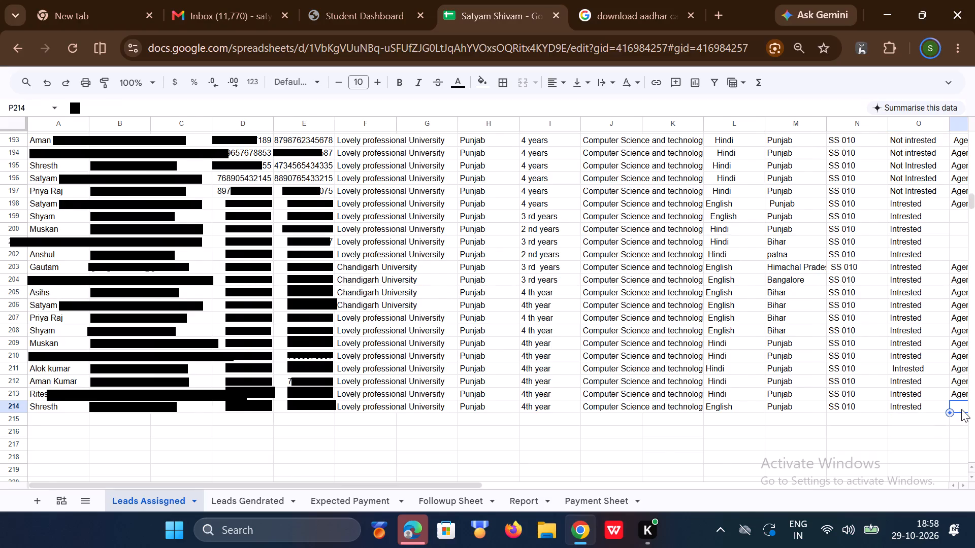
key("a")
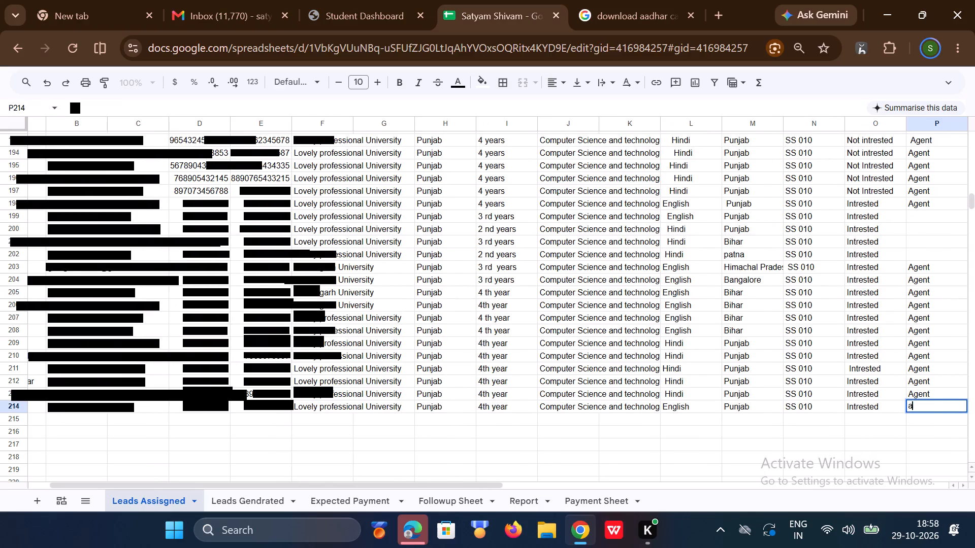
type("gent")
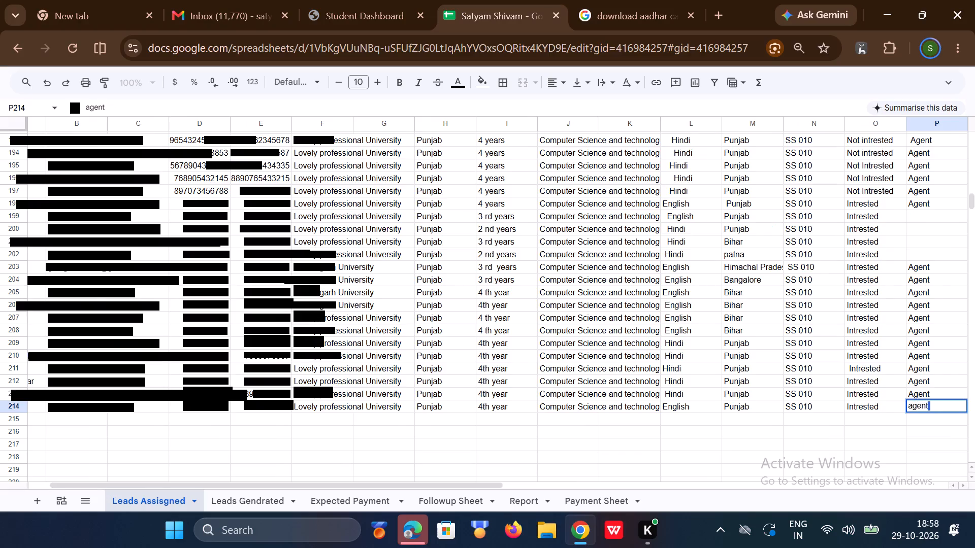
left_click(711, 432)
Start a new lead record in row 215 by entering the name "Muskan" in cell A215.
scroll(349, 389, "right", 2)
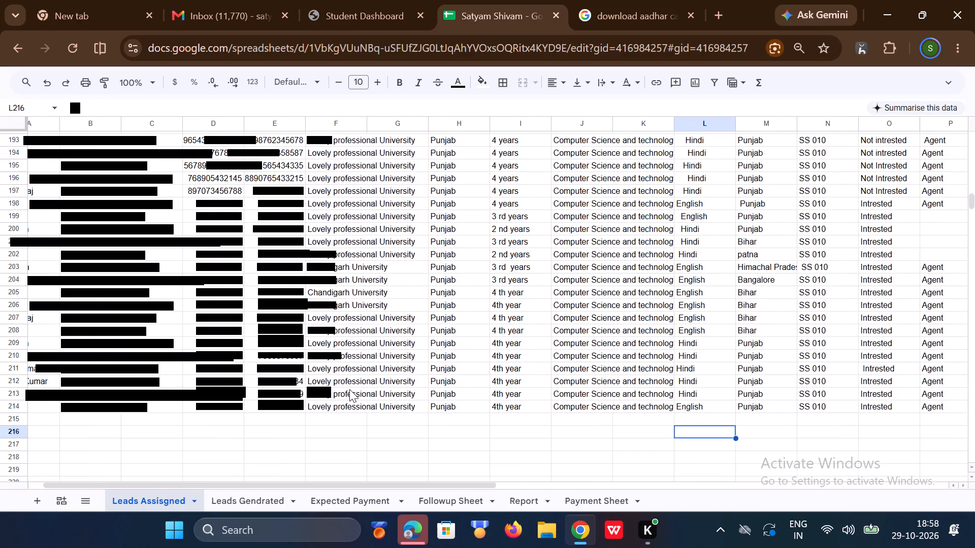
scroll(349, 389, "right", 2)
left_click(67, 421)
left_click(67, 421)
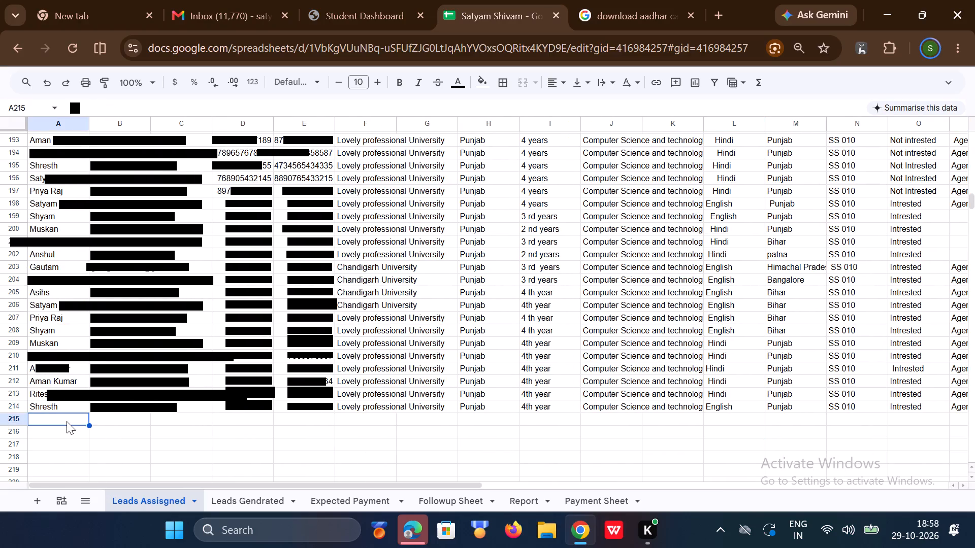
triple_click(67, 421)
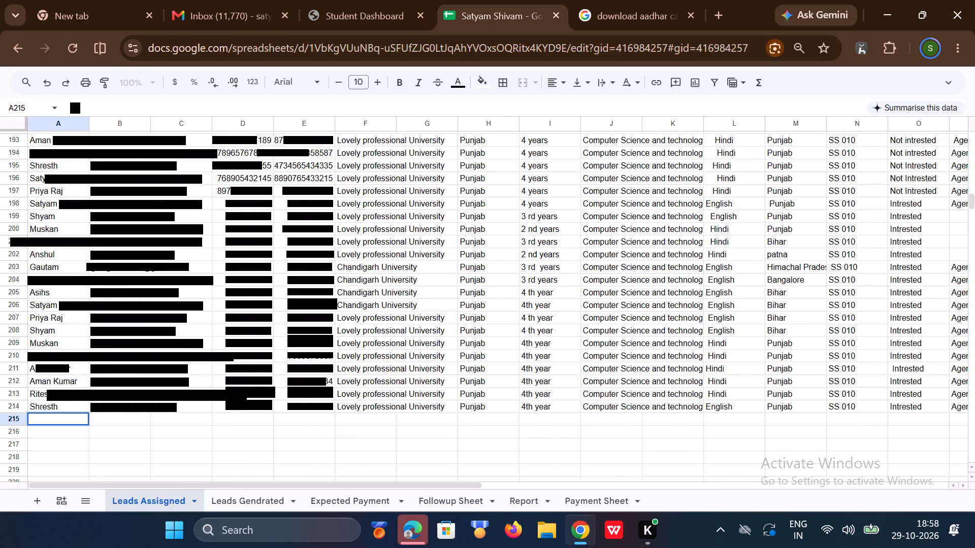
left_click(67, 421)
left_click(67, 421)
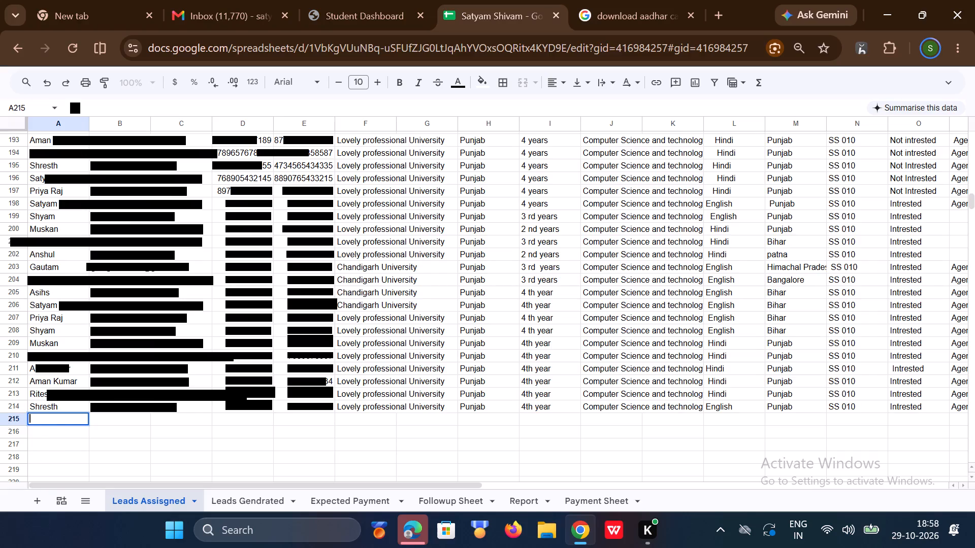
double_click(44, 418)
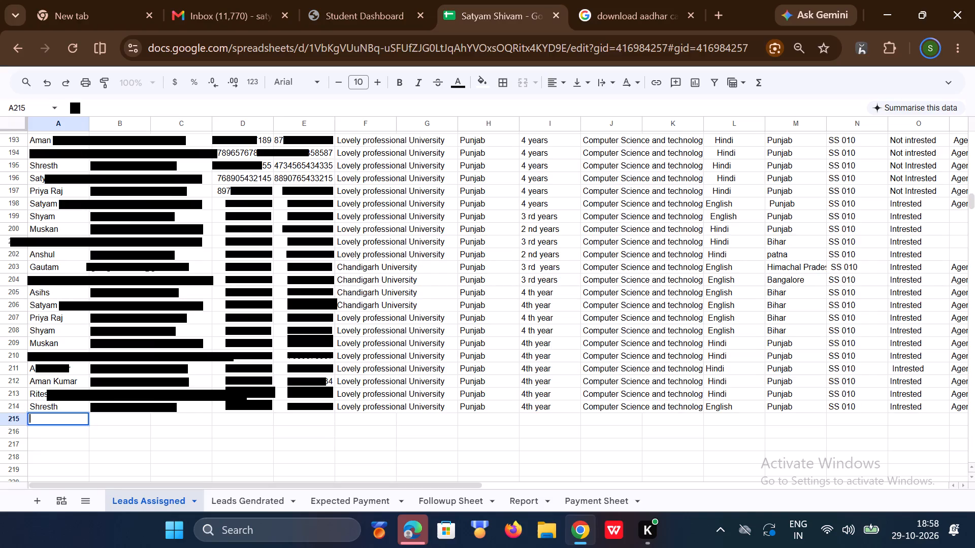
left_click(44, 418)
key("shift+m")
type("uskan")
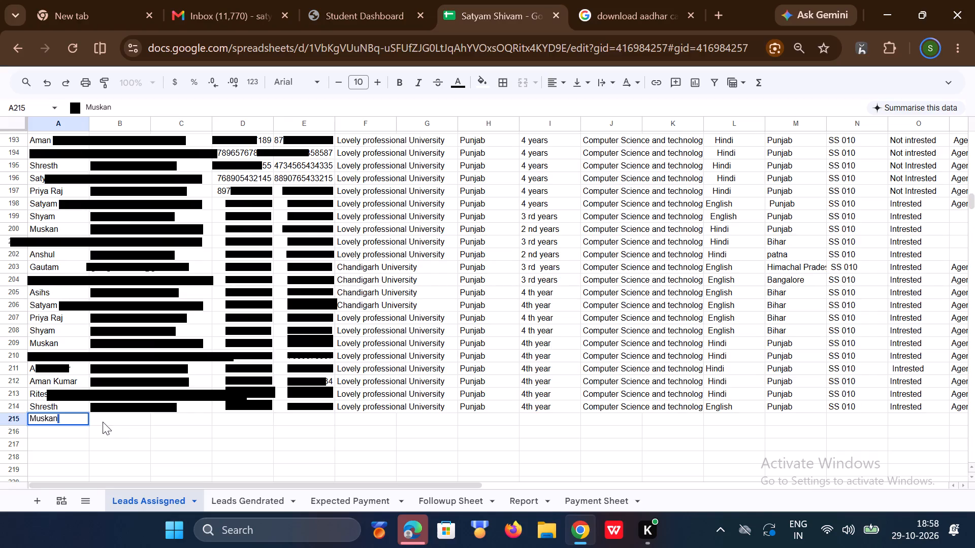
Enter Muskan's e-mail address in cell B215, matching the one used in her earlier record.
left_click(110, 416)
double_click(110, 416)
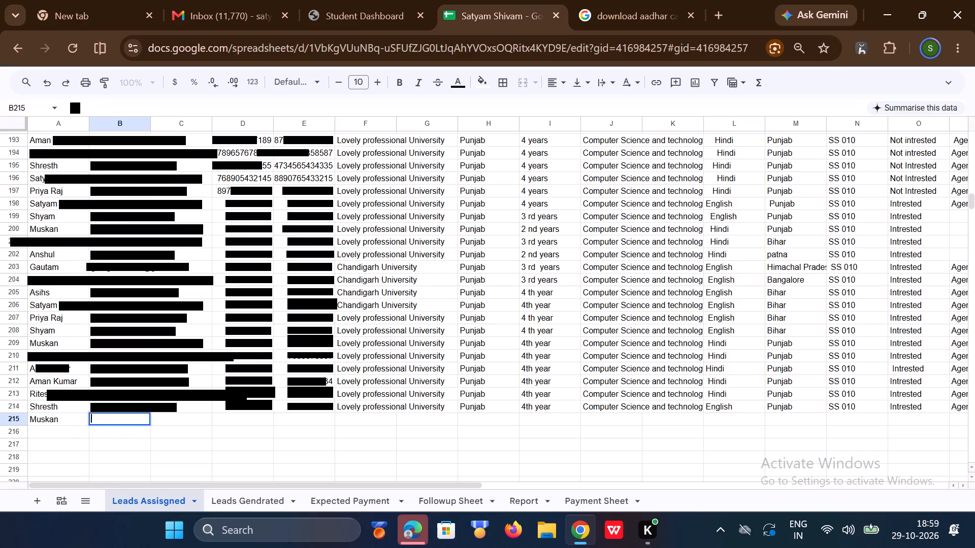
left_click(110, 416)
type("mu")
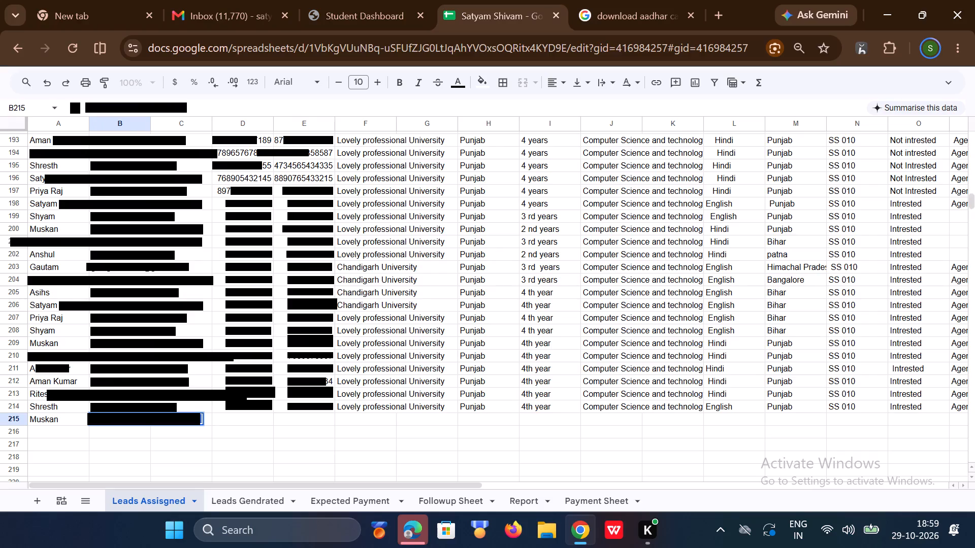
key("s")
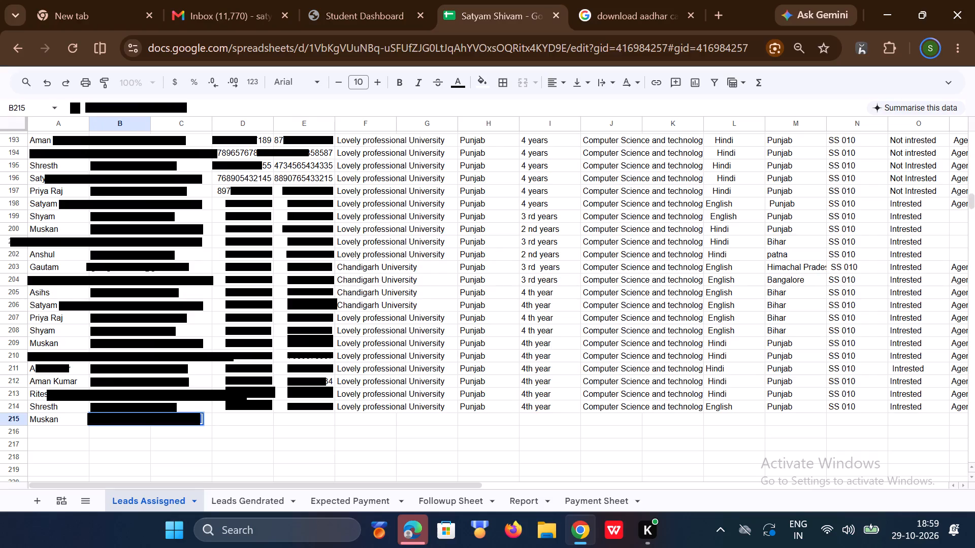
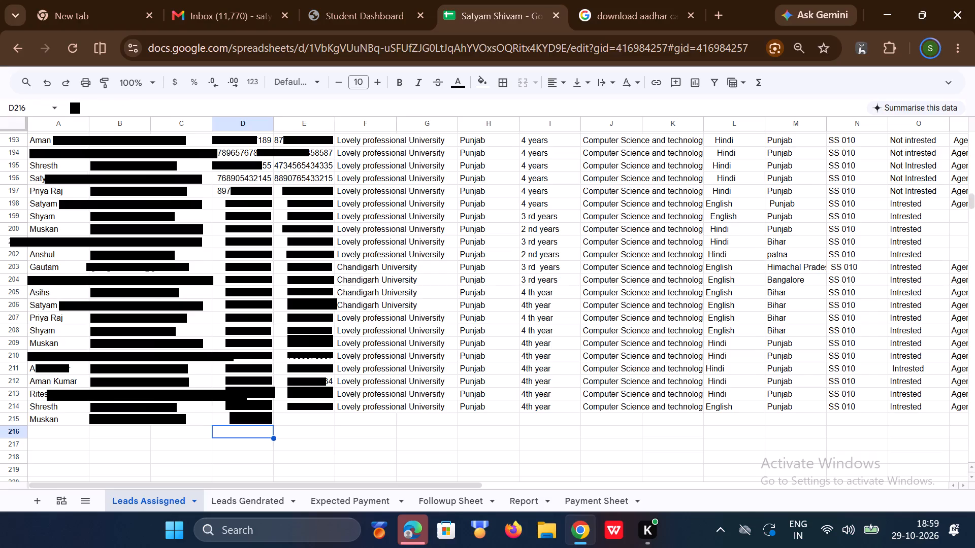
double_click(249, 419)
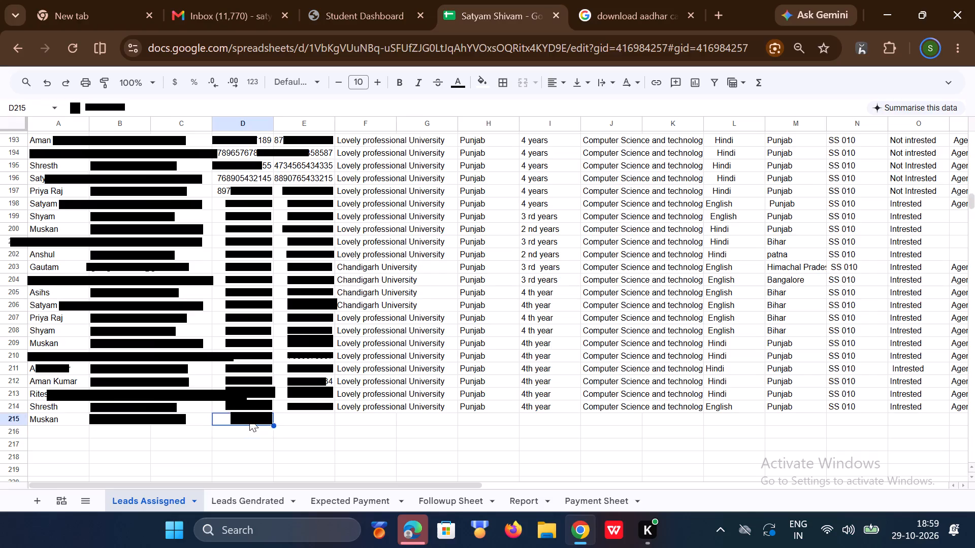
key("8")
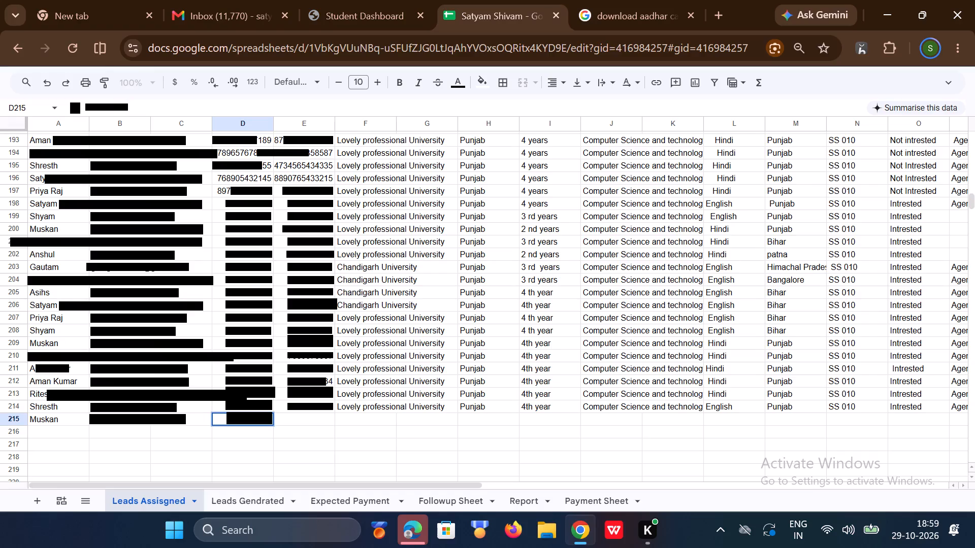
key("9")
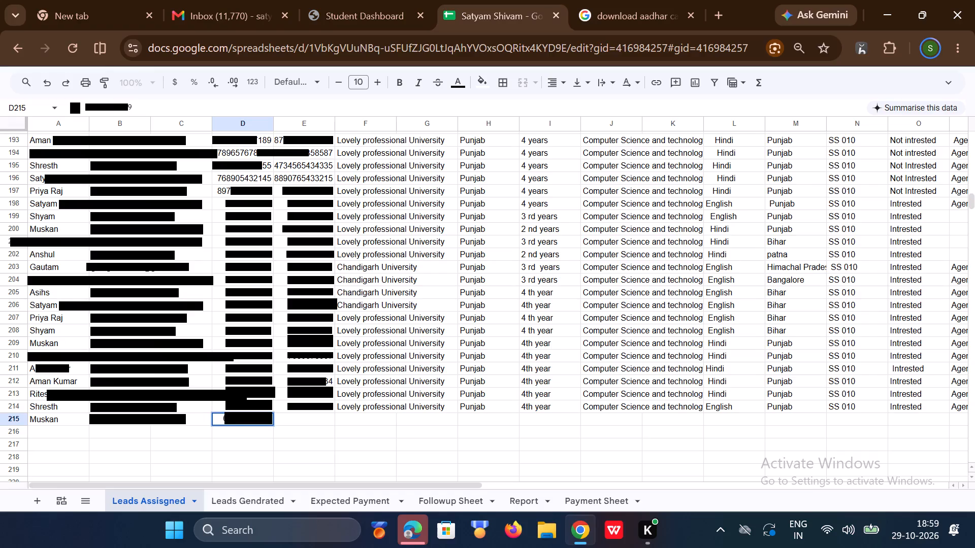
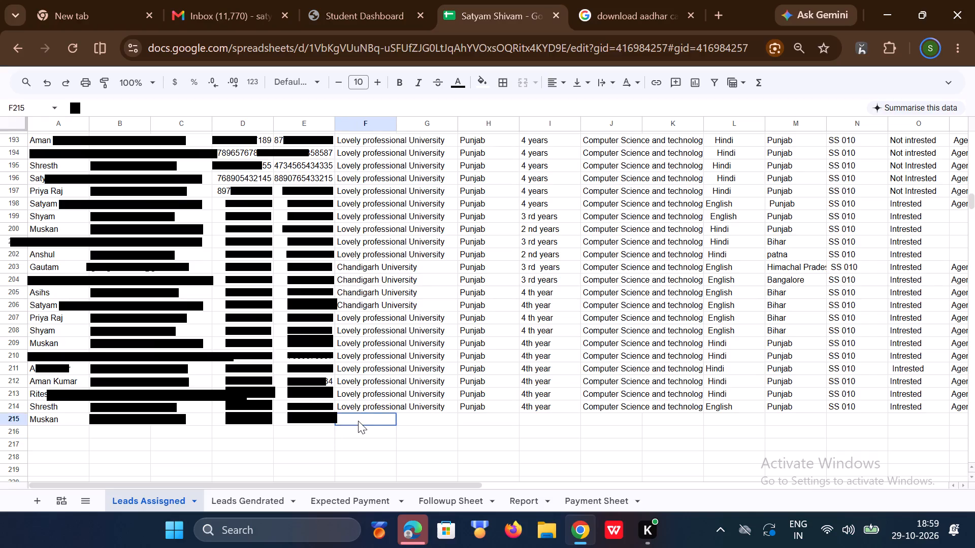
left_click(358, 421)
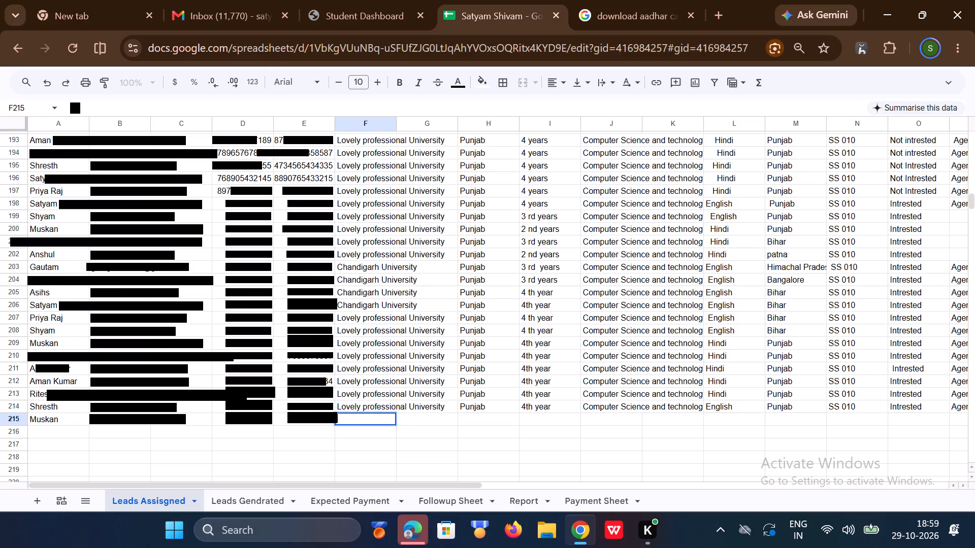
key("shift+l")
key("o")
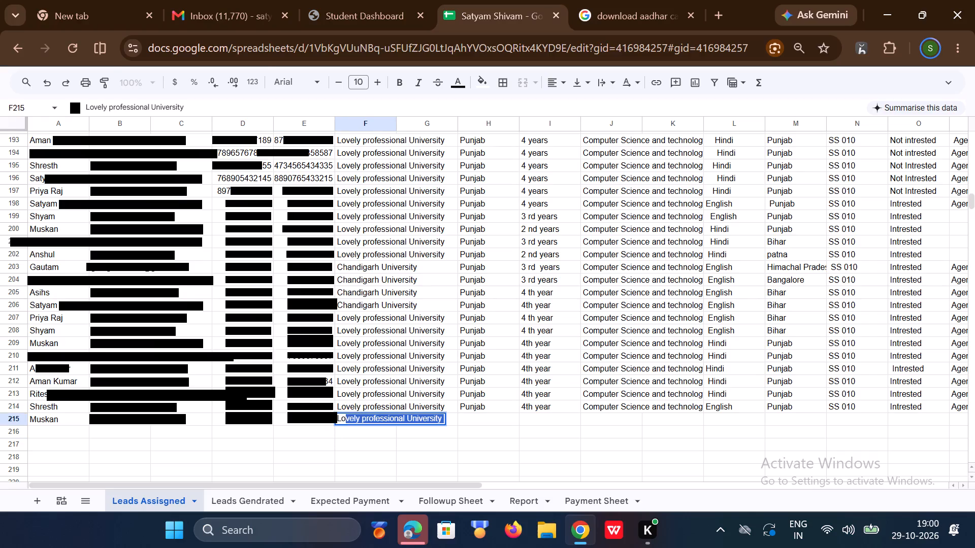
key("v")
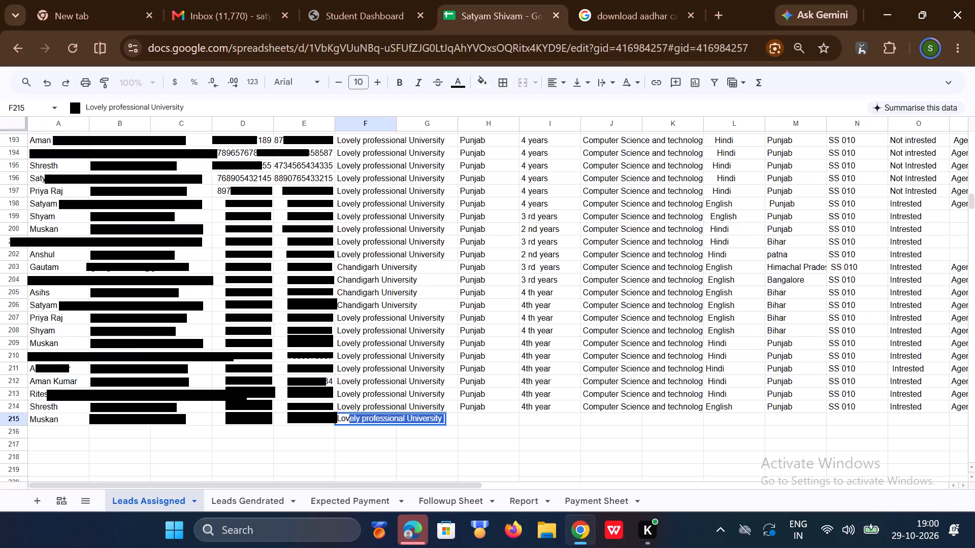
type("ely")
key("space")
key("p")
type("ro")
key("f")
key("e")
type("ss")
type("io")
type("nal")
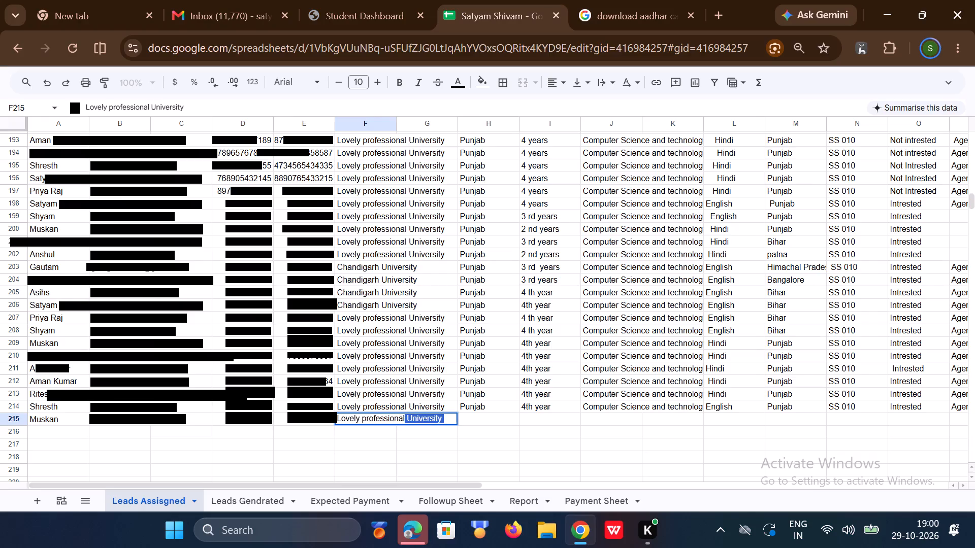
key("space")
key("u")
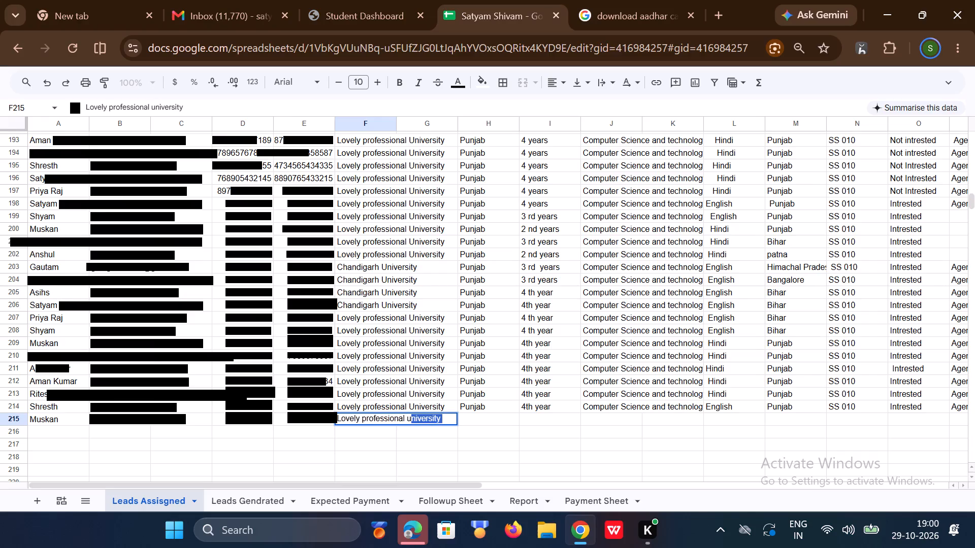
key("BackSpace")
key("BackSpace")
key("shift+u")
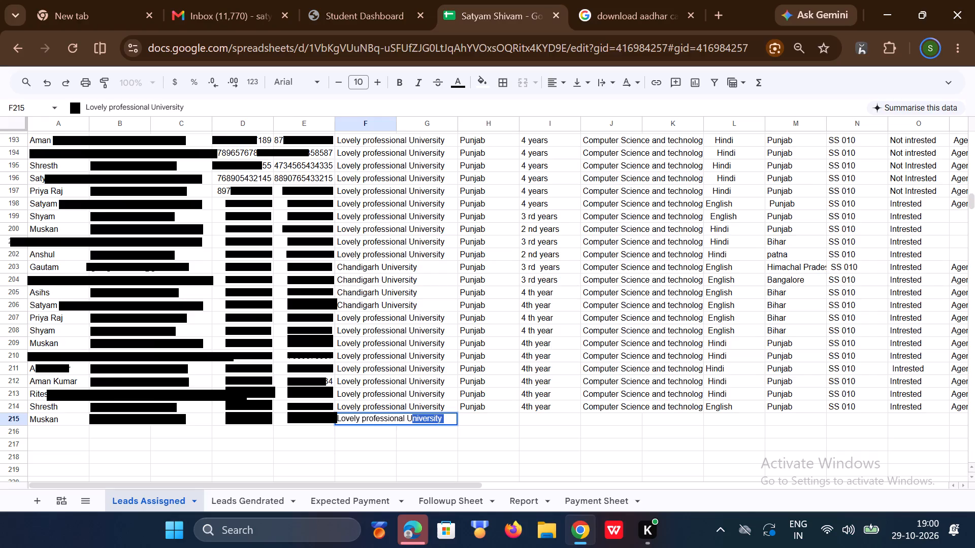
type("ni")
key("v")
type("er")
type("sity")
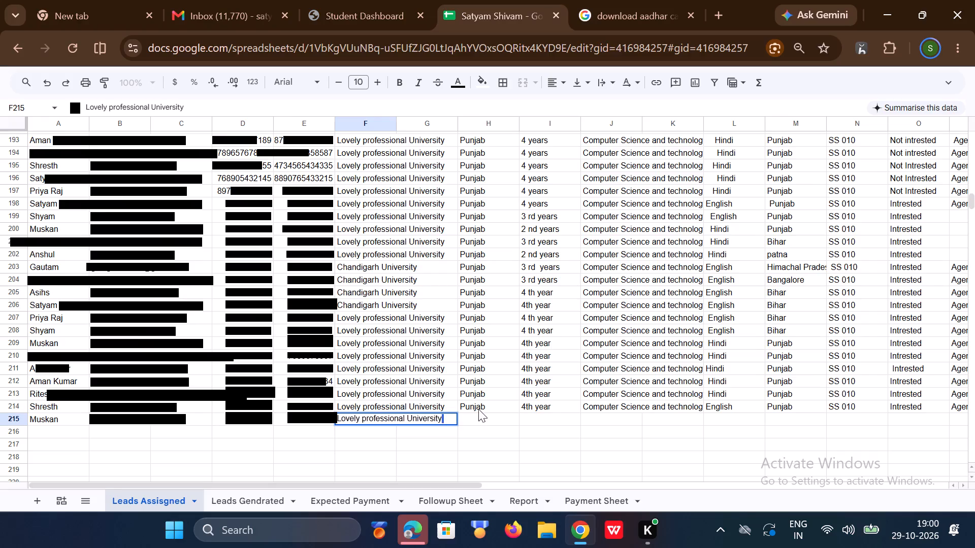
Enter Punjab in cell H215 of Muskan's row, beside the university.
double_click(479, 418)
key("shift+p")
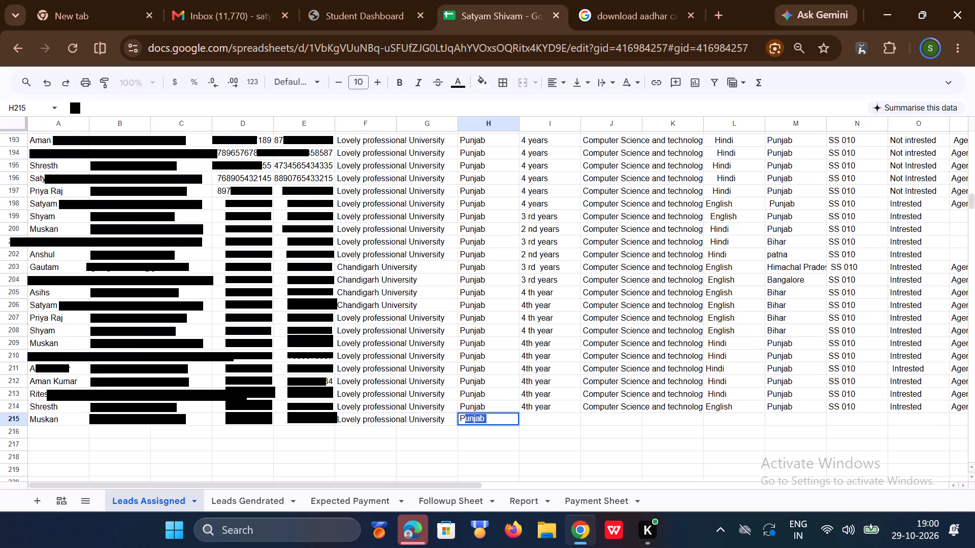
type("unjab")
Enter 4th year as Muskan's year of study in cell I215.
double_click(538, 421)
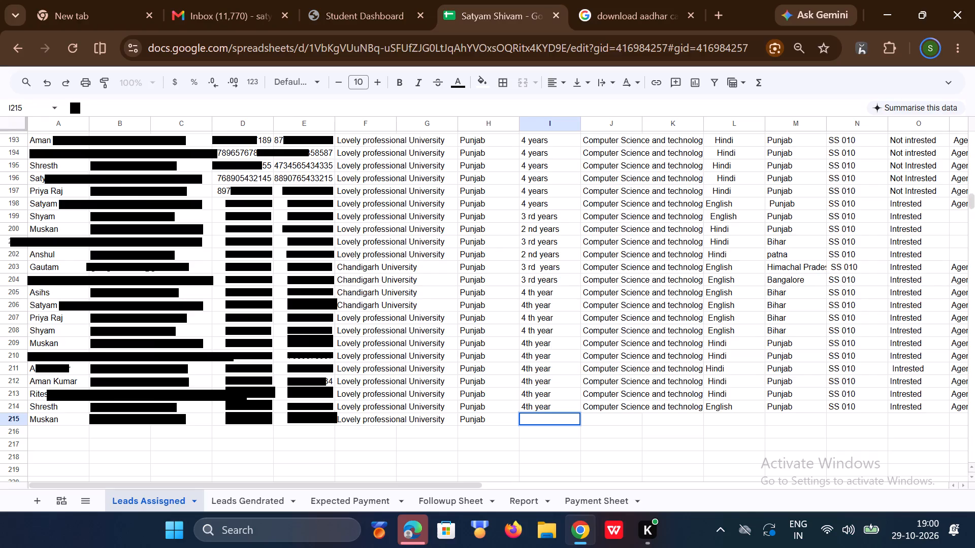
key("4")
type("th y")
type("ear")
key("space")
Enter Computer Science and technology as Muskan's course in cell J215.
triple_click(603, 416)
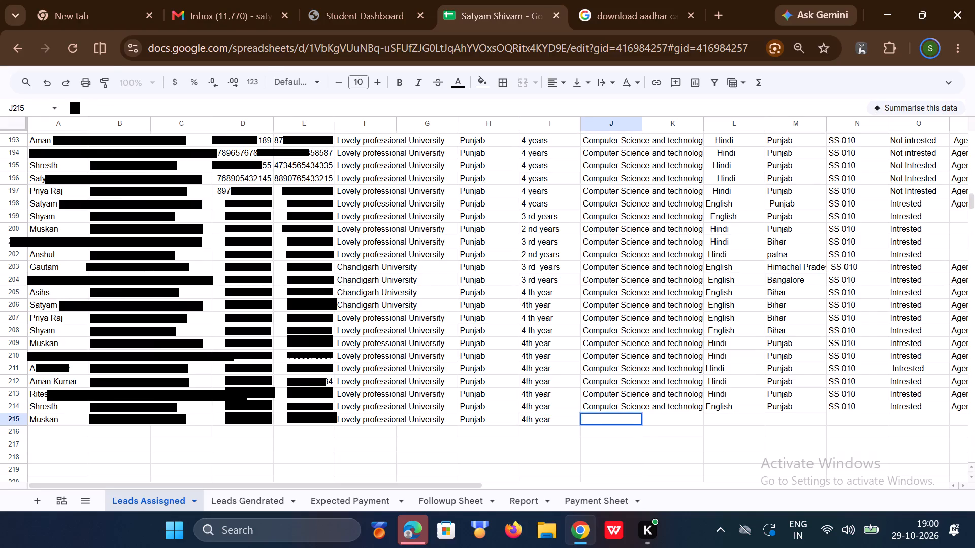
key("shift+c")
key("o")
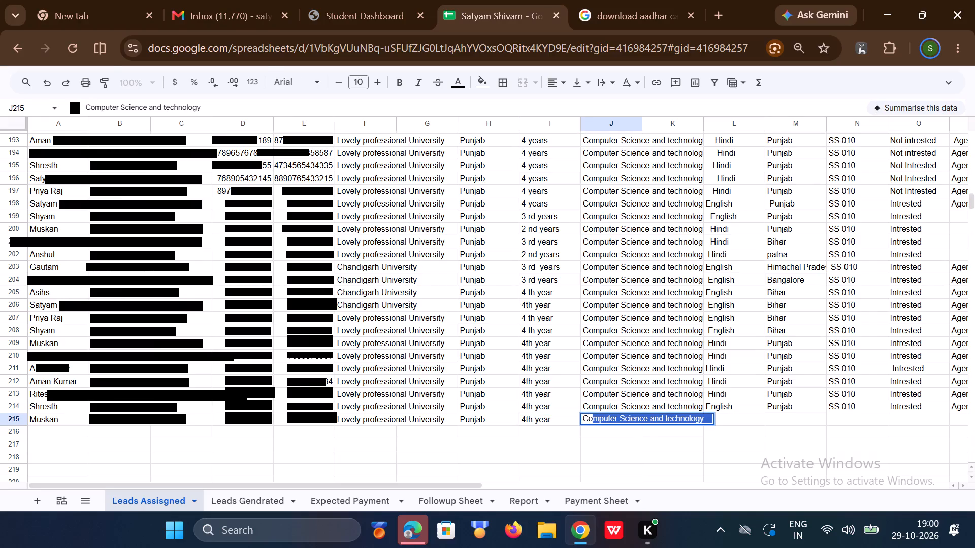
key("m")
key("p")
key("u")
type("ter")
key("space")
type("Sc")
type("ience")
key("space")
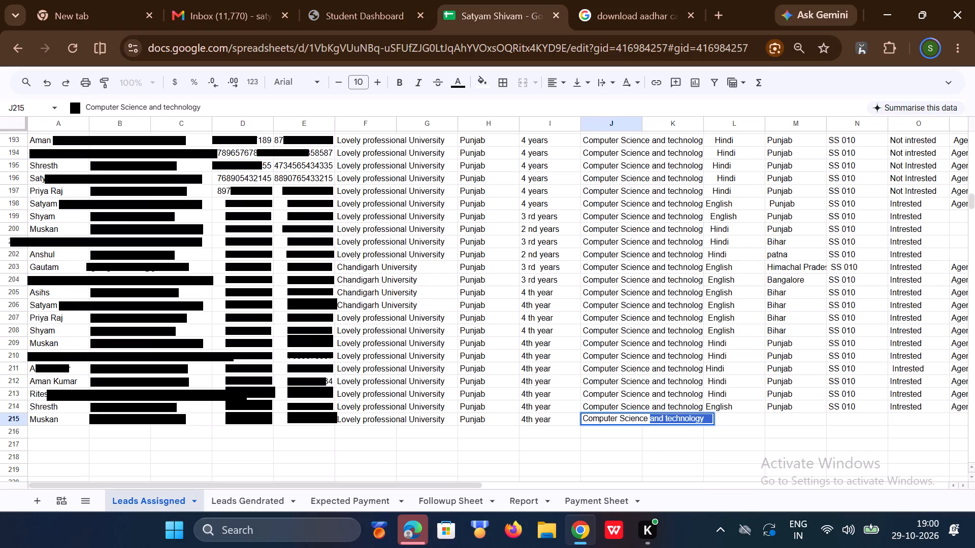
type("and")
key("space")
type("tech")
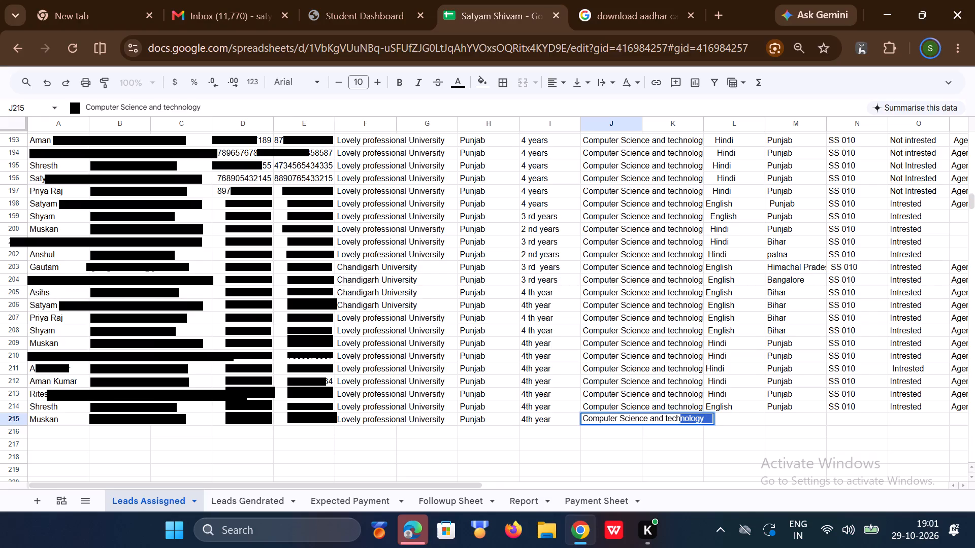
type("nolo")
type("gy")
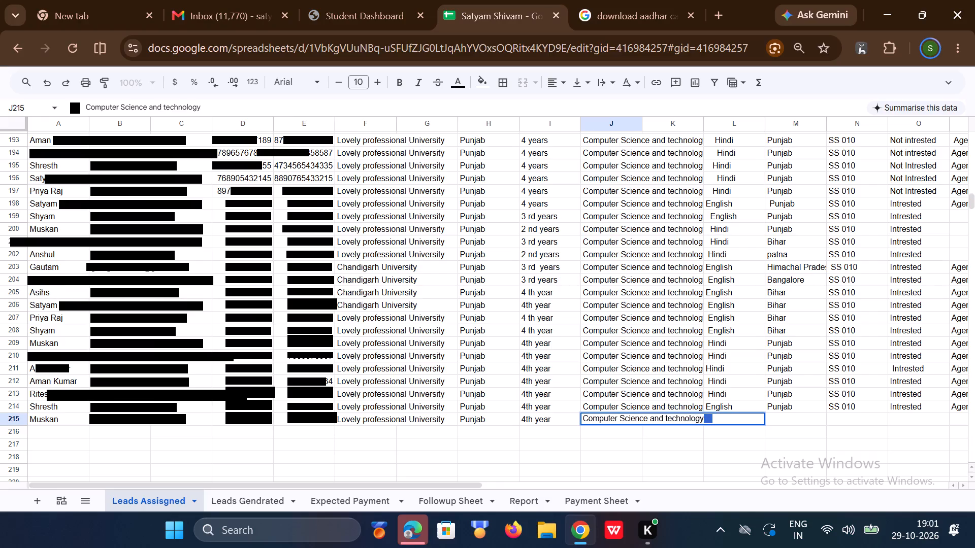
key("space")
left_click(670, 460)
Enter English as Muskan's language in cell L215.
double_click(732, 423)
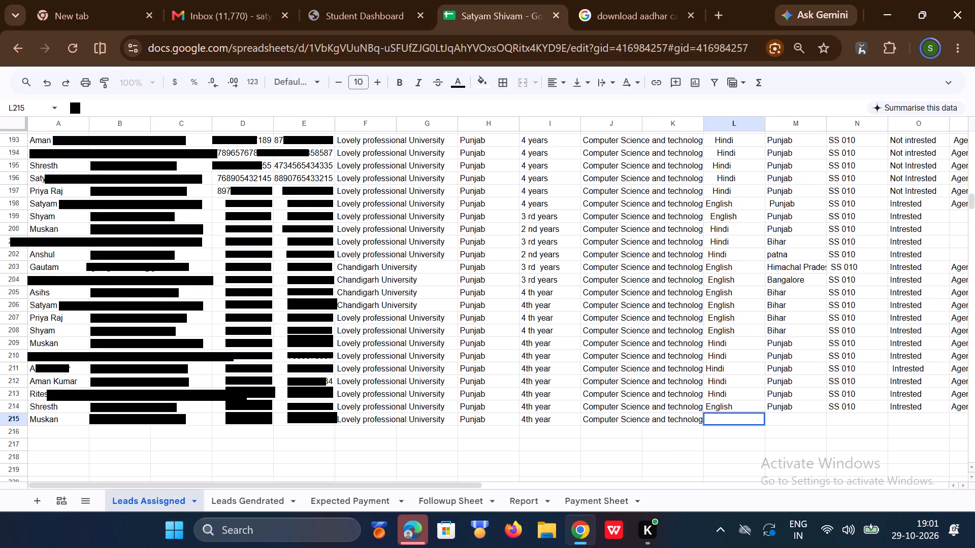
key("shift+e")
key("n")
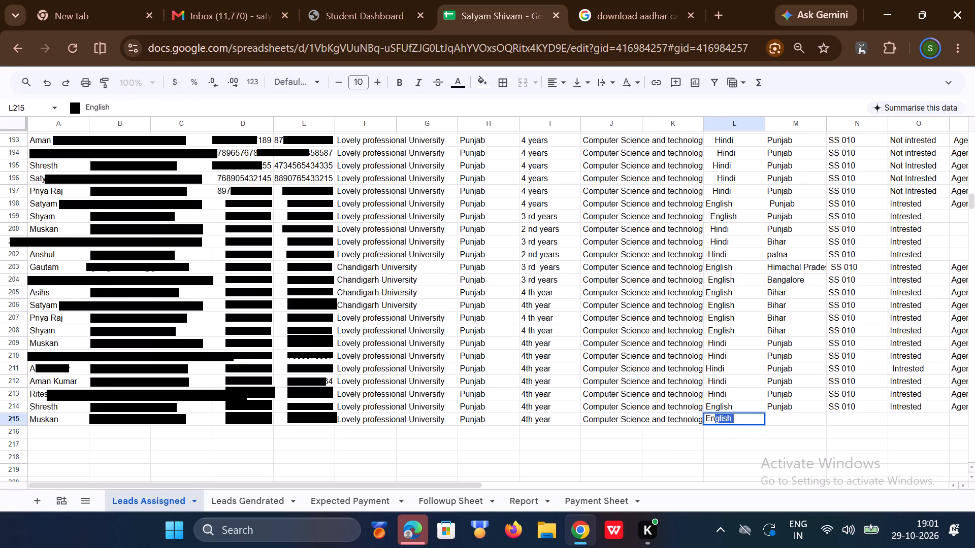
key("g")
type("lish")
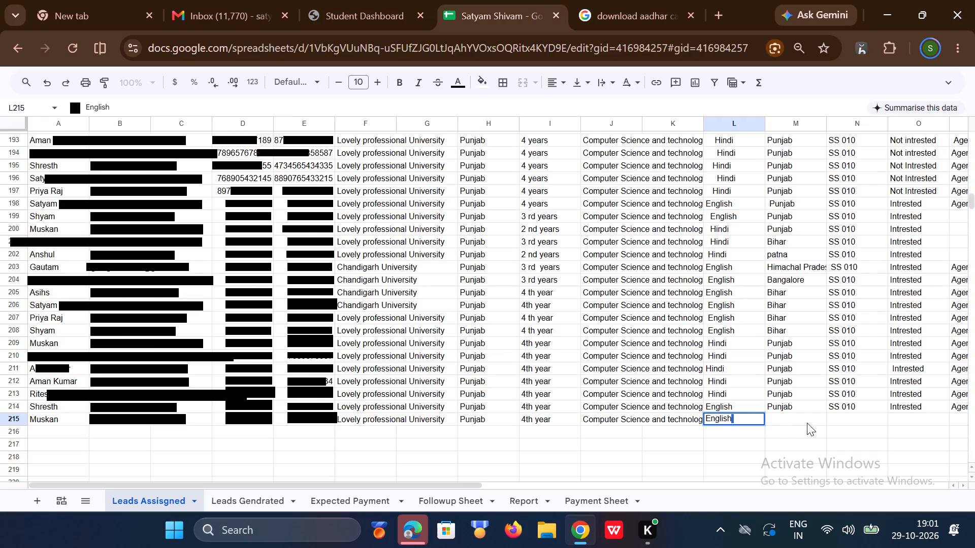
Enter Punjab in cell M215 of Muskan's row, beside the language.
left_click(788, 420)
double_click(788, 420)
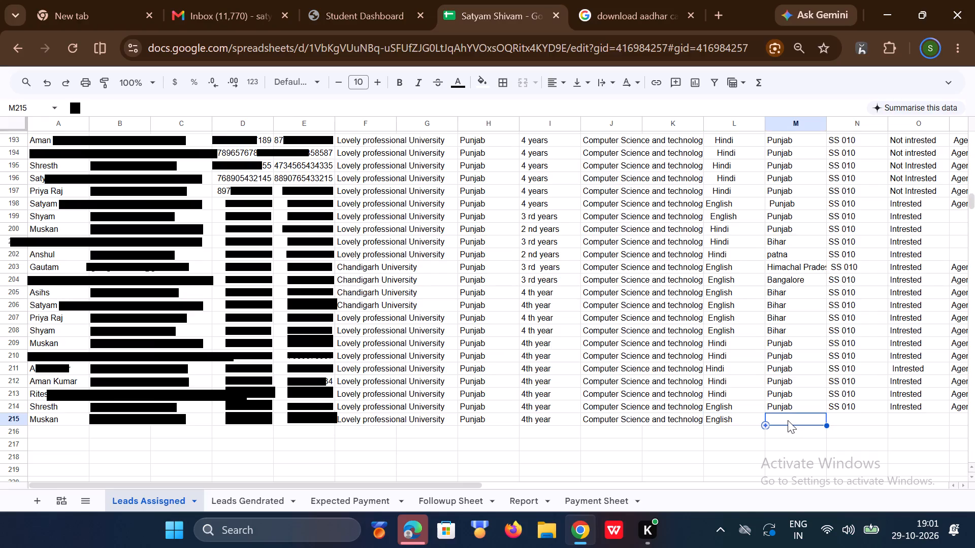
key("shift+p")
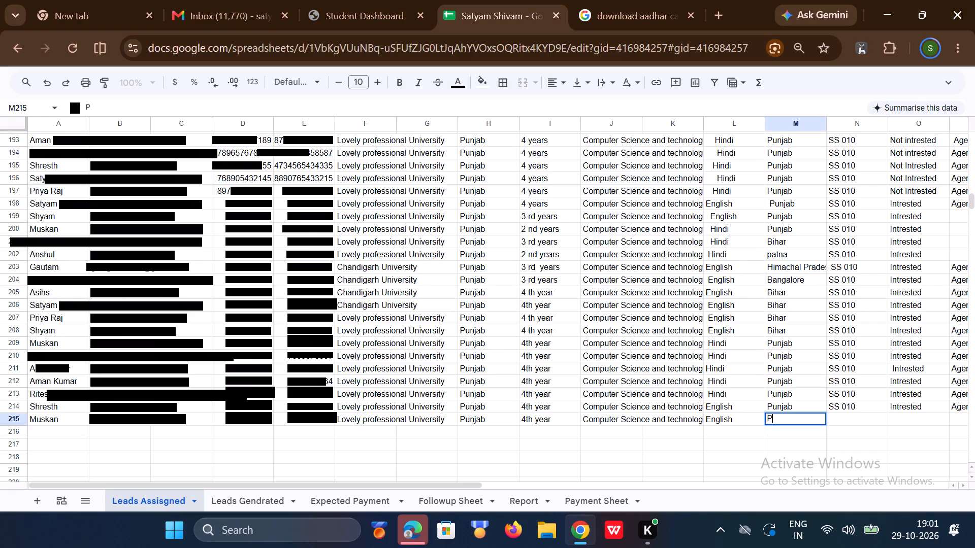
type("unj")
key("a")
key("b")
Enter SS 010 as Muskan's SS code in cell N215.
double_click(835, 414)
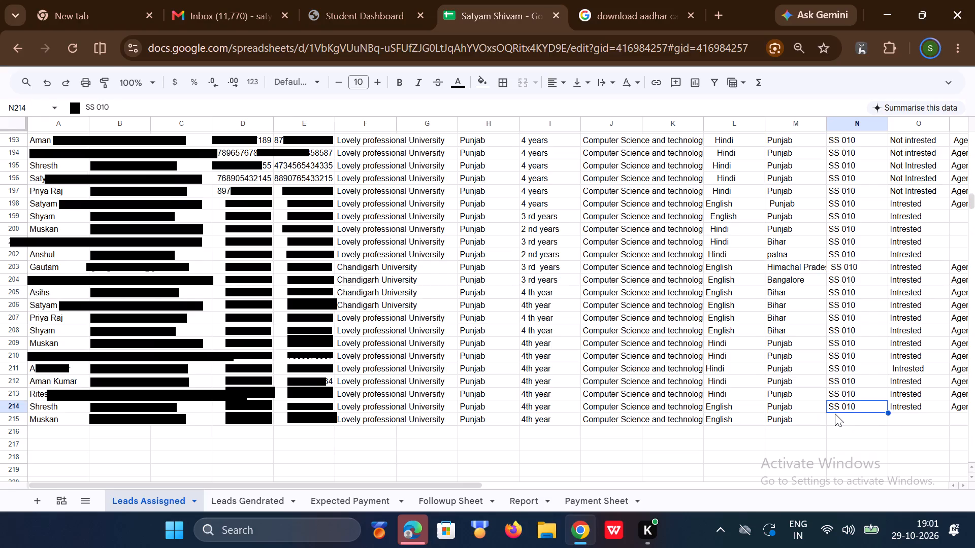
double_click(836, 418)
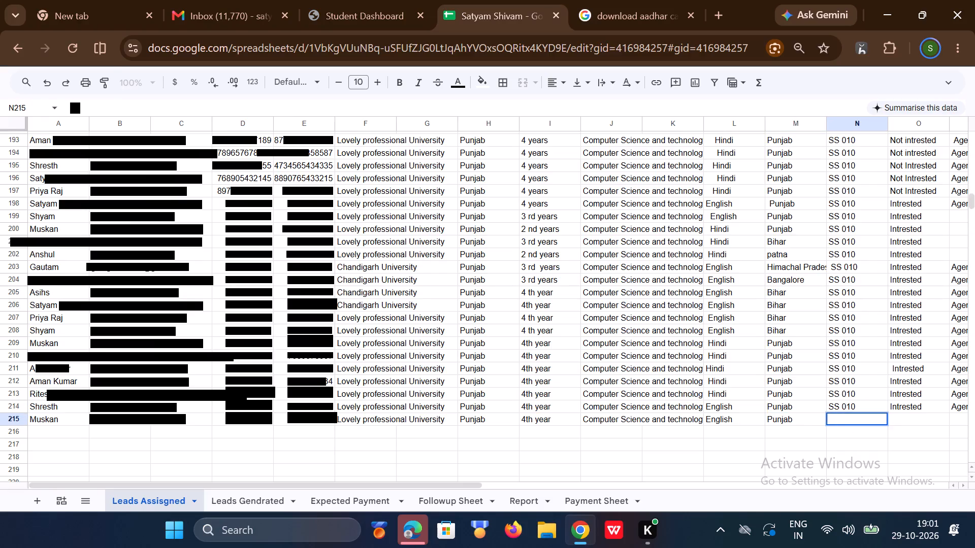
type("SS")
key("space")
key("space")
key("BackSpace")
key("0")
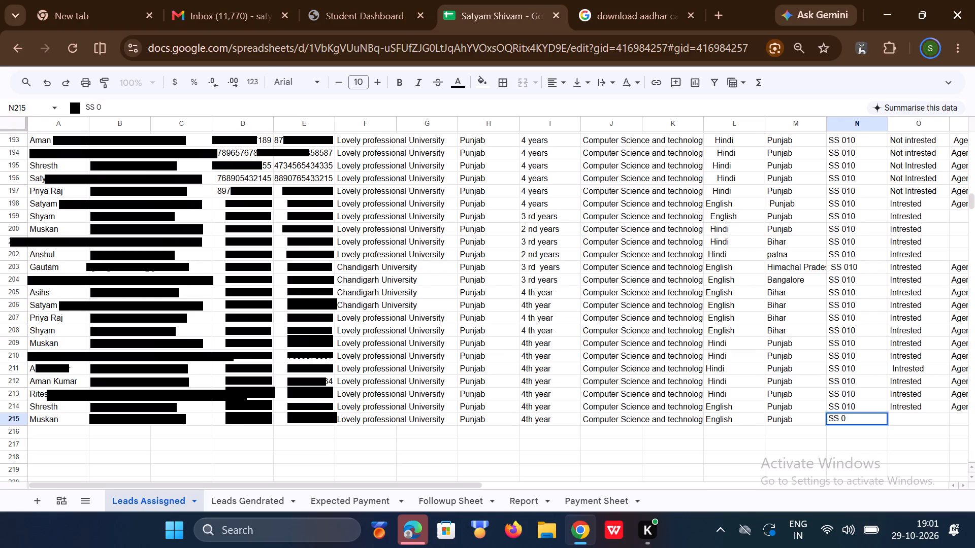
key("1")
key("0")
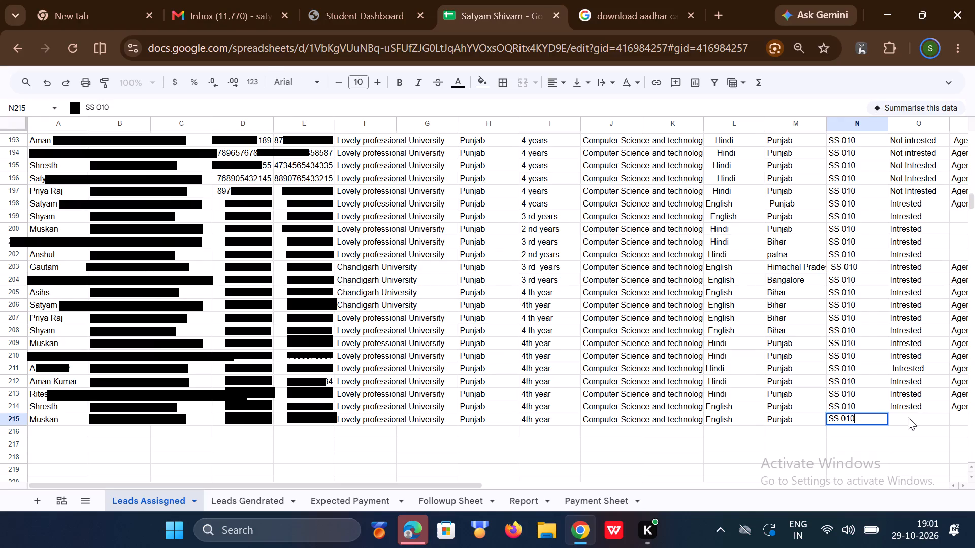
Enter Intrested as Muskan's interest status in cell O215.
triple_click(908, 417)
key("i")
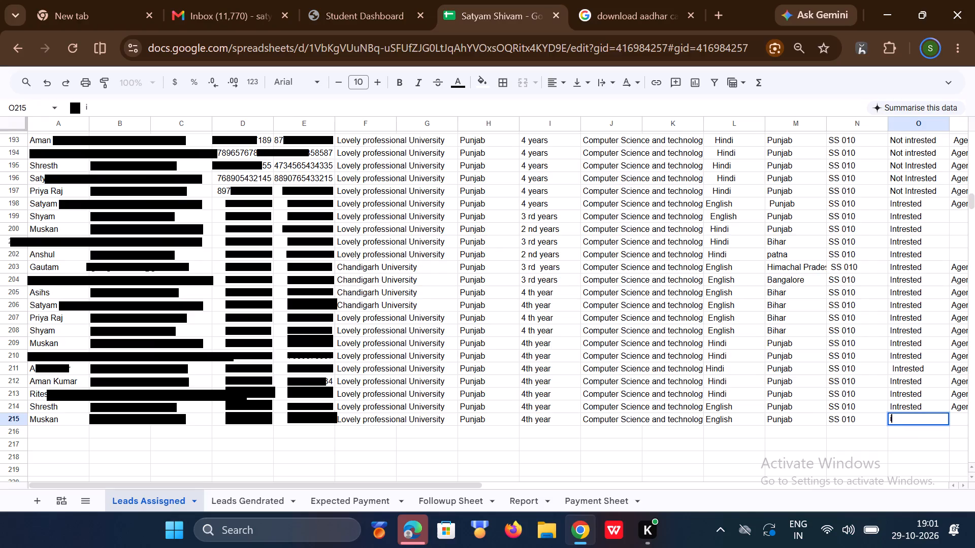
key("BackSpace")
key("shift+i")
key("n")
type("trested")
Enter agent in cell P215 of Muskan's row, beside the interest status.
scroll(903, 442, "left", 1)
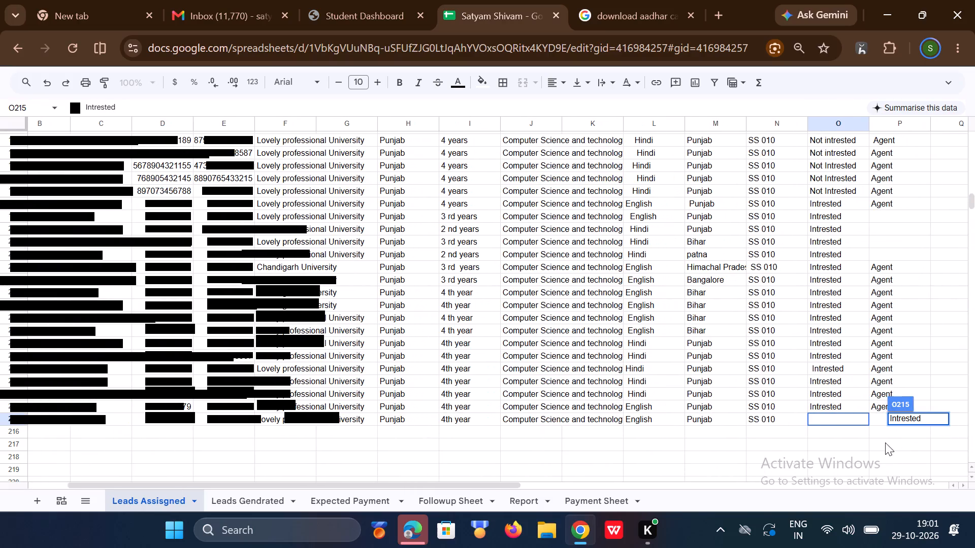
left_click(948, 452)
double_click(891, 417)
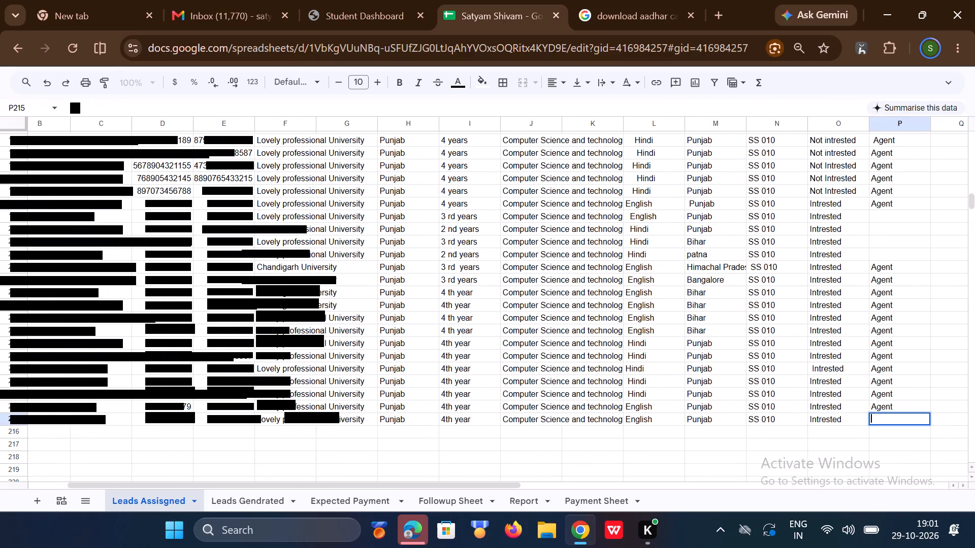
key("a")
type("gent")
left_click(835, 436)
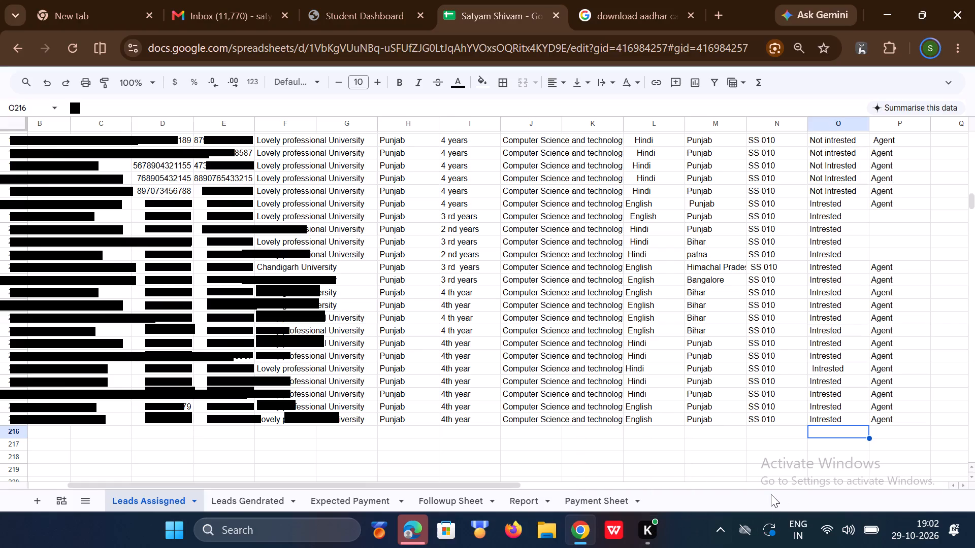
Start a new lead record in row 216 by entering Aaditya's full name in cell A216.
scroll(771, 494, "right", 3)
scroll(588, 382, "right", 4)
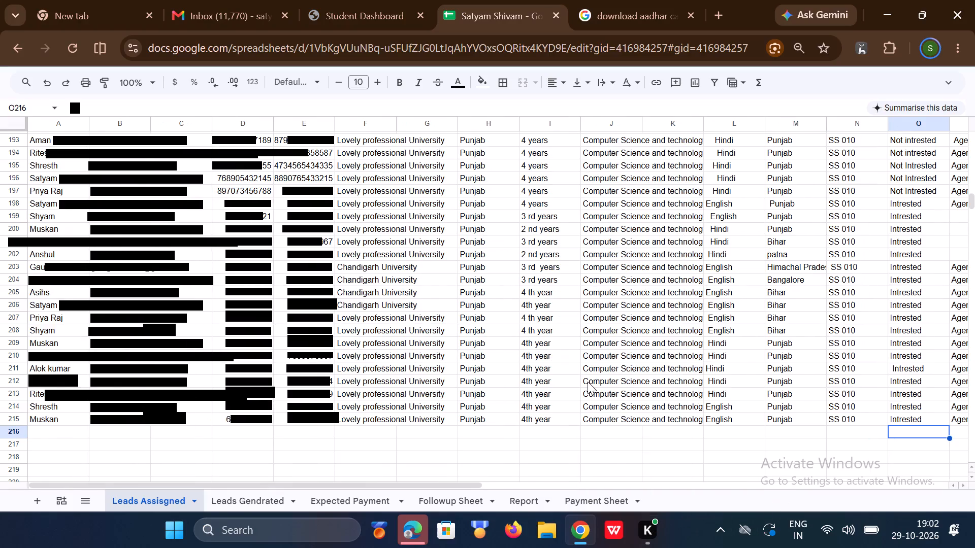
scroll(588, 382, "right", 1)
double_click(56, 431)
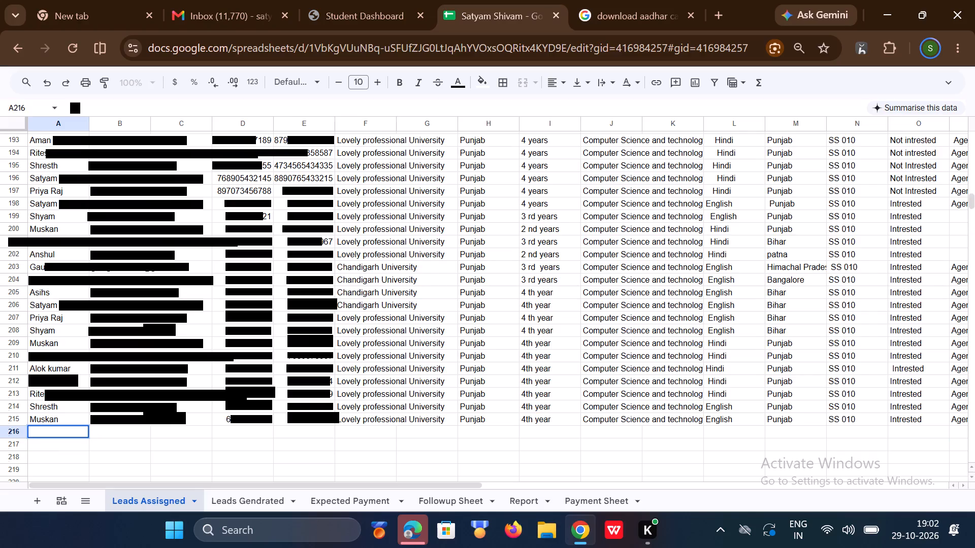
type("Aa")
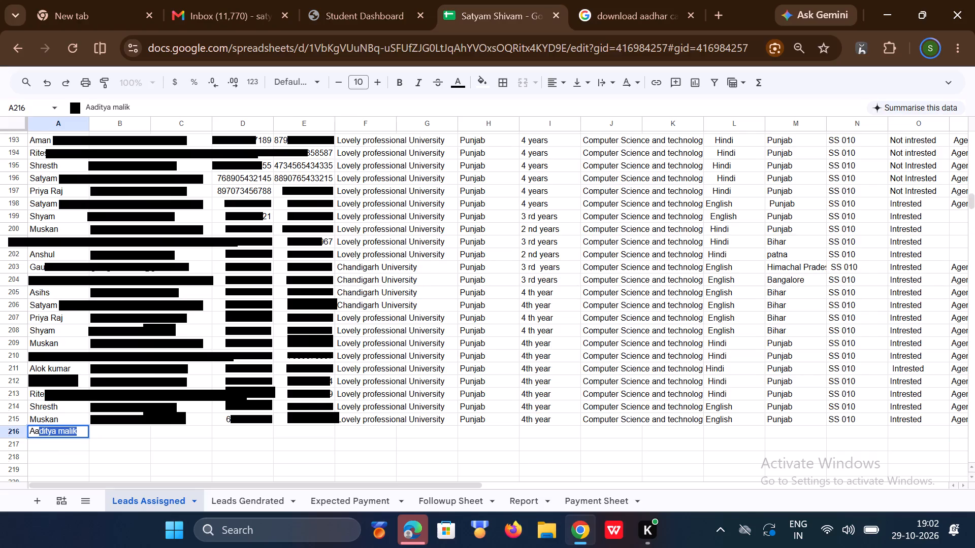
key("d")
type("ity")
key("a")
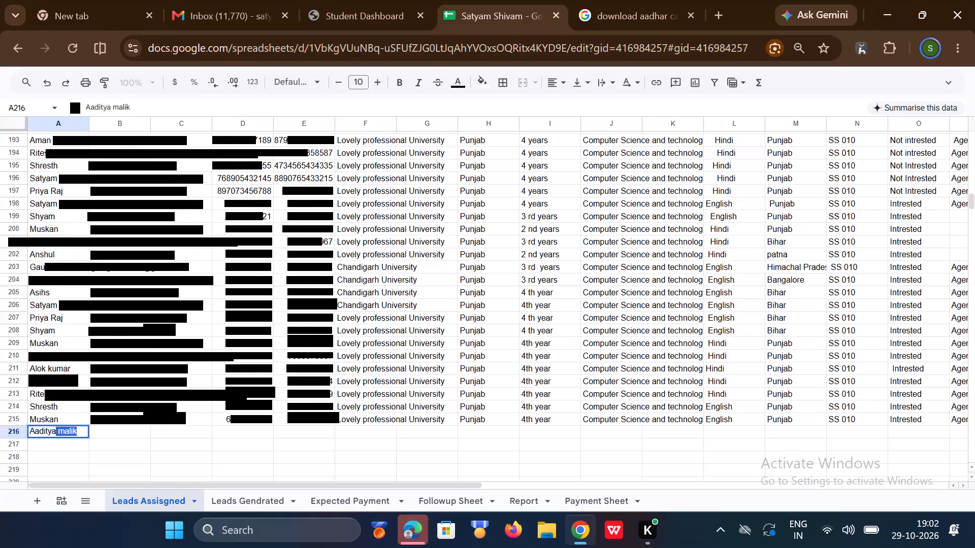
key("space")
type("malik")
left_click(112, 436)
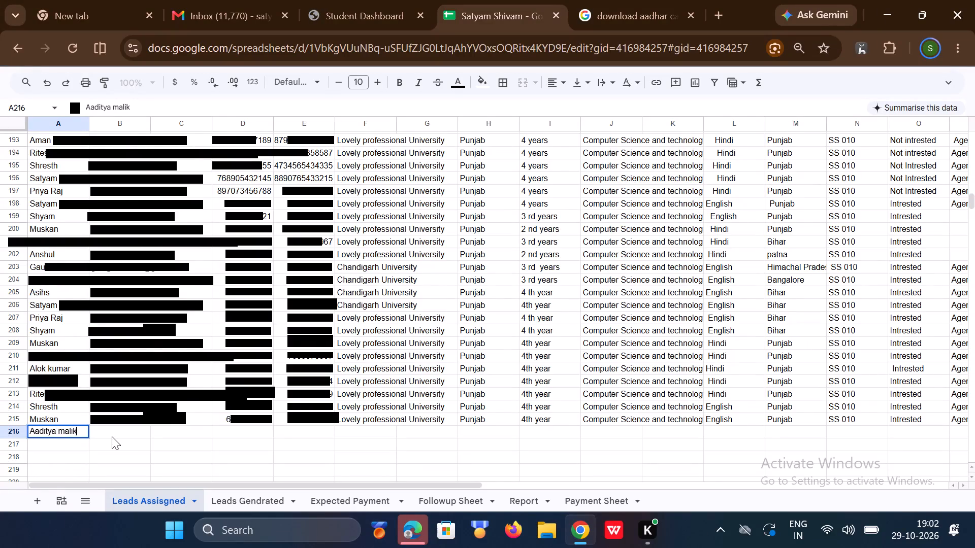
double_click(112, 430)
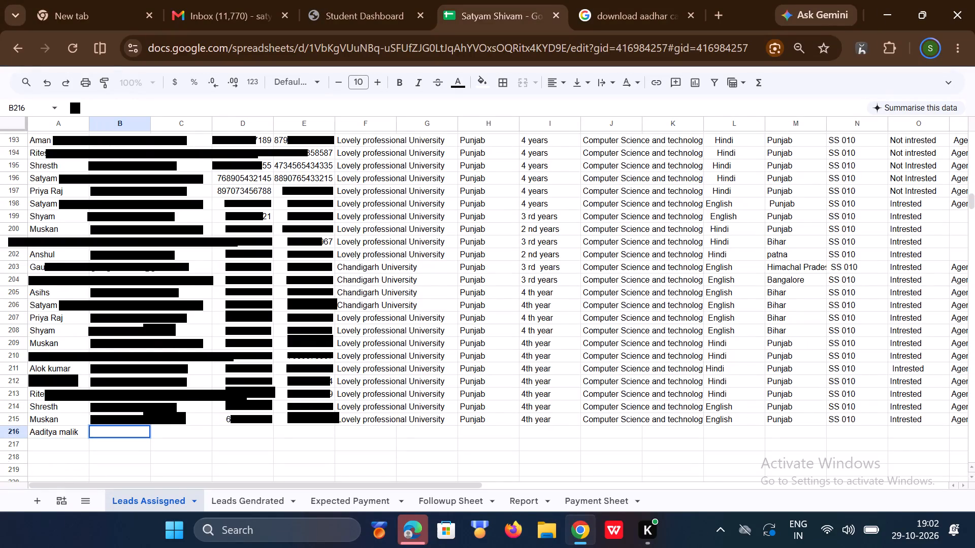
left_click(112, 430)
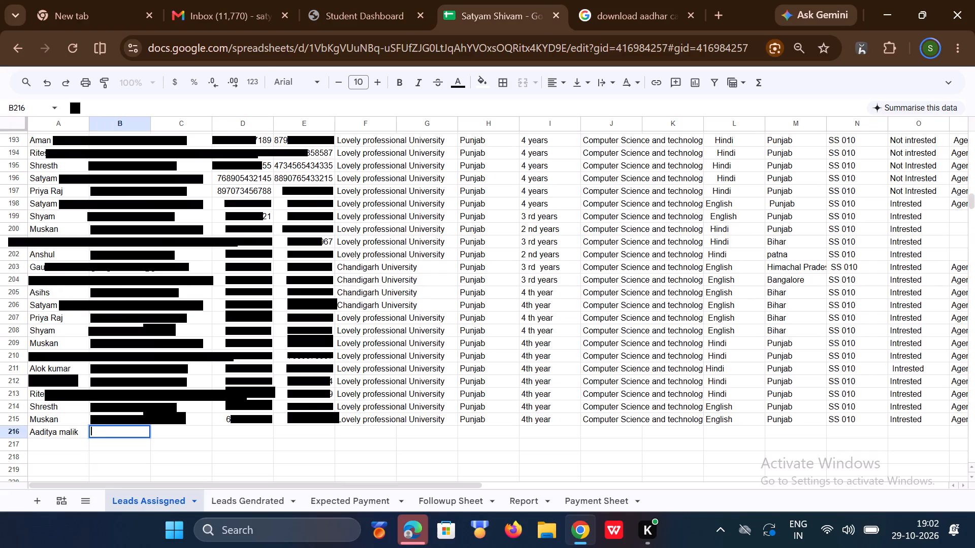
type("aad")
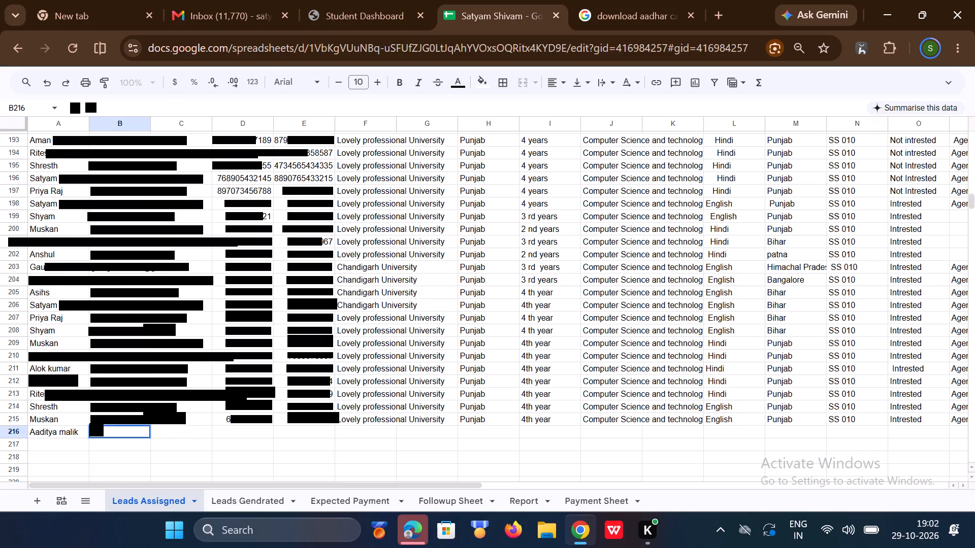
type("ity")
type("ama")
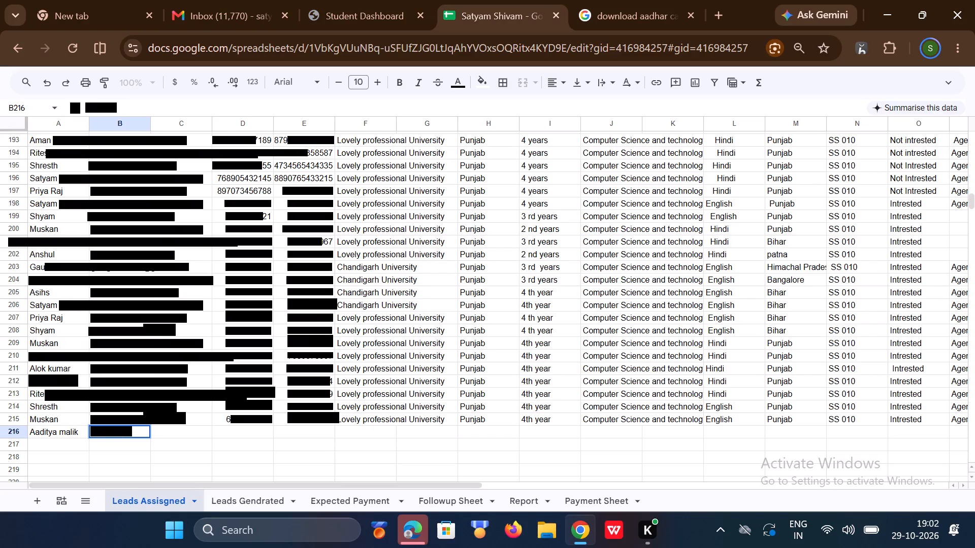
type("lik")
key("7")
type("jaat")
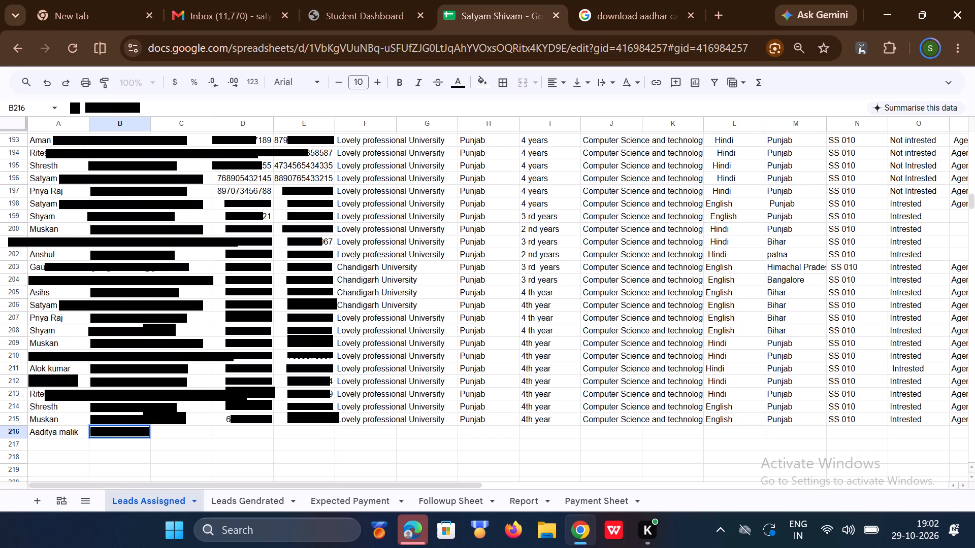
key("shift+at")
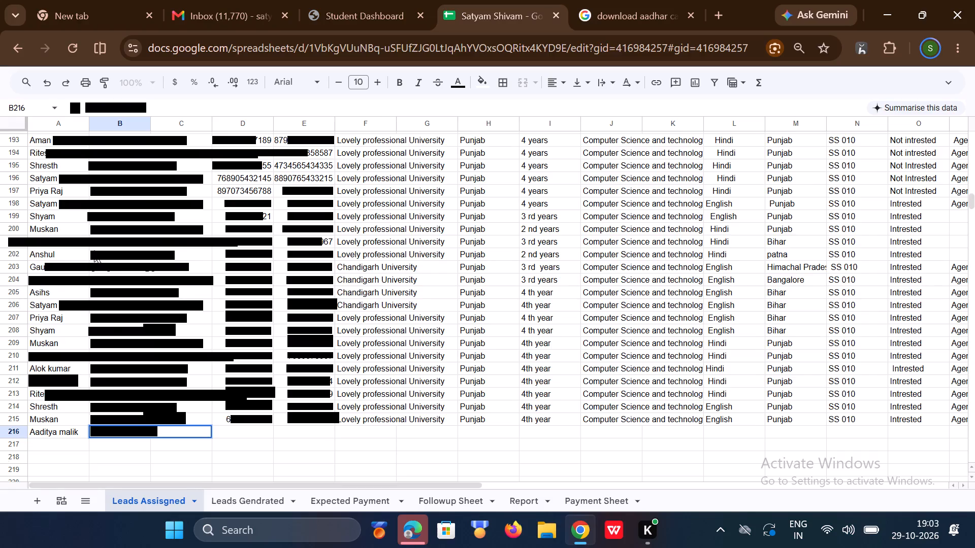
Delete one character from the existing email address in cell B201.
double_click(156, 238)
left_click(156, 241)
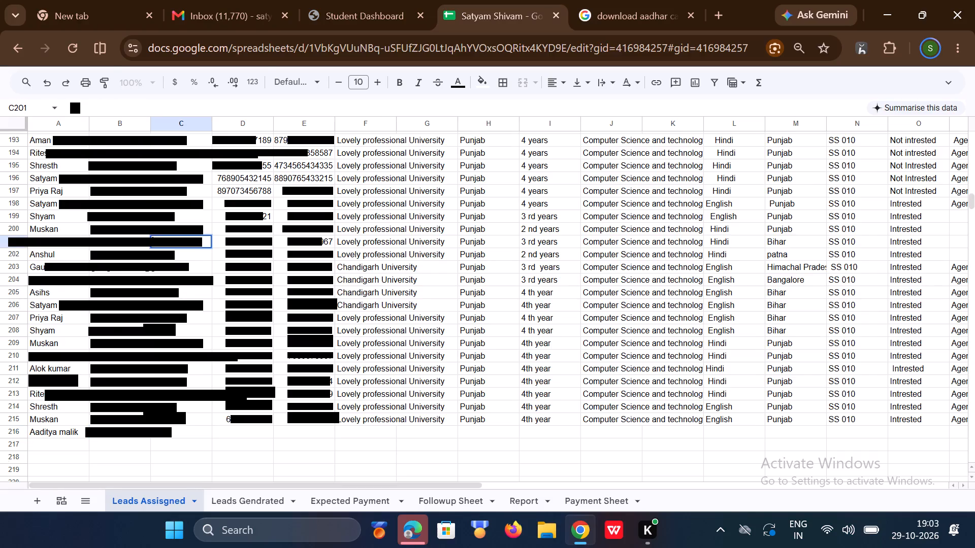
triple_click(138, 239)
left_click(154, 239)
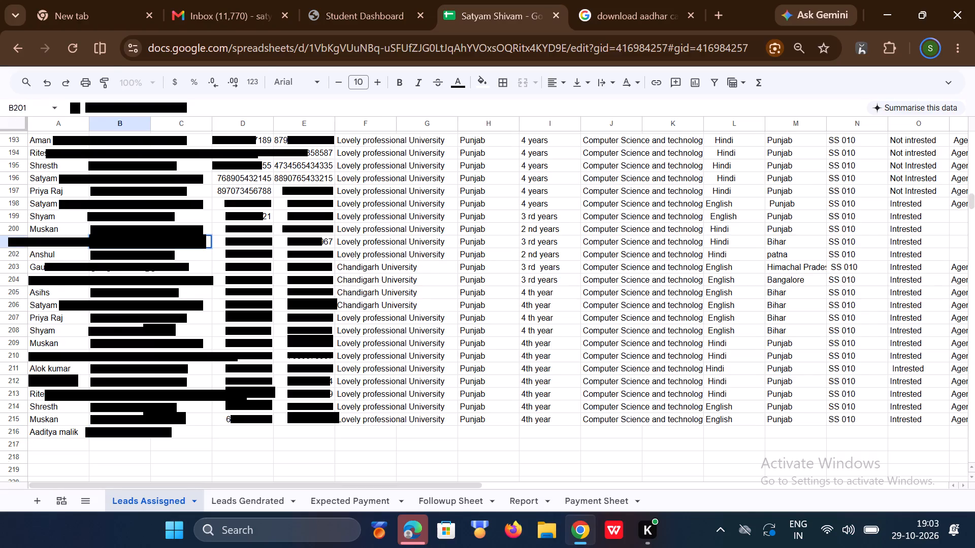
key("BackSpace")
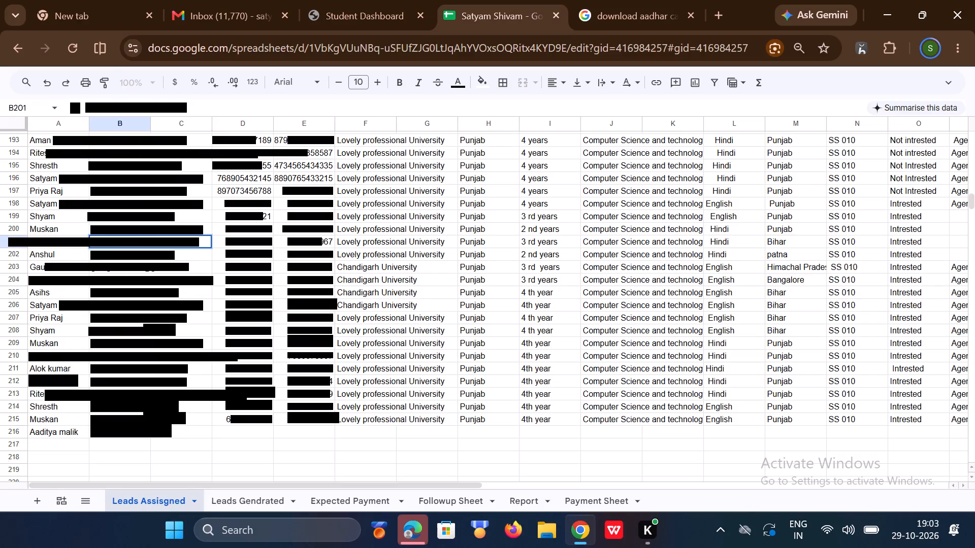
triple_click(162, 430)
double_click(131, 434)
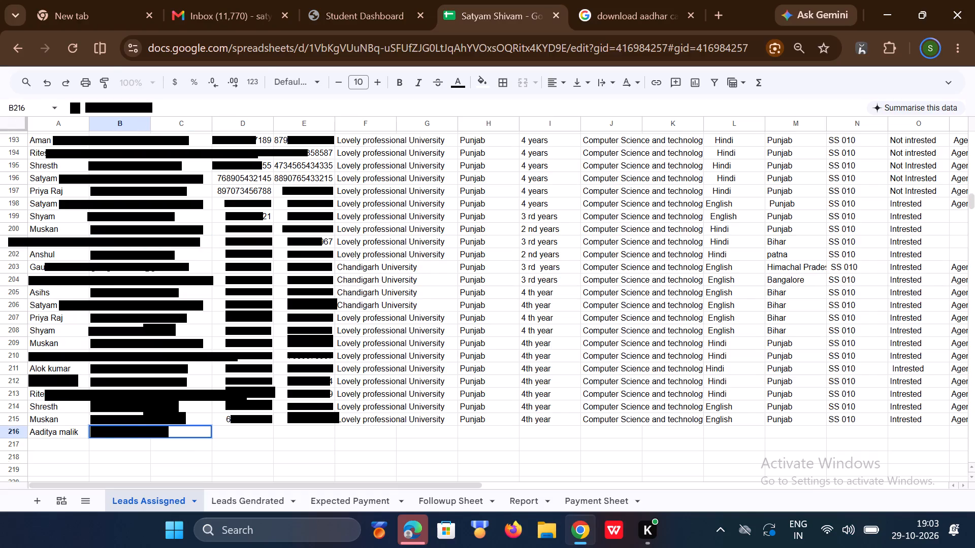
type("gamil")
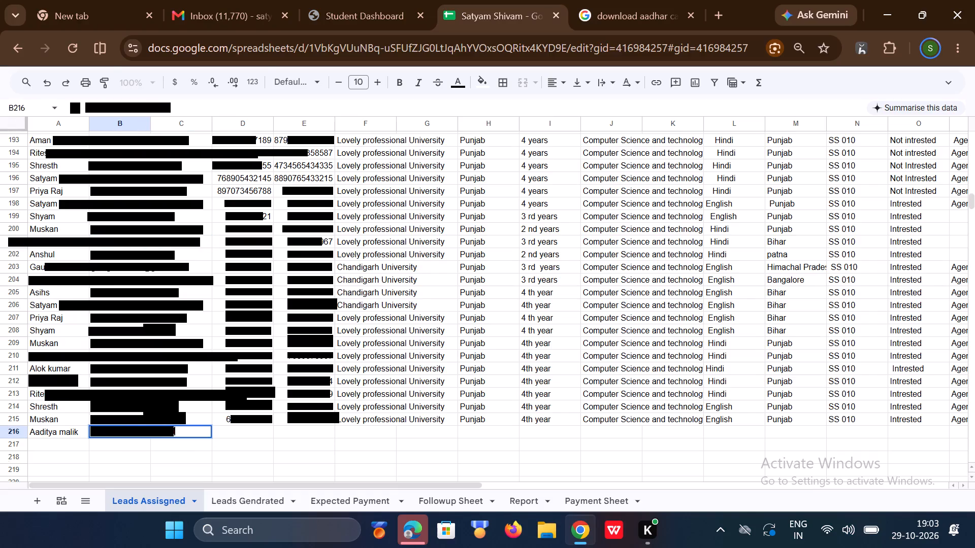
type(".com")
Open cell D216 in Aaditya's row for entry.
double_click(232, 429)
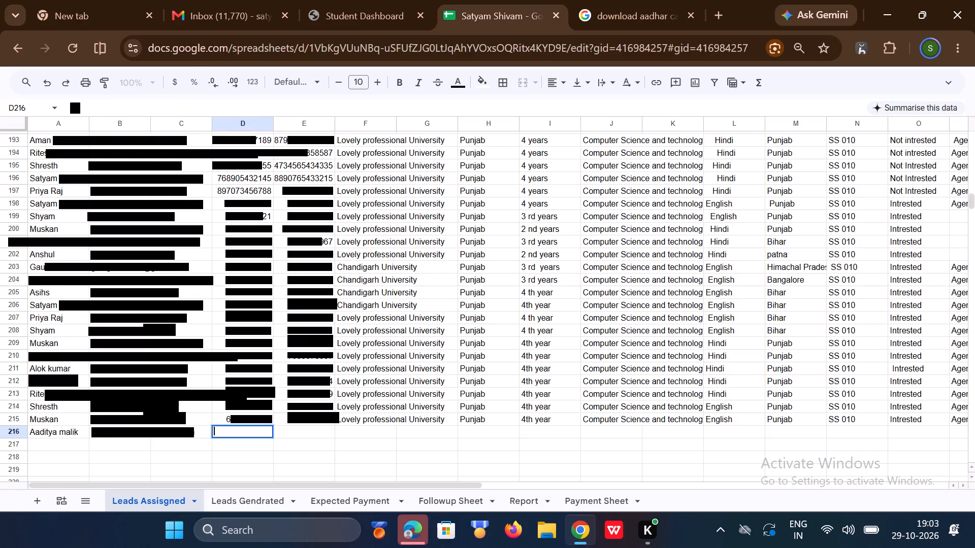
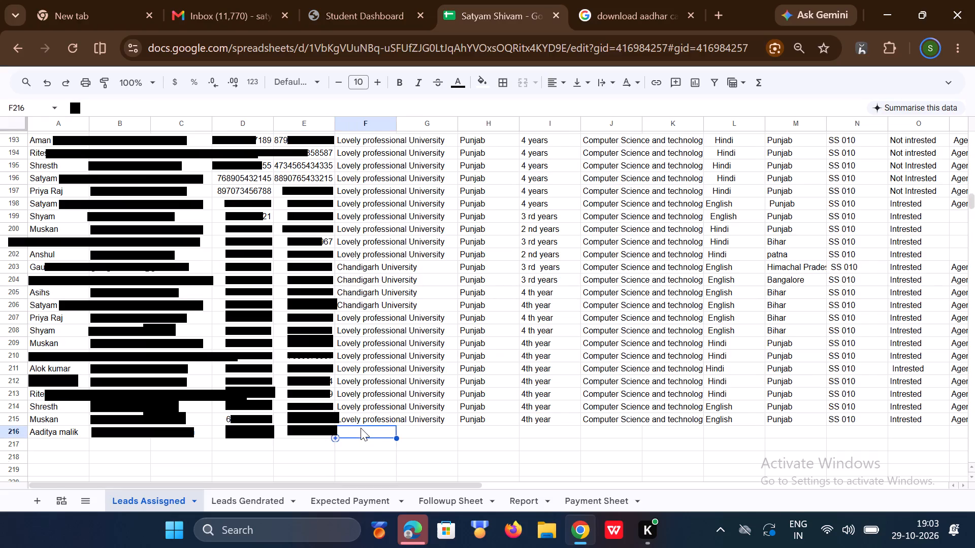
Enter Lovely professional University as the university in cell F216 of Aaditya's row.
key("shift+l")
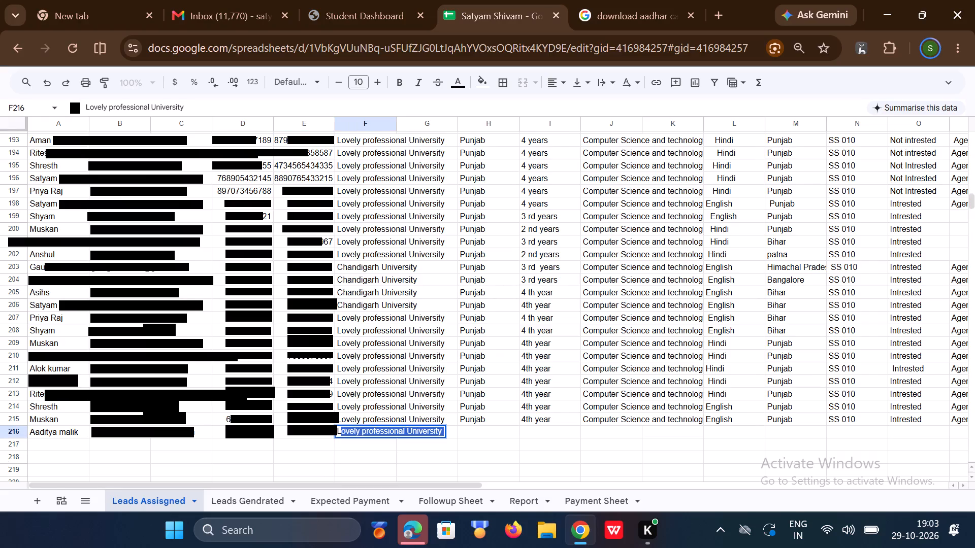
key("o")
key("v")
type("ely")
key("space")
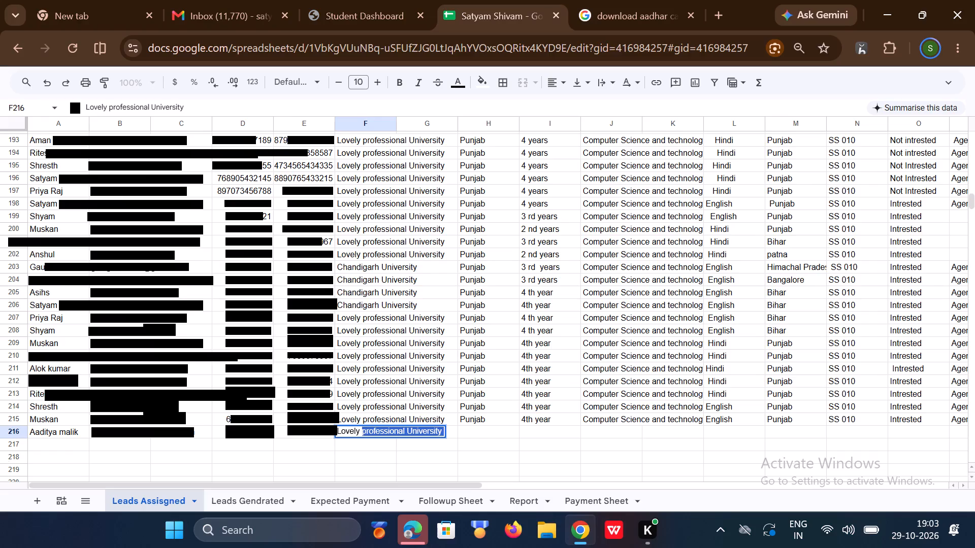
type("prof")
type("ess")
type("ional")
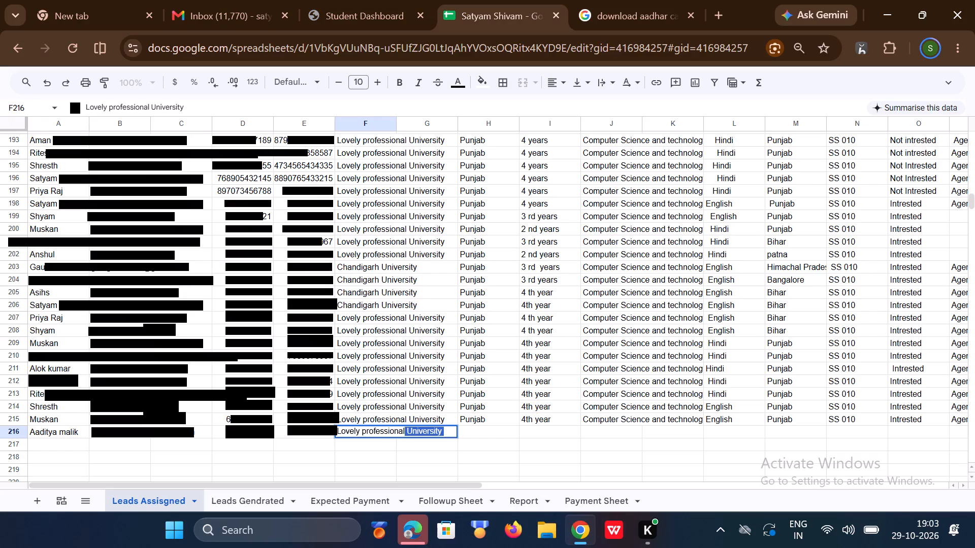
key("space")
key("shift+u")
type("ni")
type("versiy")
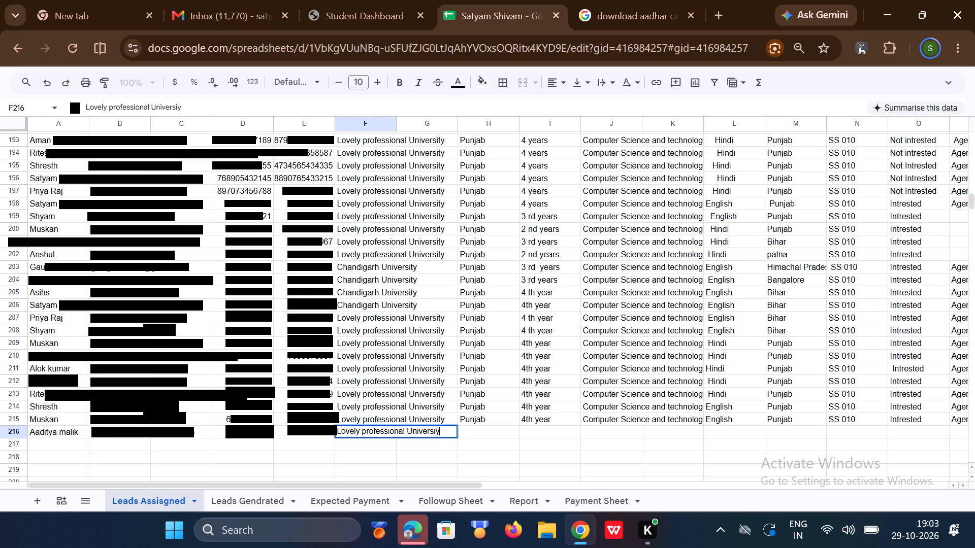
key("BackSpace")
type("ty")
left_click(486, 434)
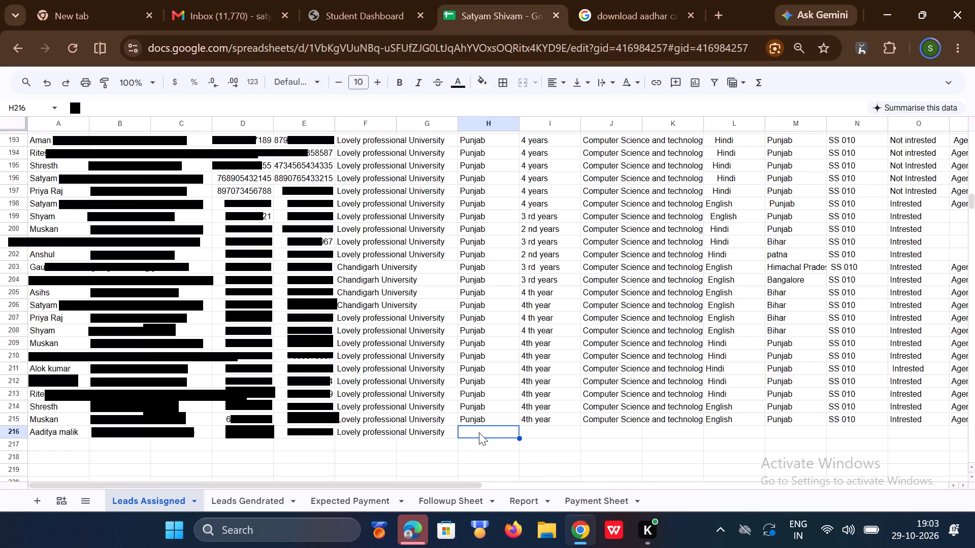
left_click(479, 432)
double_click(479, 431)
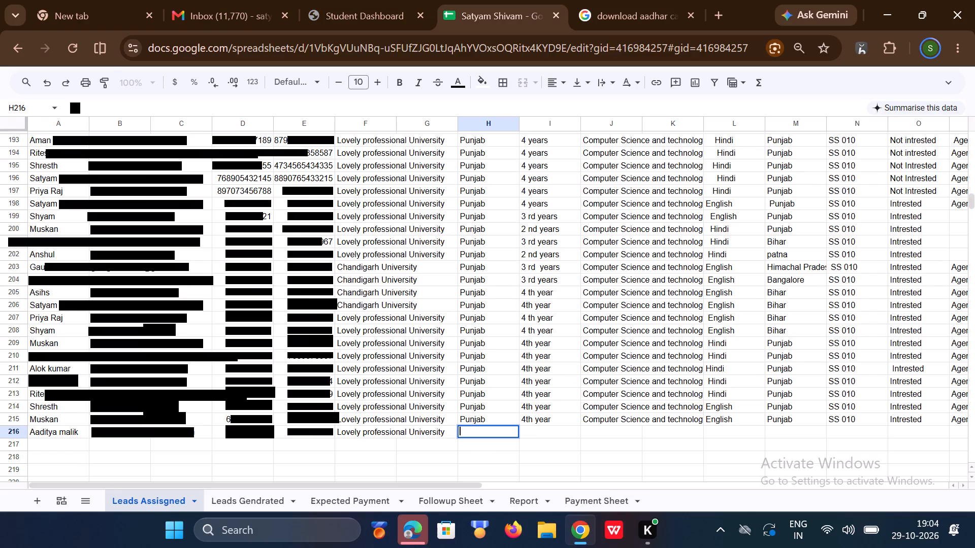
key("shift+p")
type("unjab")
double_click(540, 428)
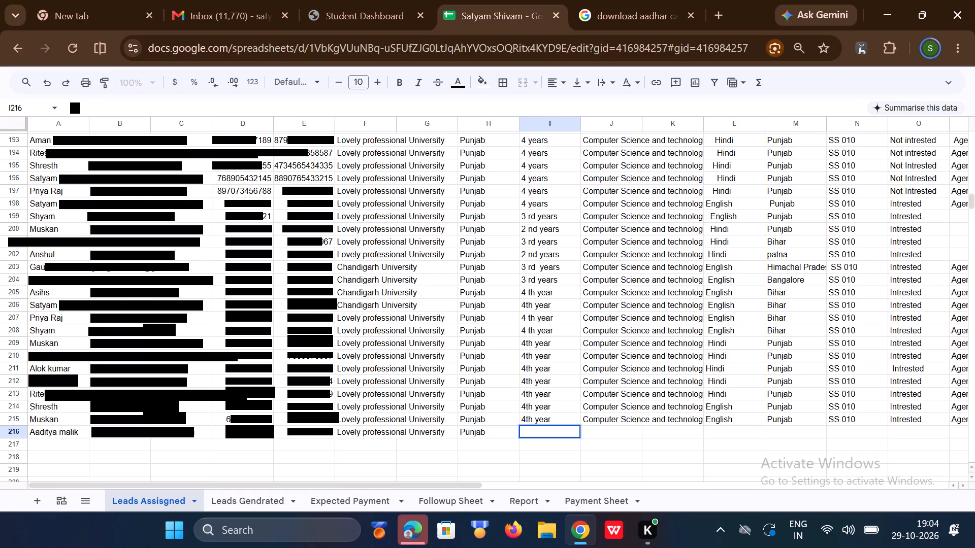
type("4th y")
type("ear")
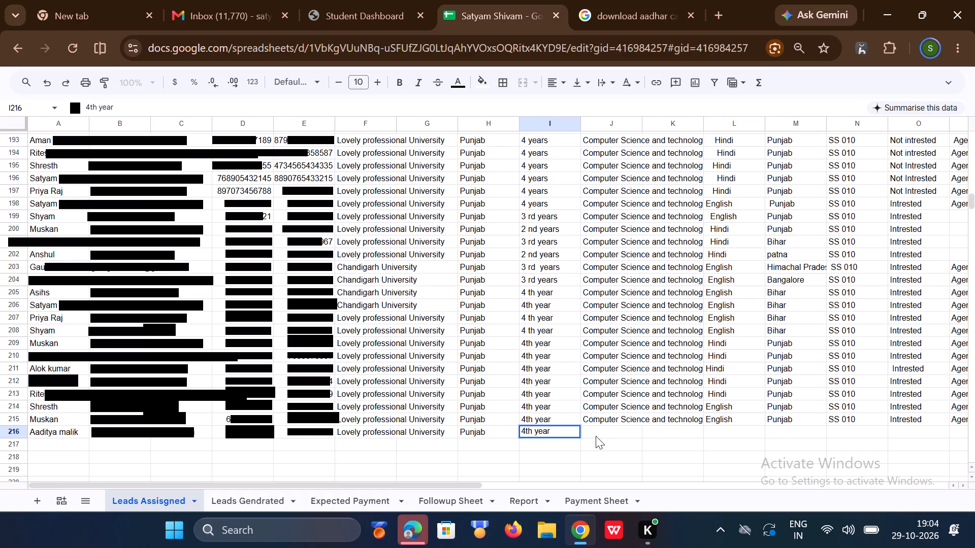
Enter Computer Science and technology as the course in cell J216 of Aaditya's row.
triple_click(604, 432)
key("shift+c")
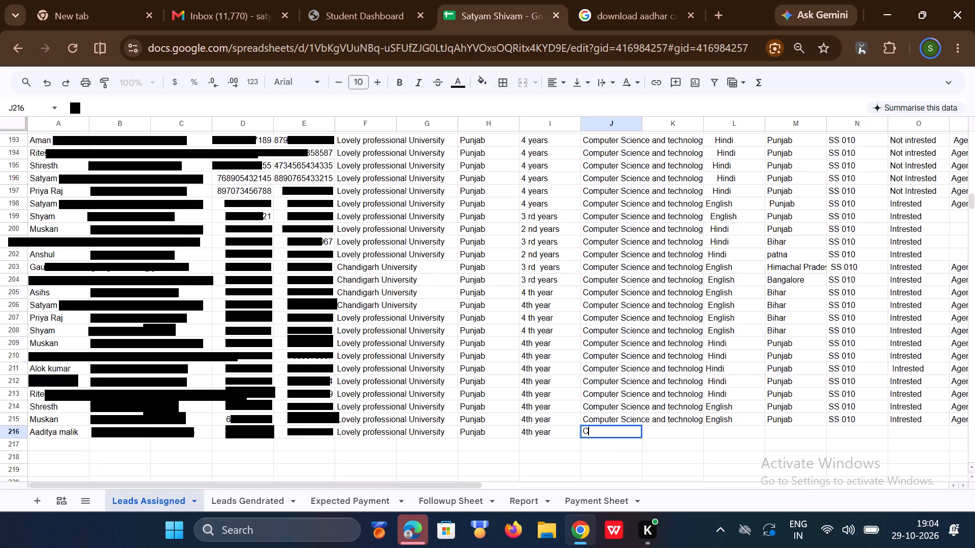
type("omputer")
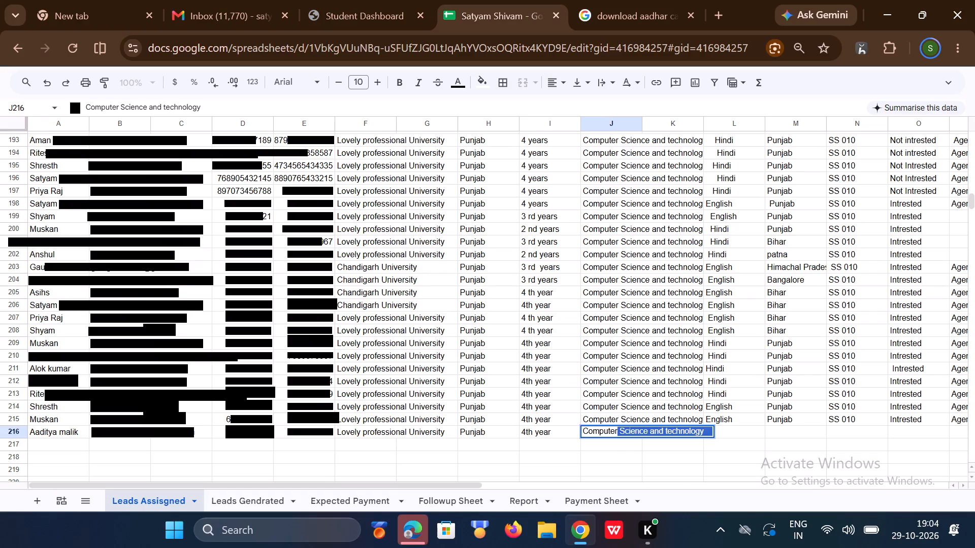
key("space")
type("Sc")
key("i")
key("e")
type("nce and")
key("space")
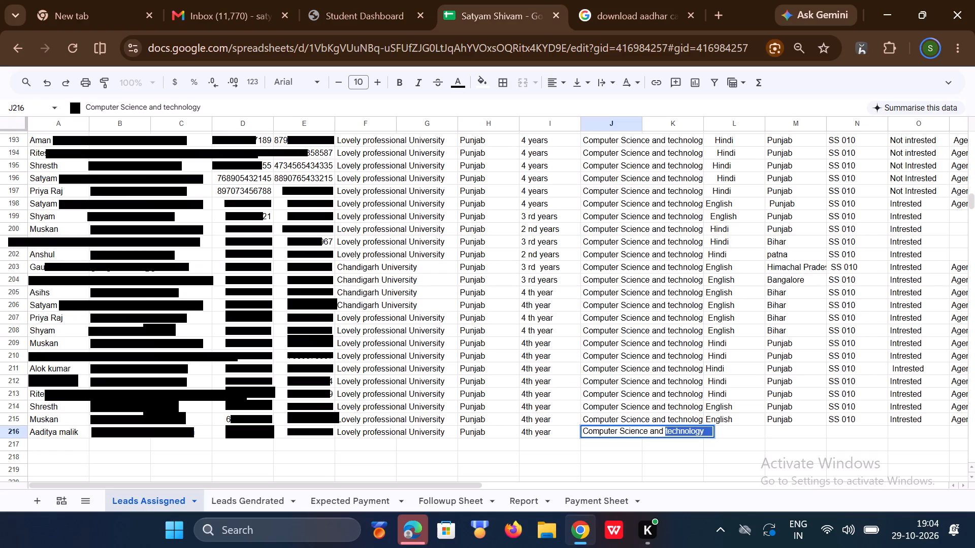
type("tech")
type("nolo")
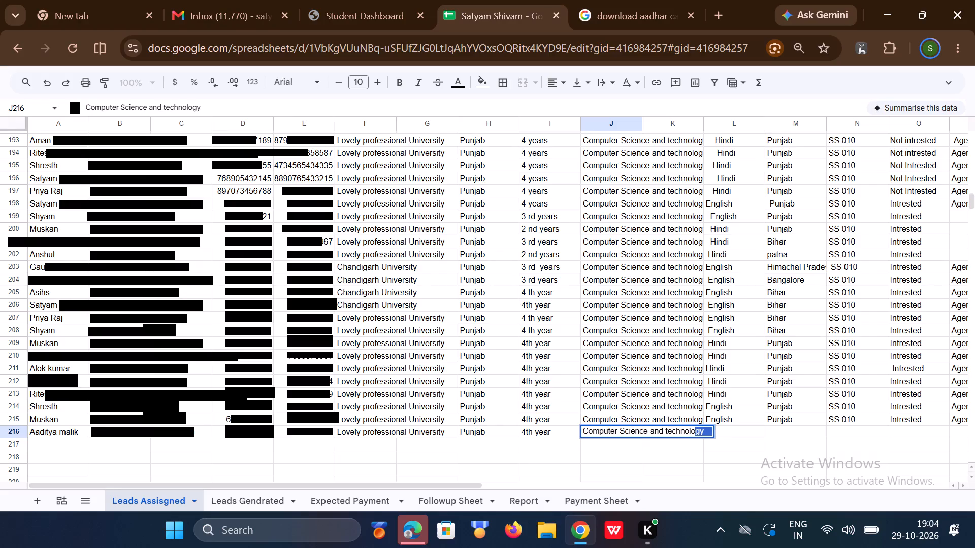
type("gy")
left_click(669, 491)
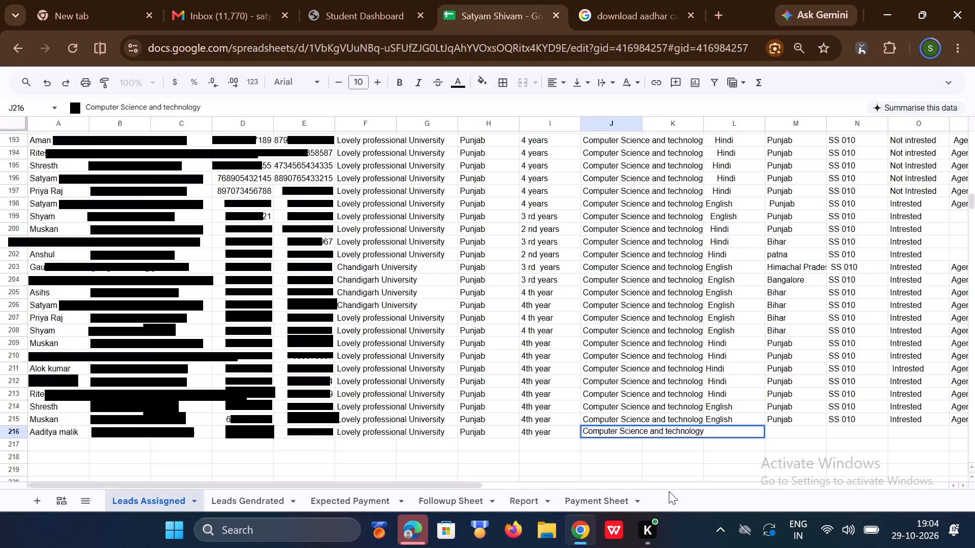
left_click(709, 478)
Enter English as the language in cell L216 of Aaditya's row.
double_click(729, 436)
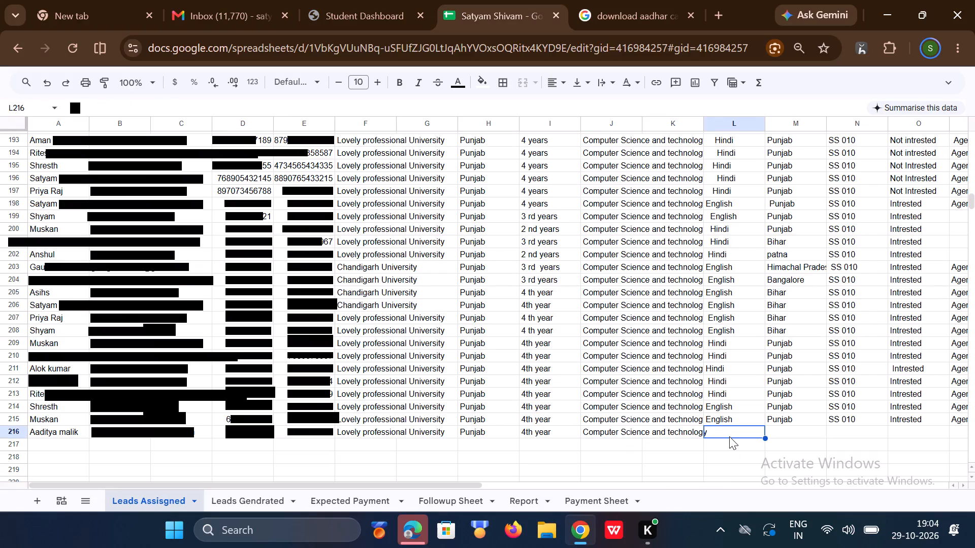
key("shift+e")
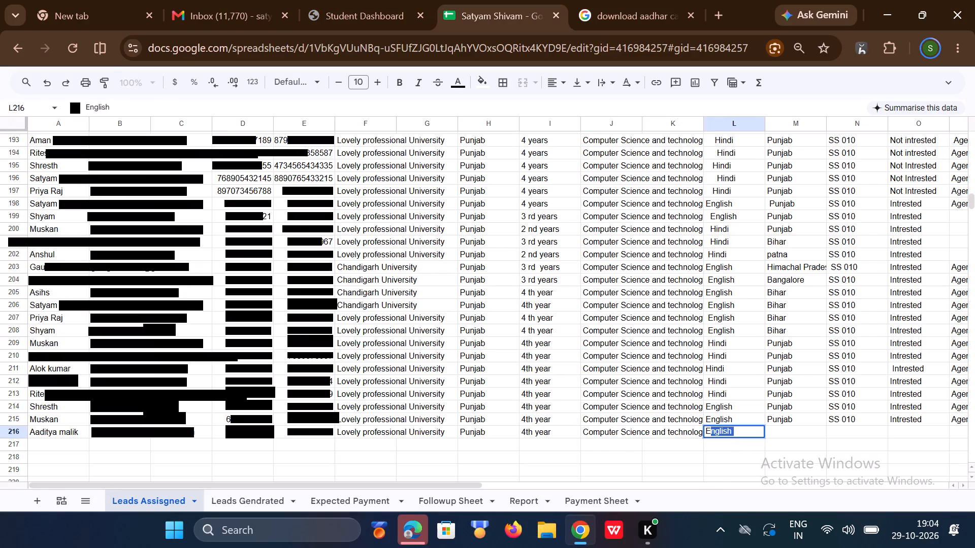
type("nglish")
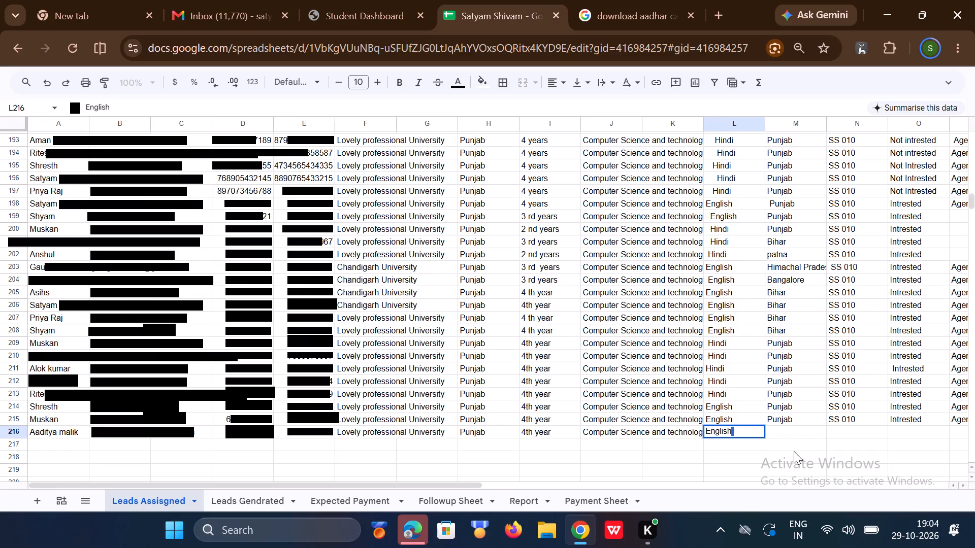
left_click(724, 473)
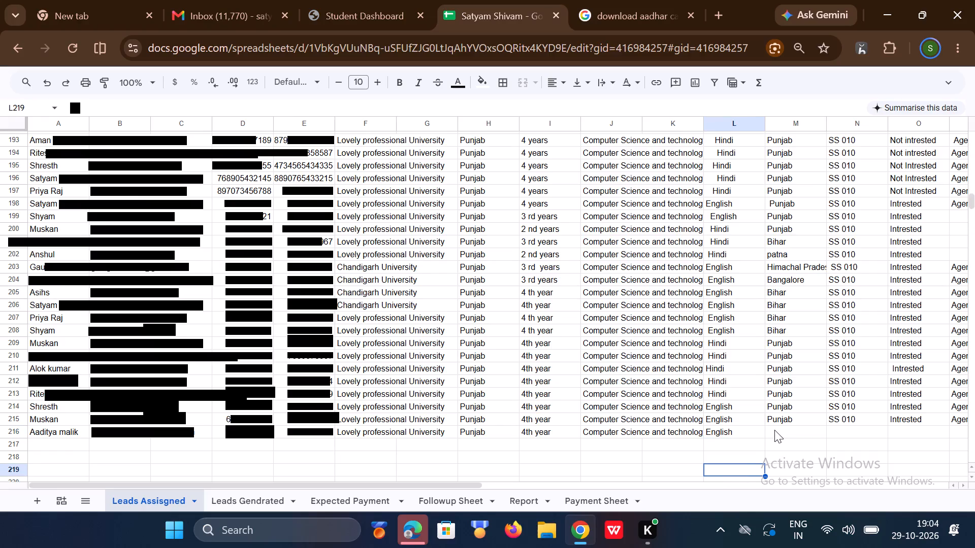
Enter Punjab in cell M216 of Aaditya's row.
left_click(774, 430)
left_click(774, 430)
double_click(774, 430)
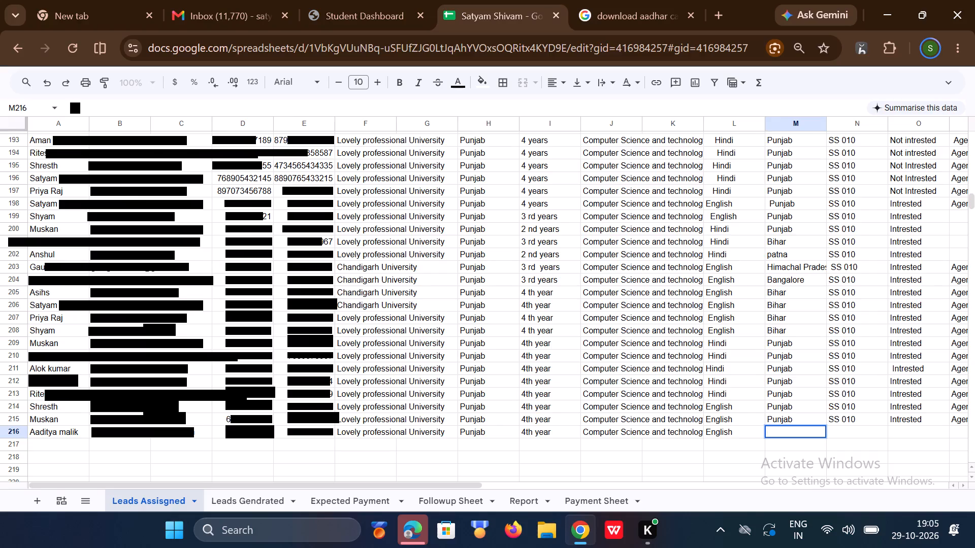
key("shift+p")
type("unjab")
key("space")
Fill in Aaditya's row with the code SS 010 in cell N216 and the status Intrested in cell O216.
left_click(847, 429)
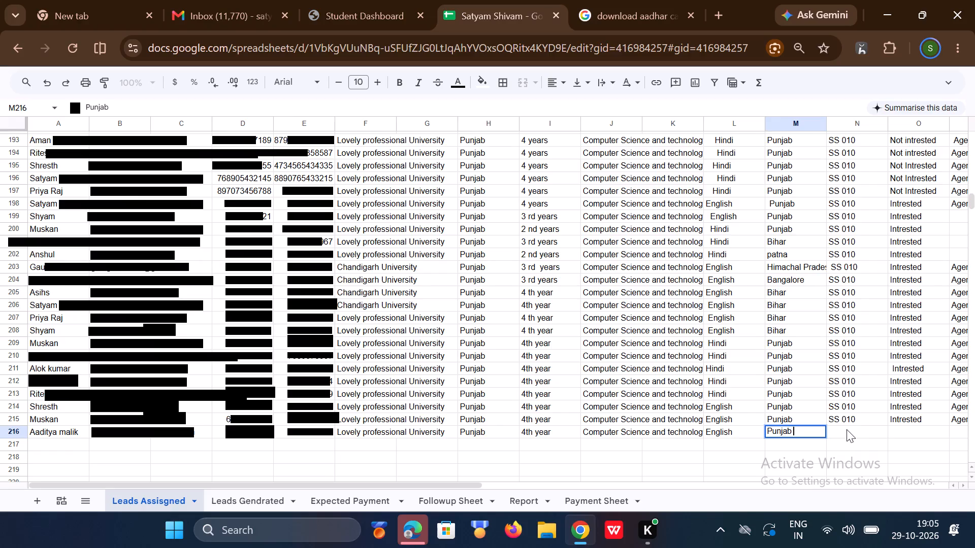
double_click(847, 429)
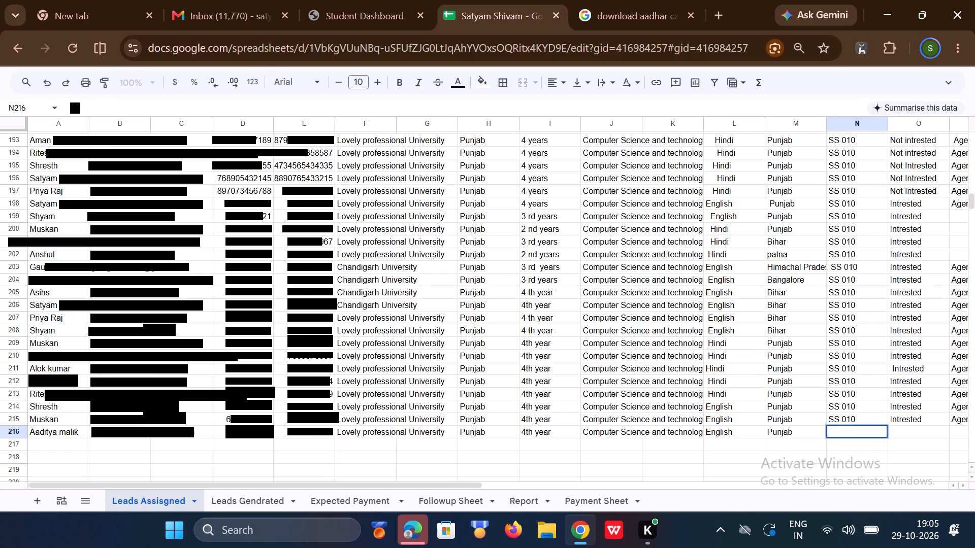
type("SS")
key("space")
type("010")
double_click(902, 433)
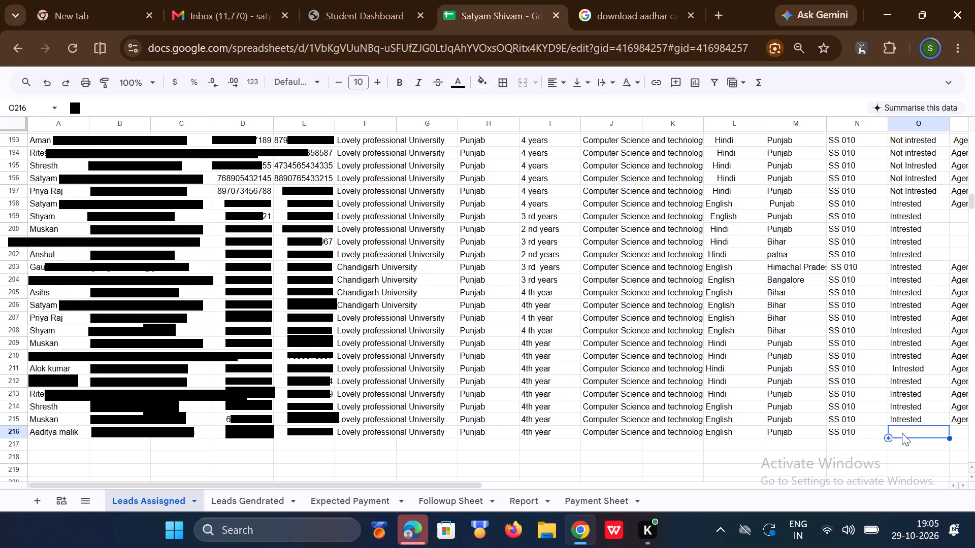
key("shift+i")
type("ntrested")
Enter Agent in cell P216 to finish Aaditya's row.
double_click(959, 434)
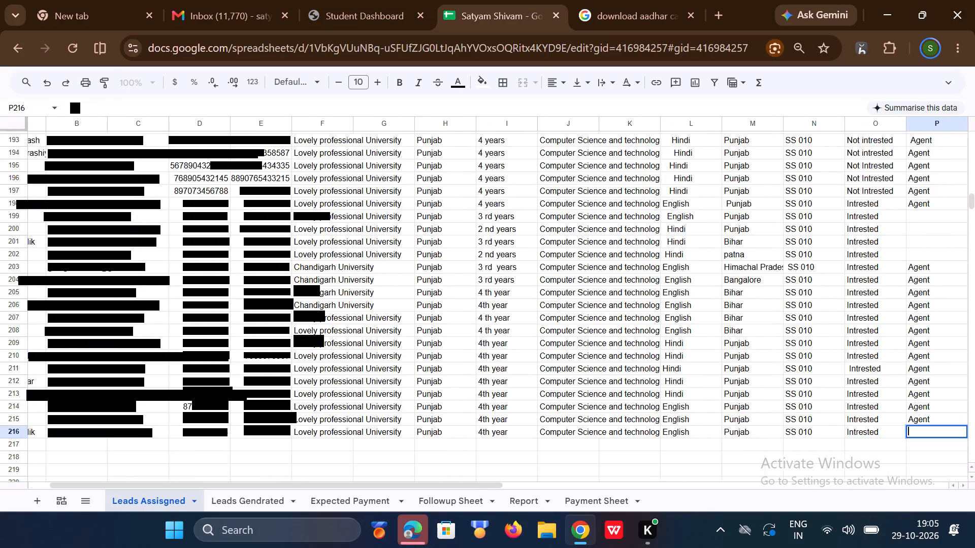
key("shift+a")
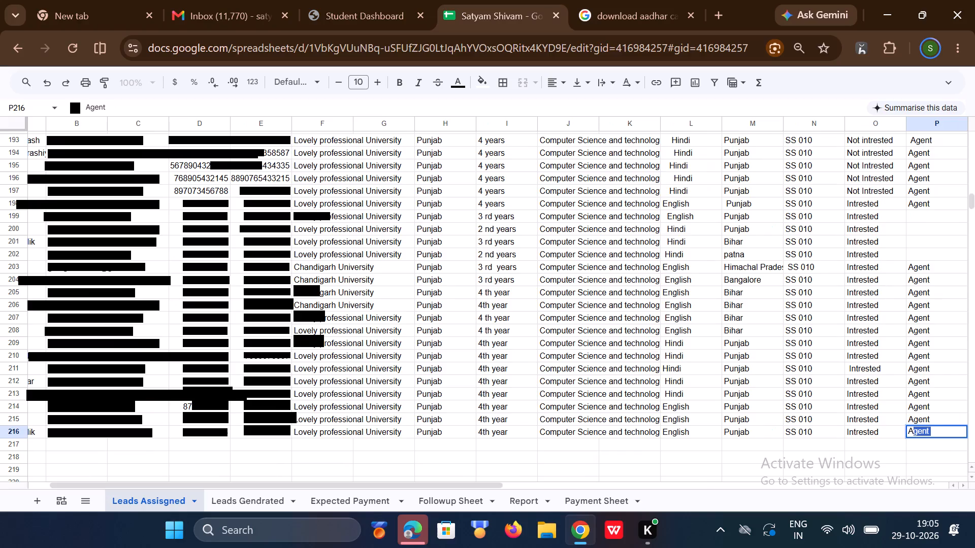
type("gent")
left_click(783, 459)
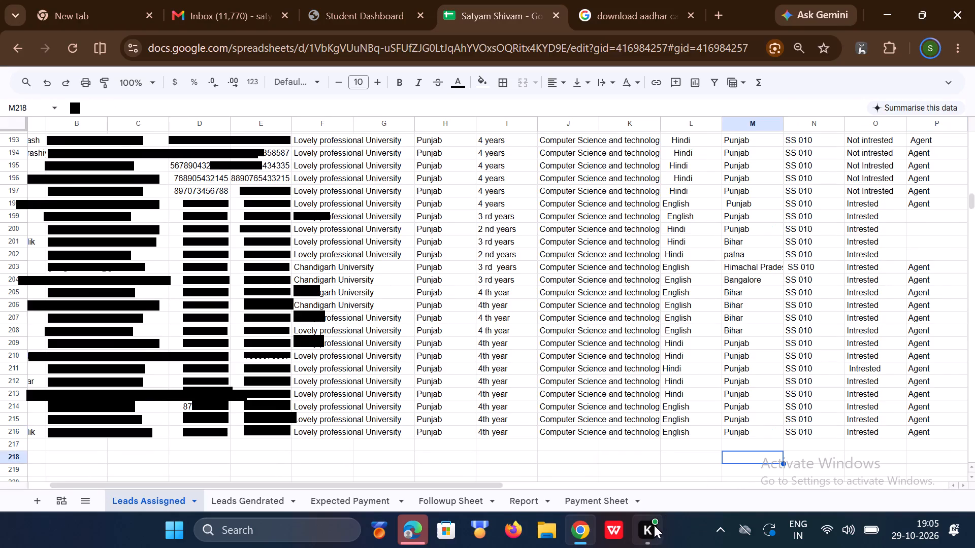
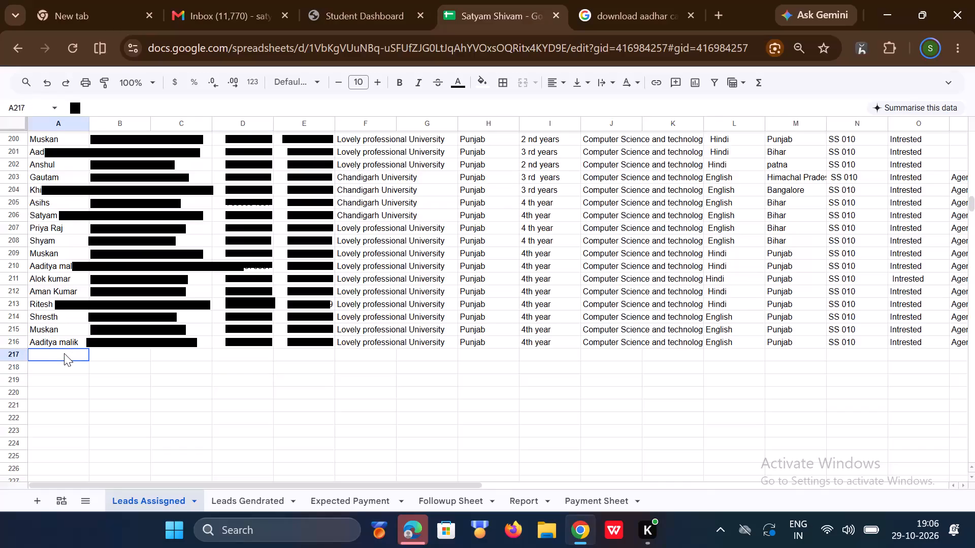
Enter the first name Anshul in cell A217 to start a new lead row below Aaditya's.
left_click(64, 353)
left_click(64, 353)
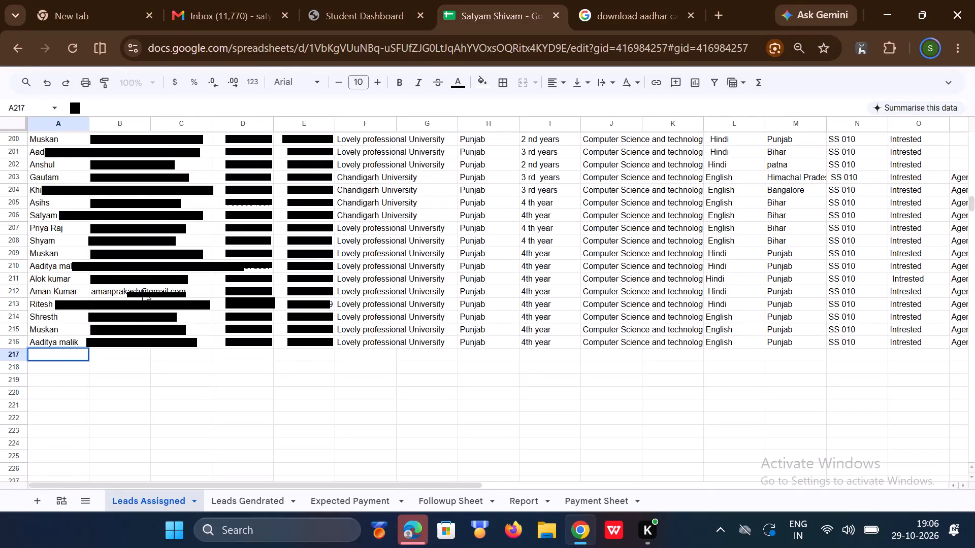
left_click(54, 350)
left_click(54, 350)
key("shift+a")
type("ns")
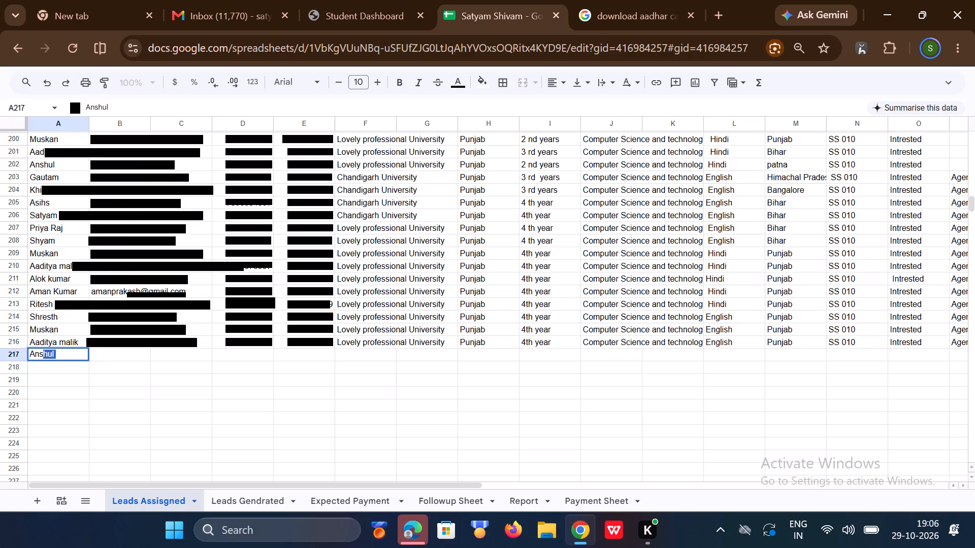
type("hul")
triple_click(123, 355)
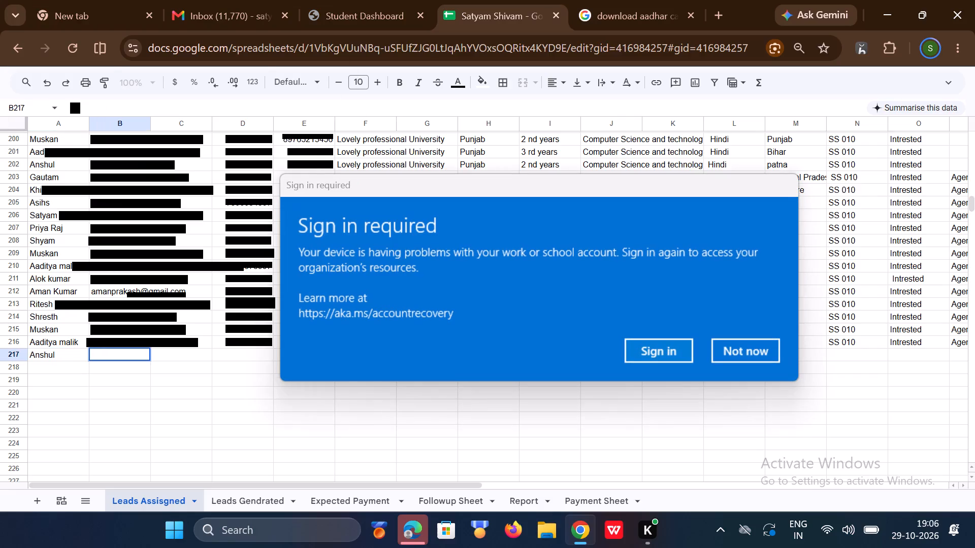
Dismiss the work or school account sign-in request without signing in.
left_click(753, 346)
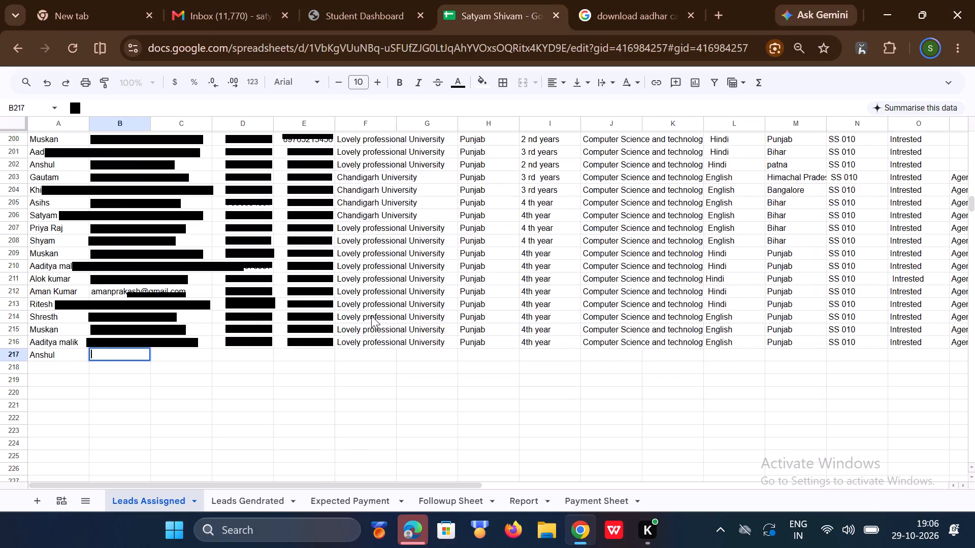
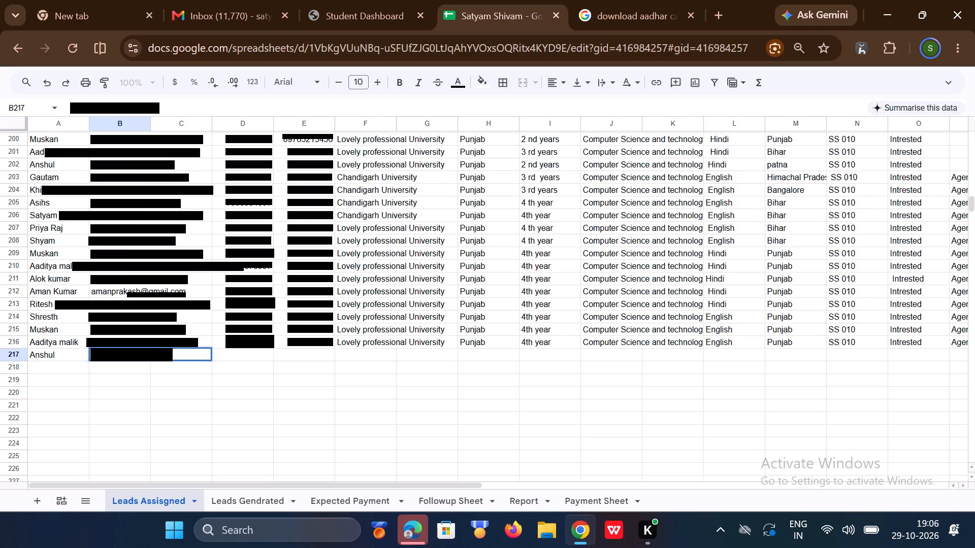
Open the empty cell D217 in Anshul's row for data entry.
double_click(244, 348)
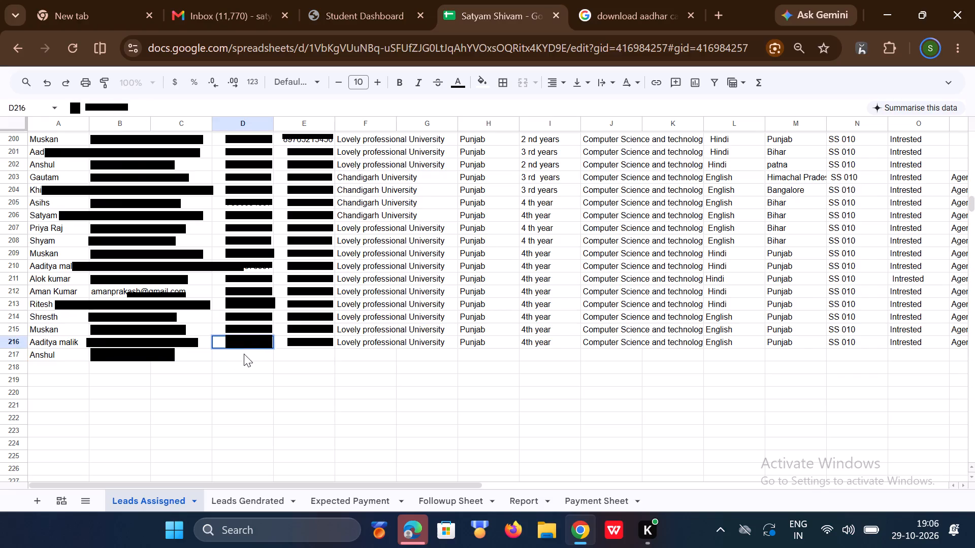
double_click(244, 354)
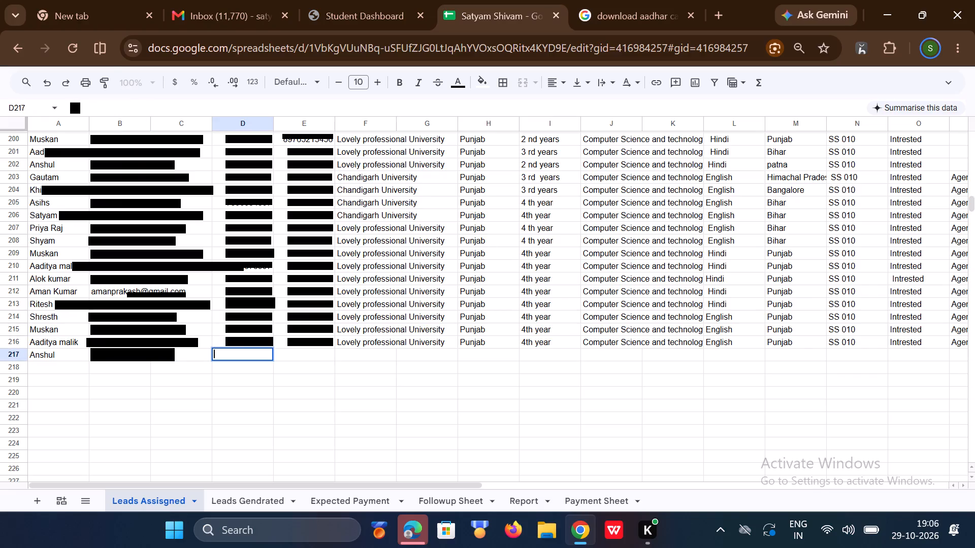
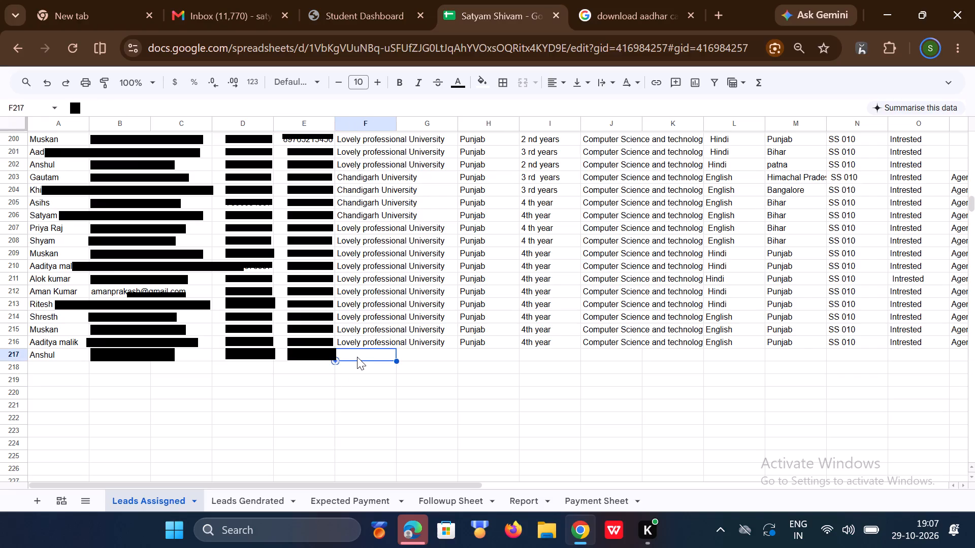
Enter "Lovely professional University" as the university in cell F217 of Anshul's row.
key("shift+l")
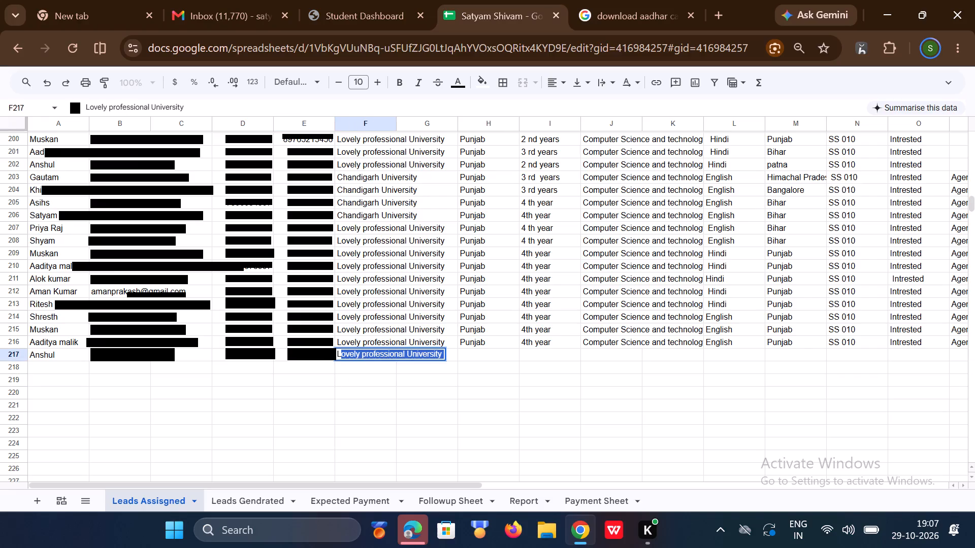
key("o")
type("ve")
type("ly")
key("space")
key("p")
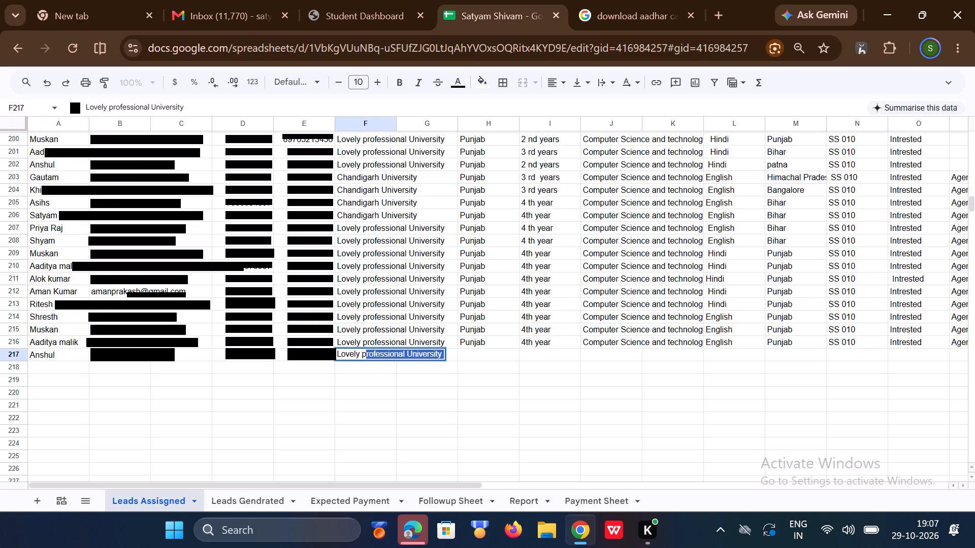
type("ro")
type("fe")
type("ss")
key("i")
key("o")
type("nal")
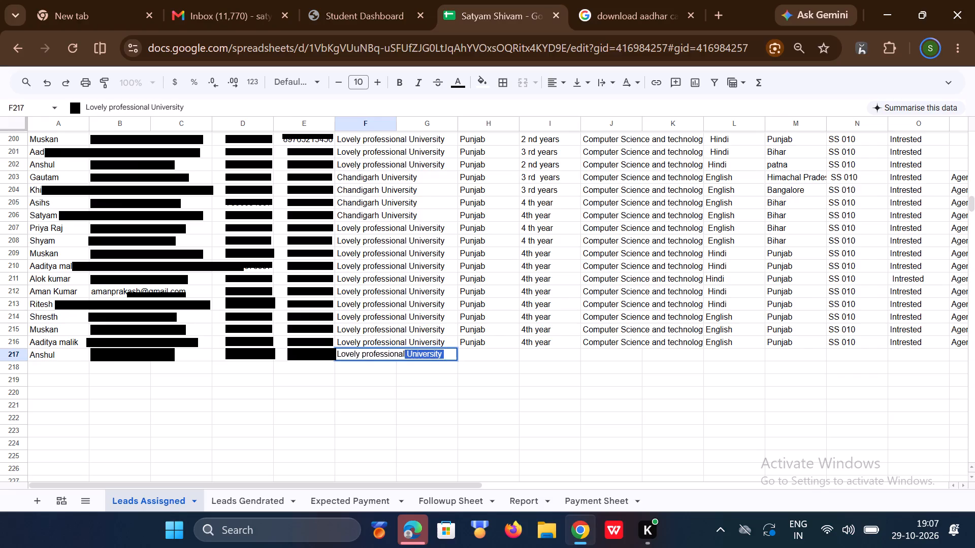
key("space")
key("shift+u")
type("ni")
key("v")
type("er")
type("sity")
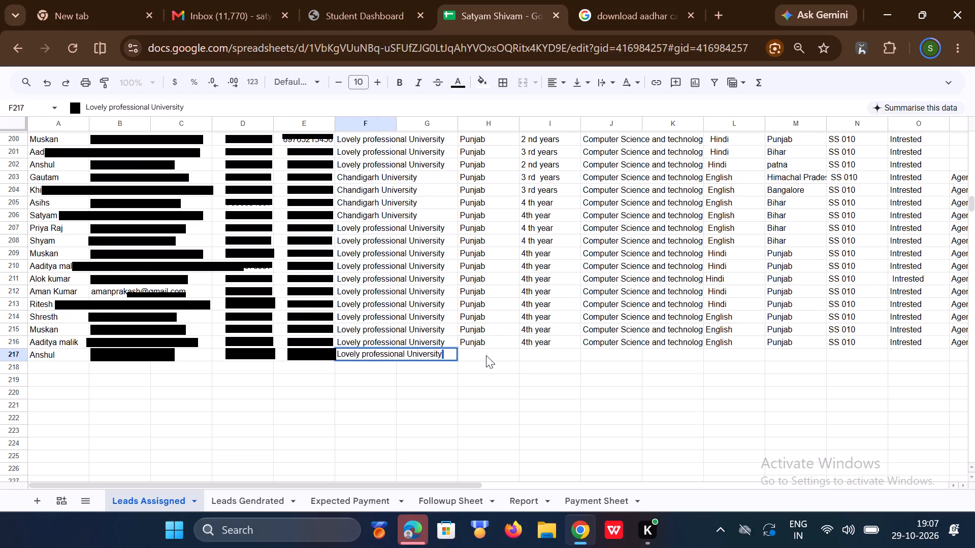
Enter "Punjab" in cell H217 of Anshul's row.
double_click(486, 355)
left_click(486, 355)
key("shift+p")
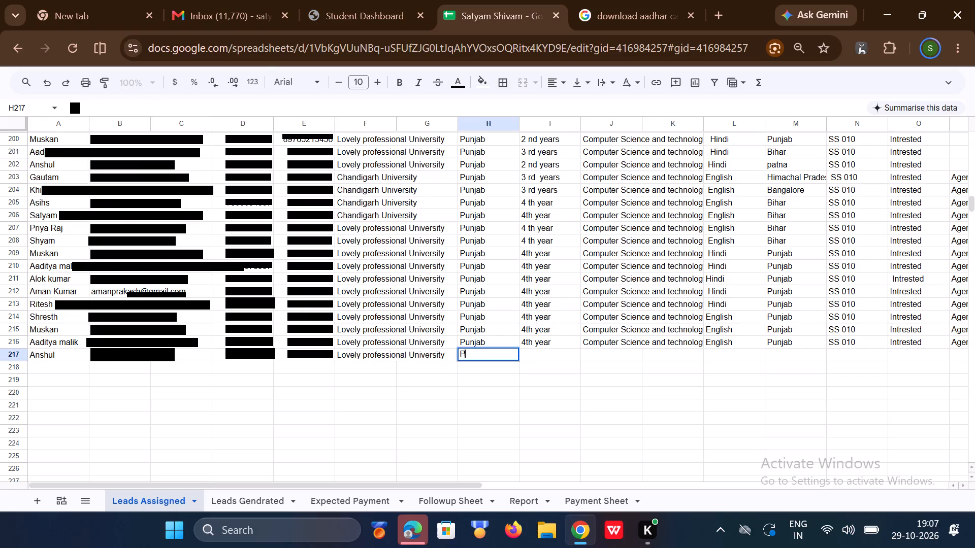
type("unjab")
Enter "4th year" as the year of study in cell I217 of Anshul's row.
double_click(548, 353)
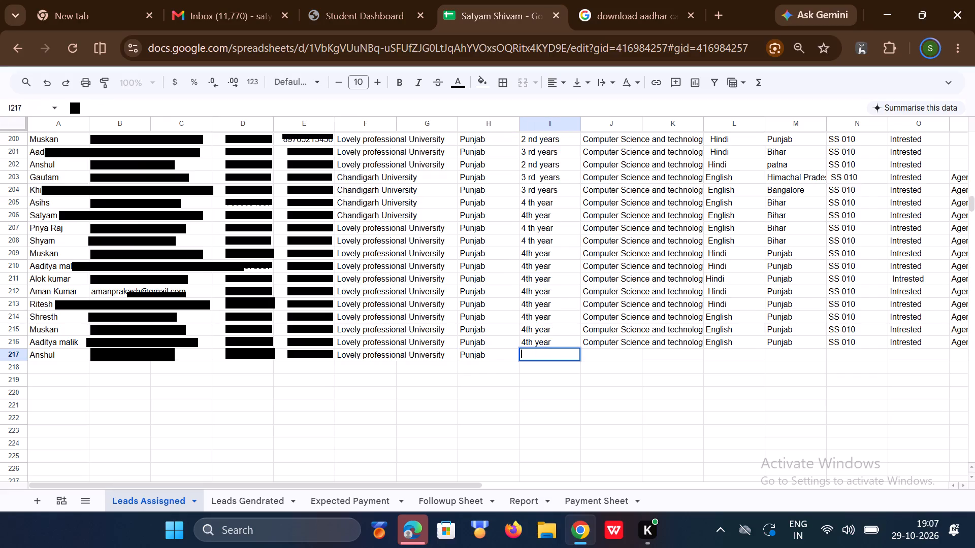
triple_click(548, 353)
left_click(548, 353)
type("4")
key("space")
key("BackSpace")
type("th")
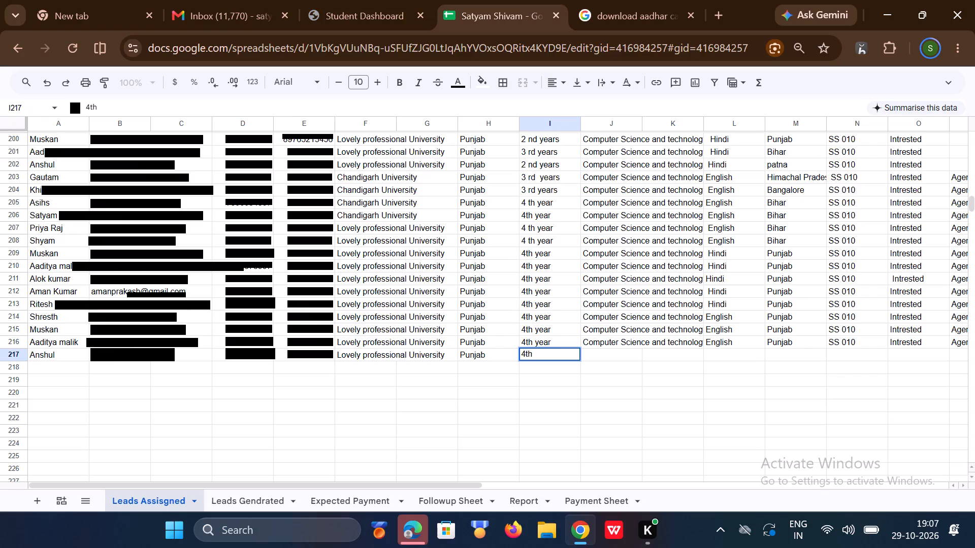
key("y")
type("ear")
key("space")
key("Left")
key("Left")
key("Left")
key("Left")
key("Left")
key("space")
Enter "Computer Science and technology" as the course in cell J217 of Anshul's row.
left_click(613, 352)
double_click(613, 352)
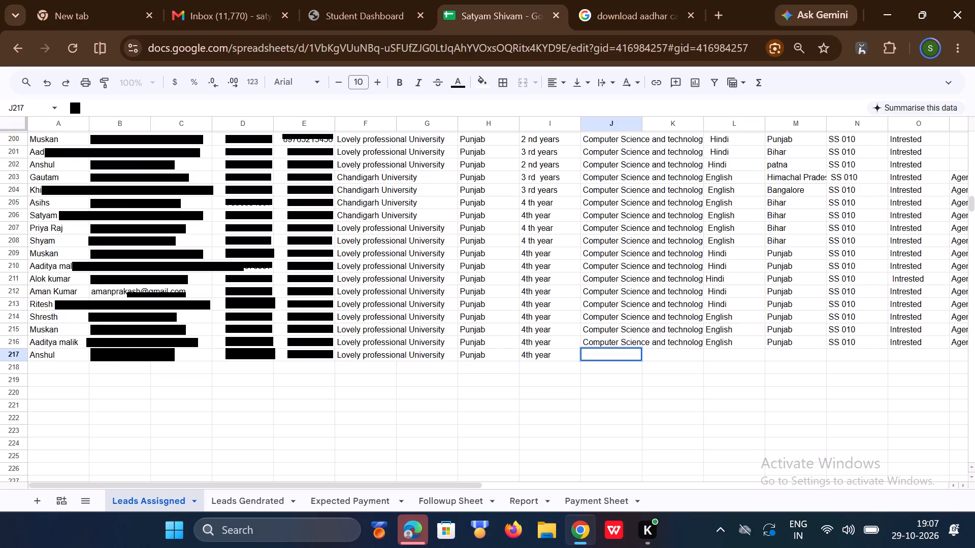
left_click(686, 428)
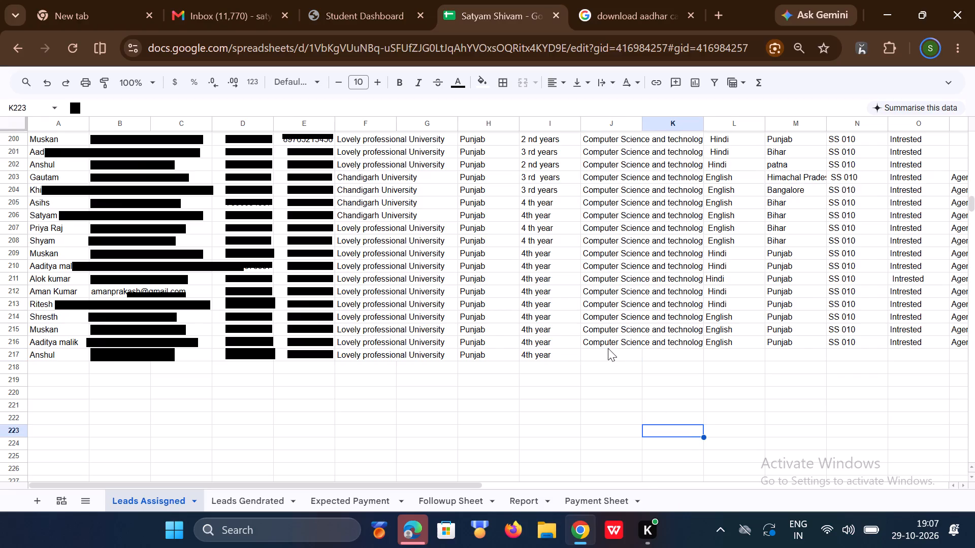
double_click(608, 356)
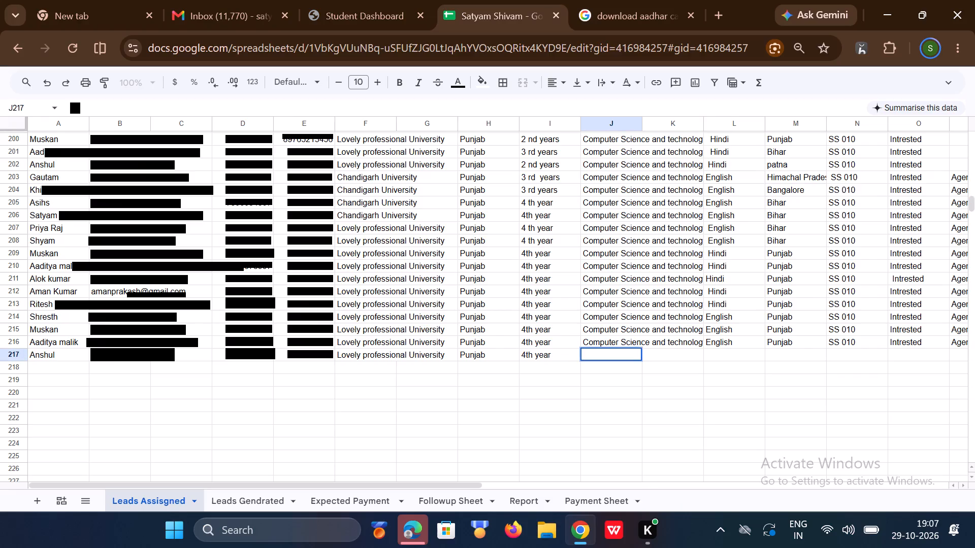
key("shift+c")
key("o")
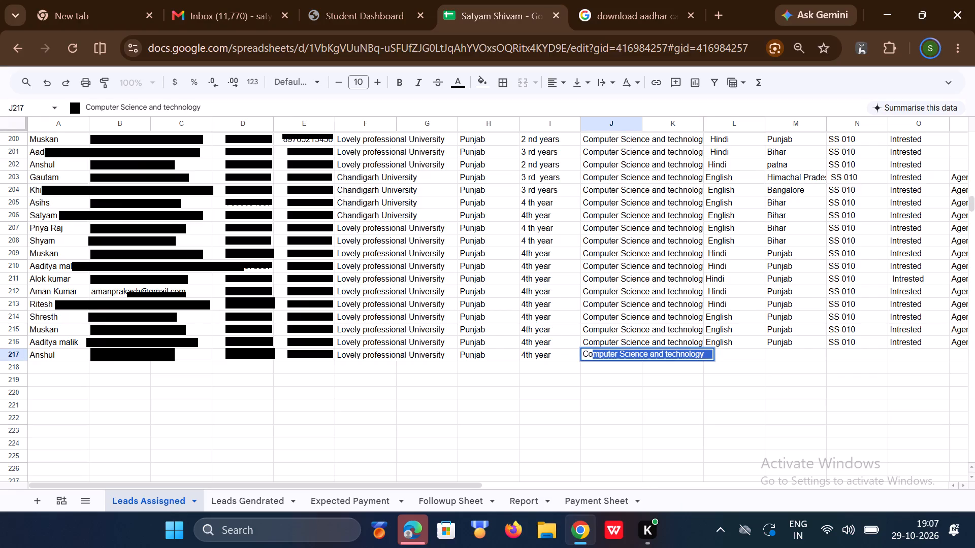
key("m")
key("p")
type("uter")
key("space")
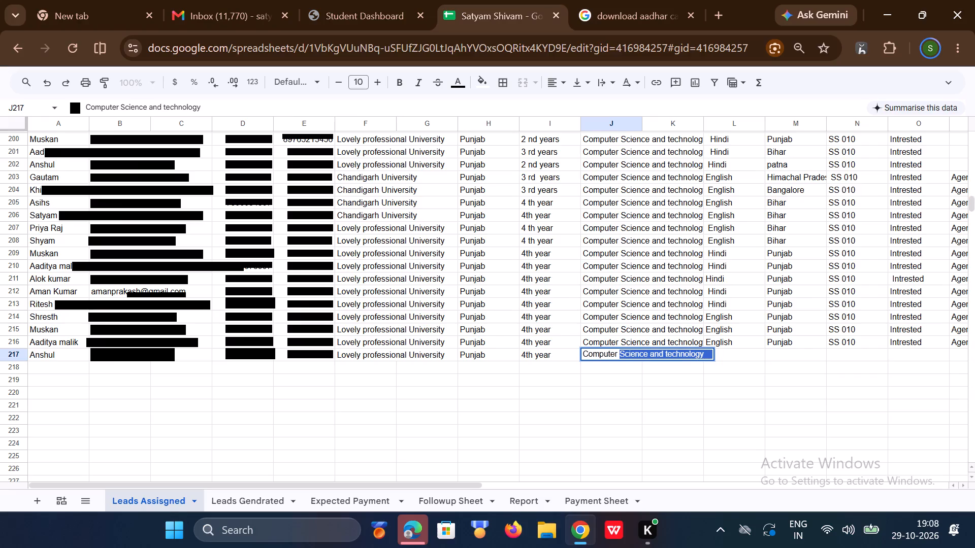
type("Sc")
type("ie")
type("nce")
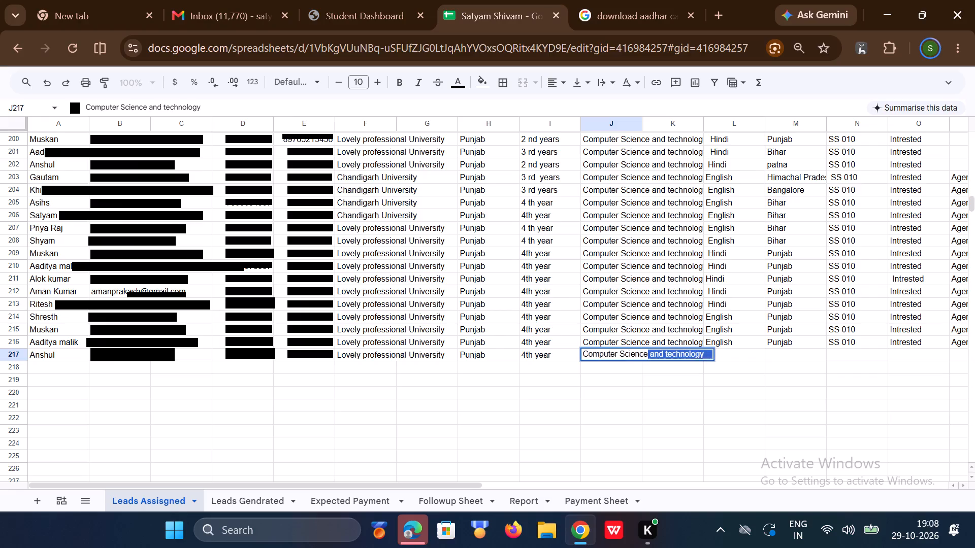
key("space")
type("and")
key("space")
type("tech")
type("nology")
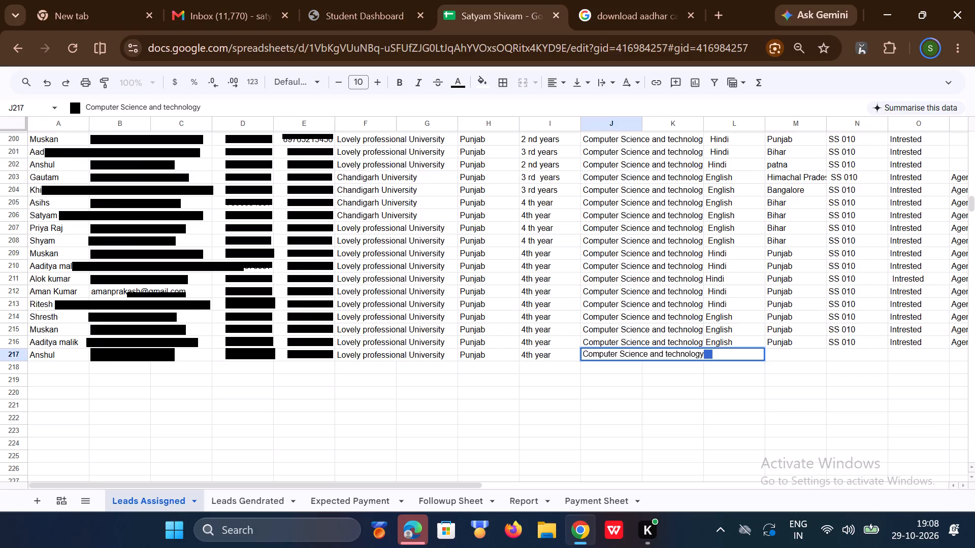
key("space")
left_click(631, 379)
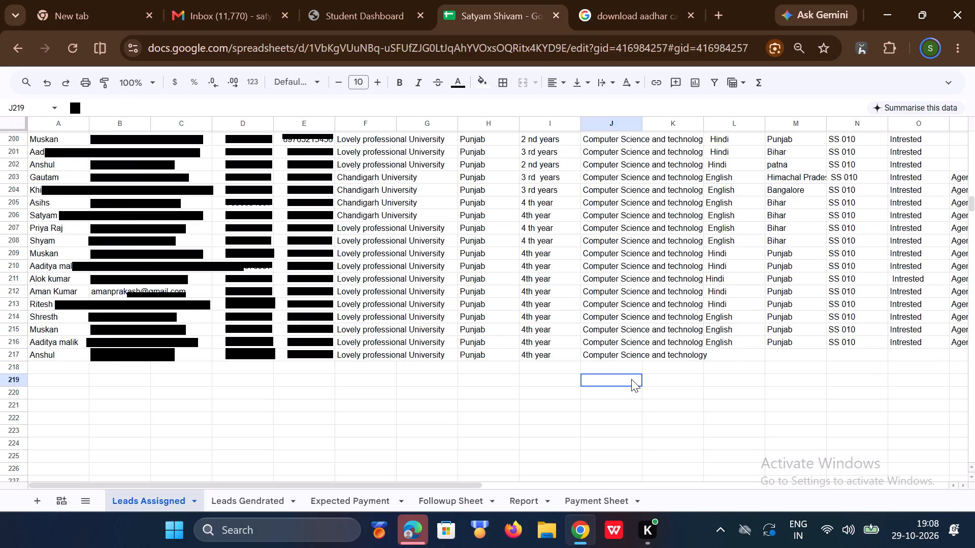
Enter "English" as the language in cell L217 of Anshul's row.
left_click_drag(722, 349, 721, 354)
double_click(721, 354)
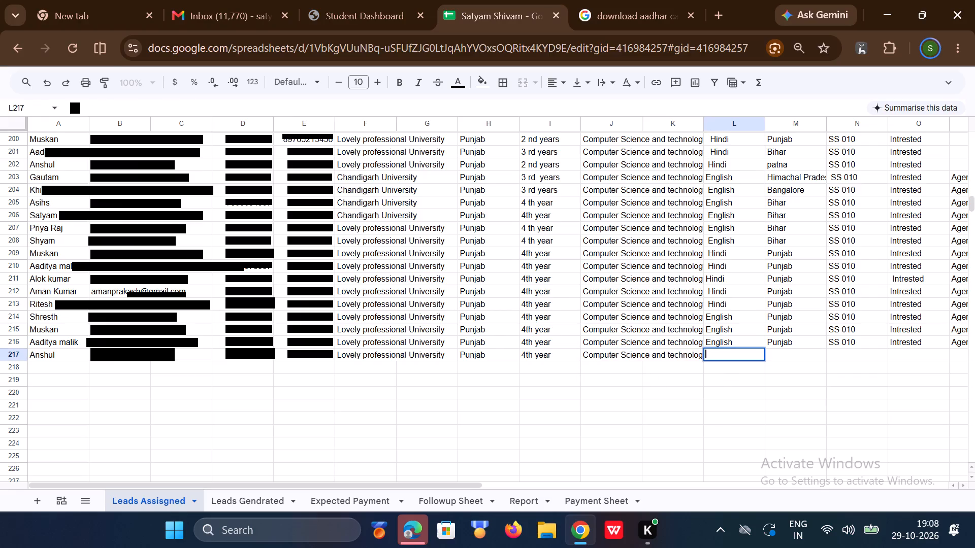
key("shift+e")
key("n")
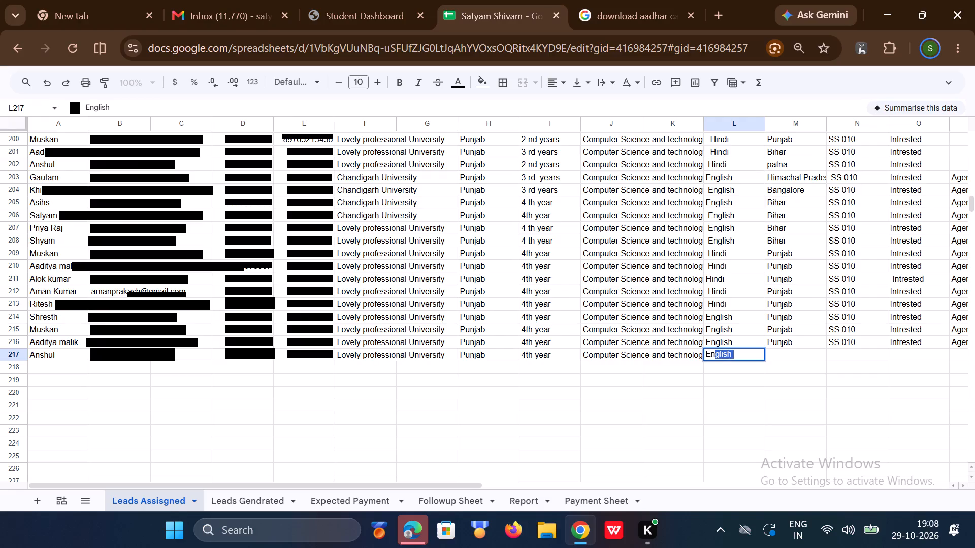
type("glish")
Enter "Punjab" in cell M217 of Anshul's row.
double_click(788, 359)
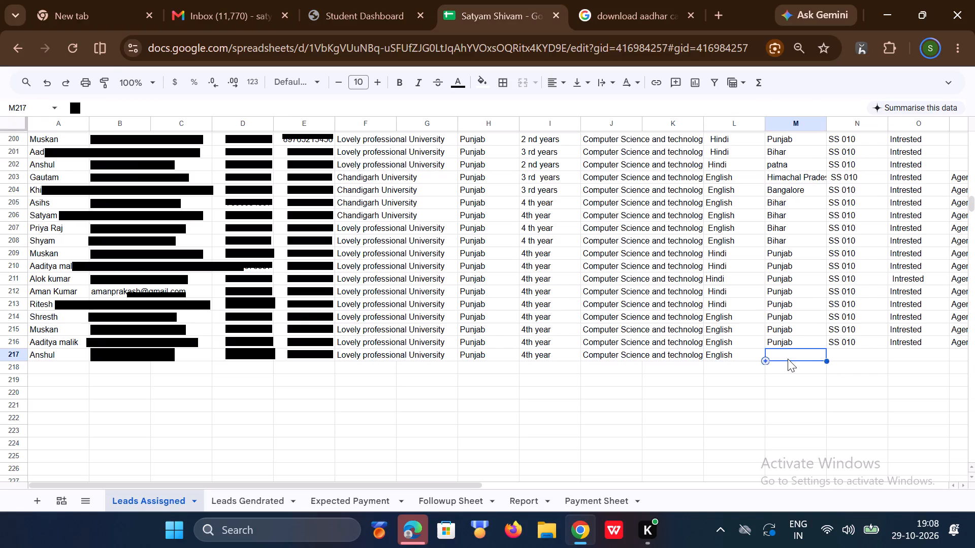
key("shift+p")
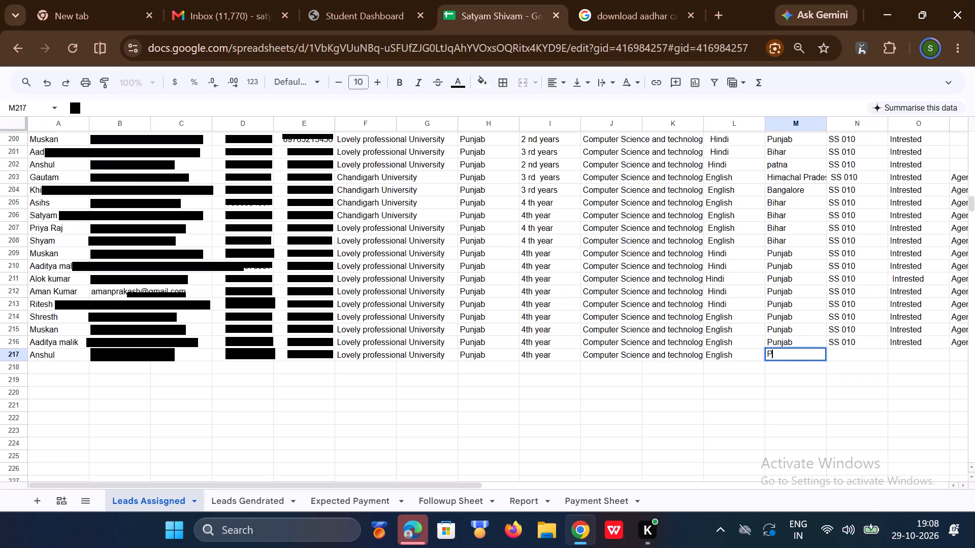
type("unjab")
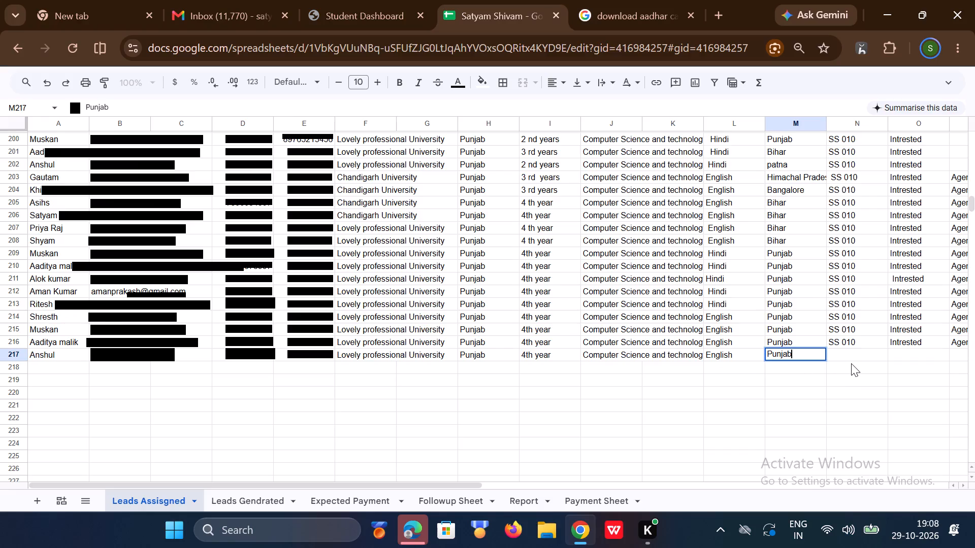
Enter "SS 010" as the code in cell N217 of Anshul's row.
double_click(846, 356)
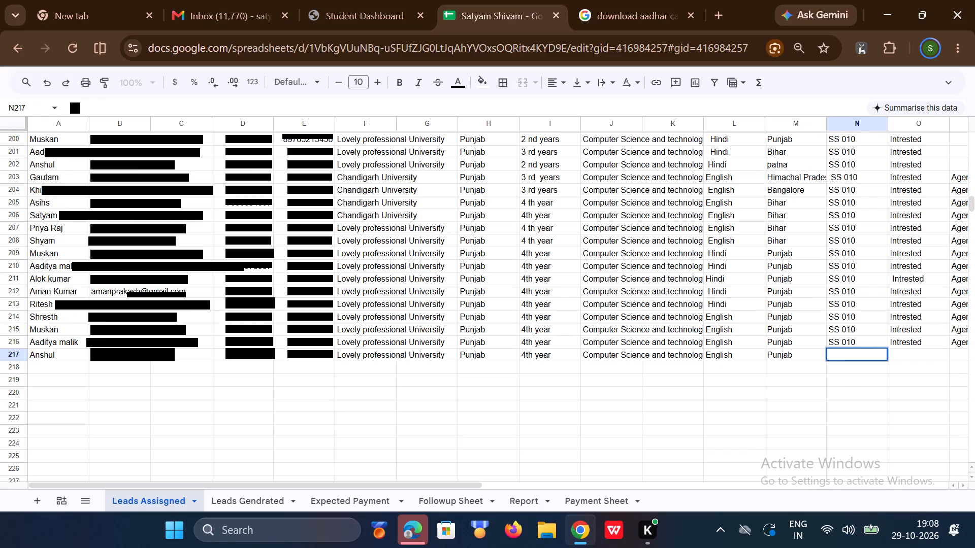
type("Ss")
key("BackSpace")
type("S")
key("space")
key("0")
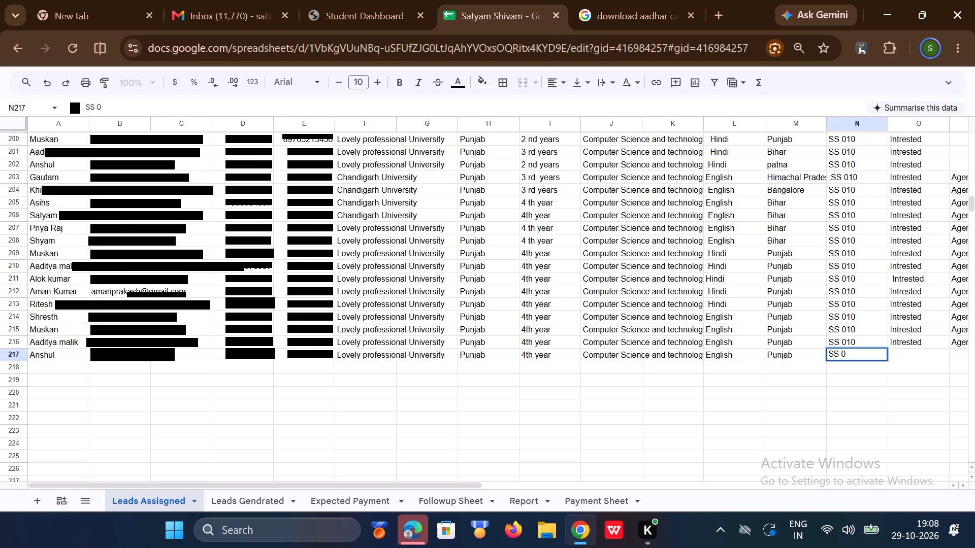
type("10")
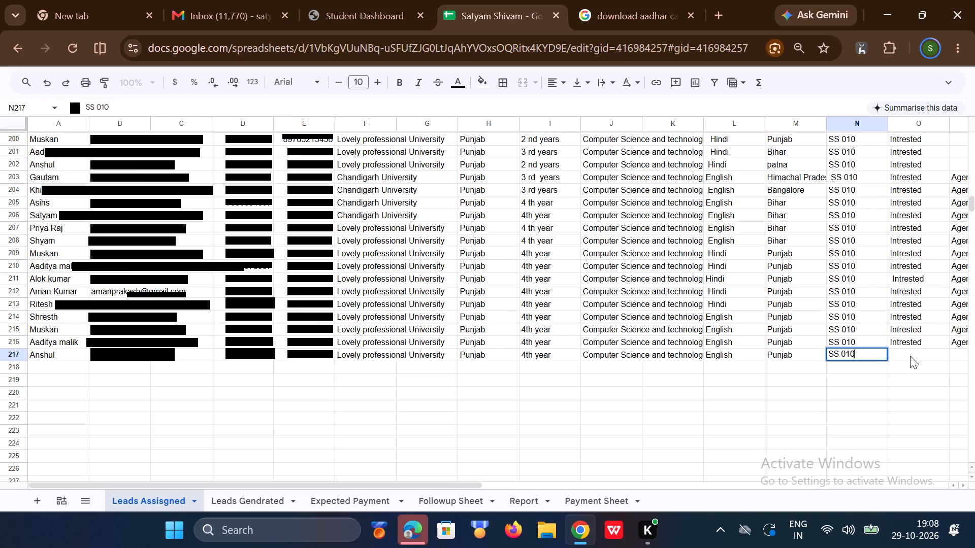
Enter "Intrested" as the lead status in cell O217 of Anshul's row.
double_click(910, 356)
key("shift+i")
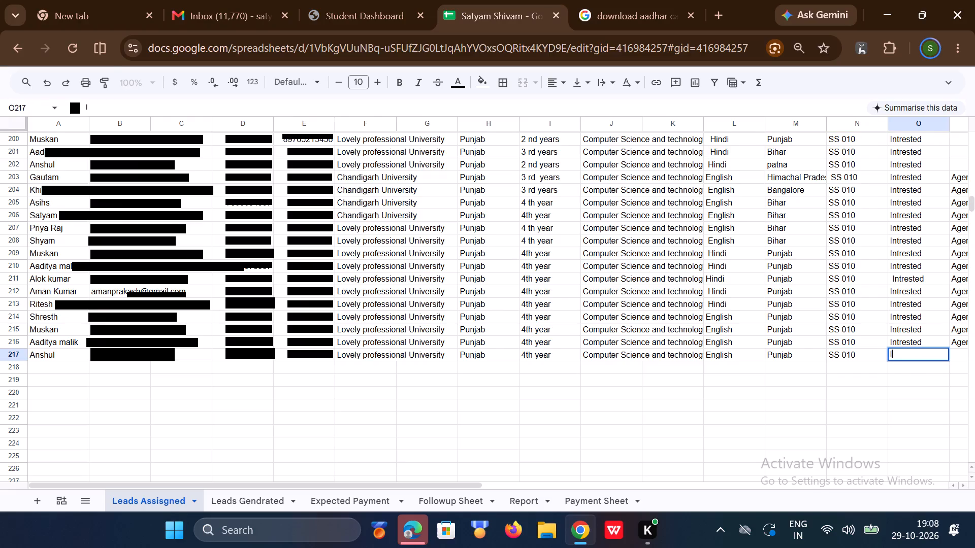
key("n")
type("trested")
Enter "Agent" in cell P217 to complete Anshul's row.
double_click(960, 356)
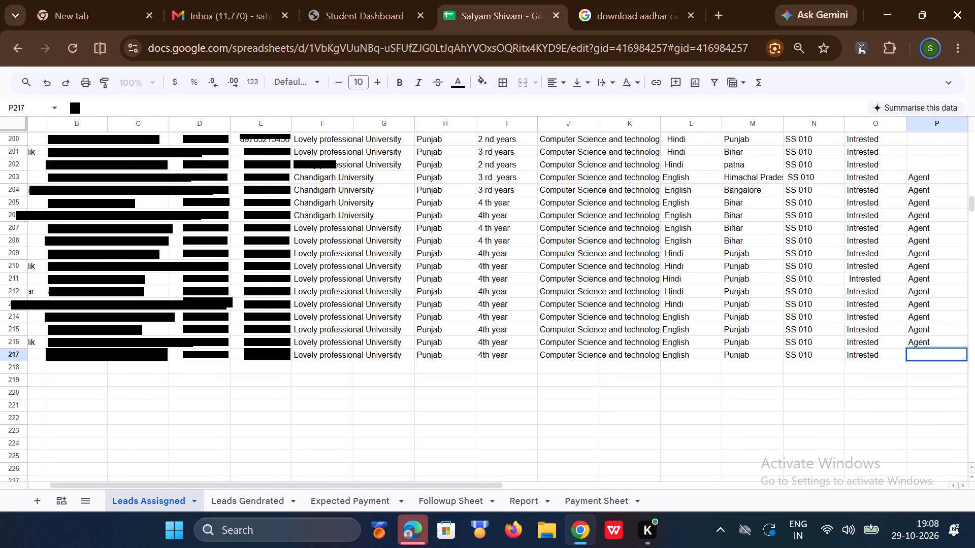
type("Agent")
left_click(763, 404)
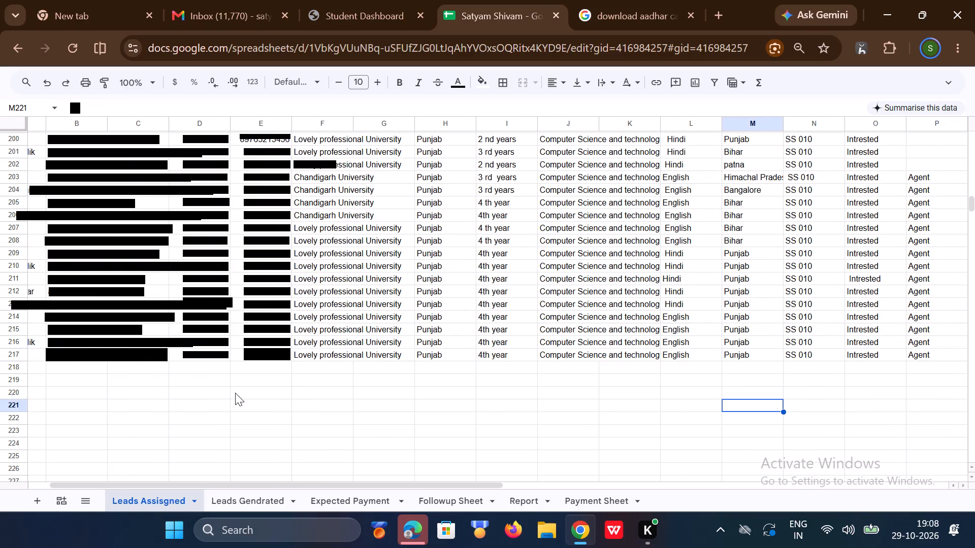
scroll(201, 416, "right", 3)
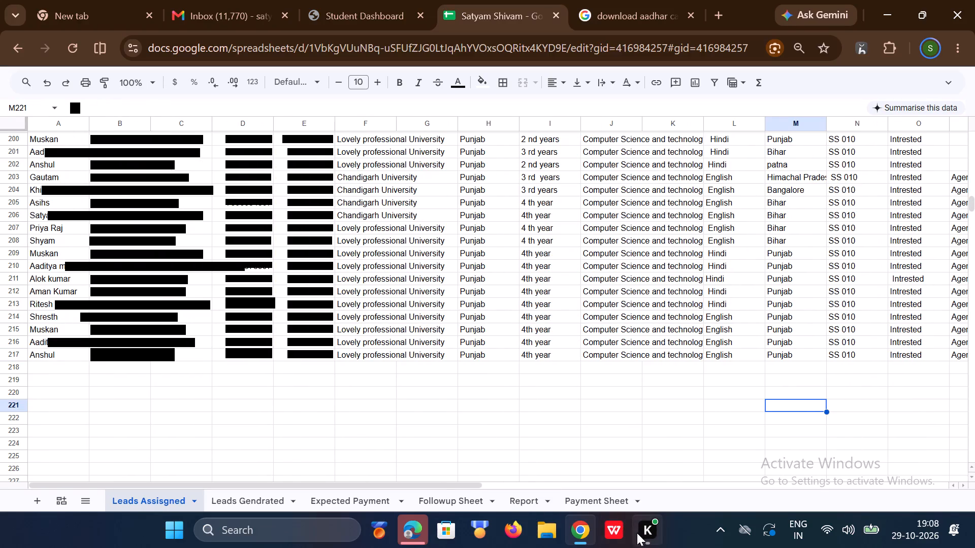
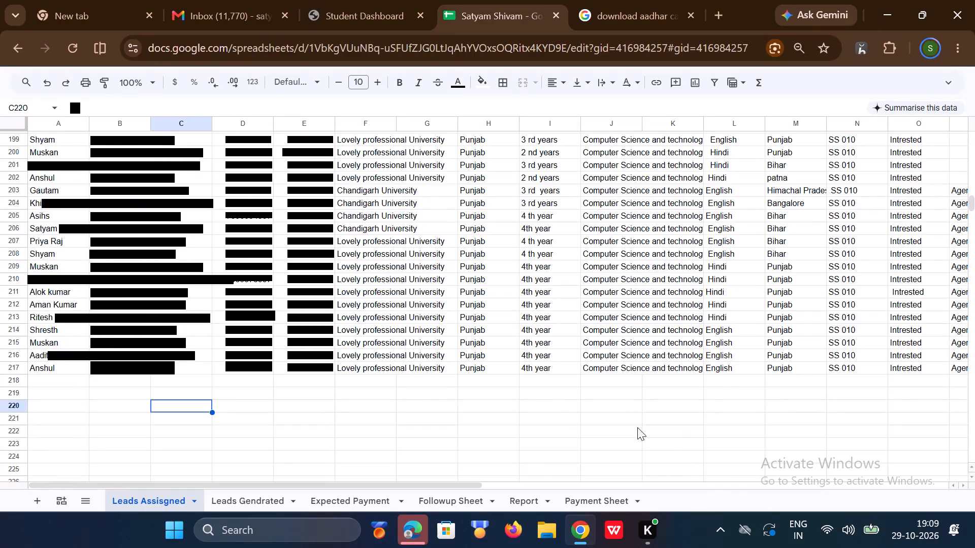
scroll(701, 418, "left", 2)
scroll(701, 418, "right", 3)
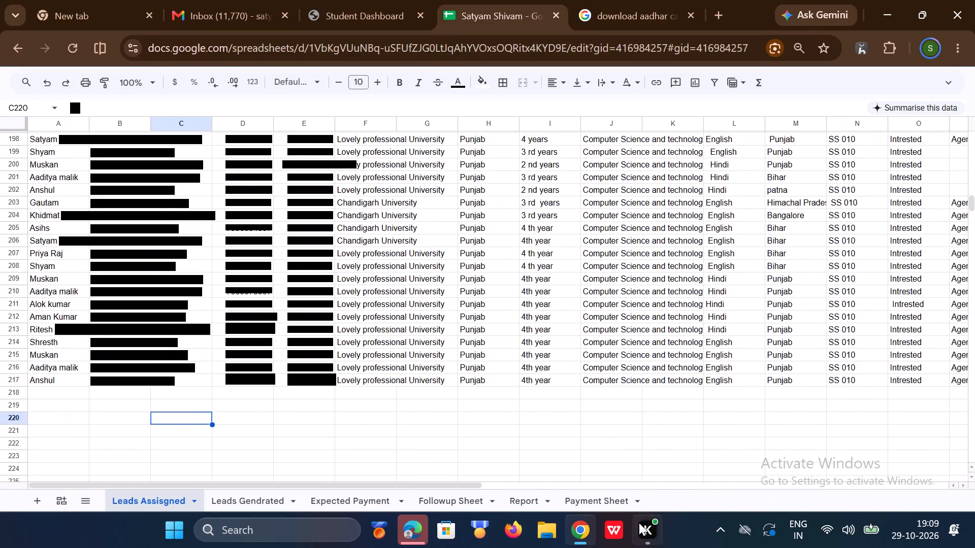
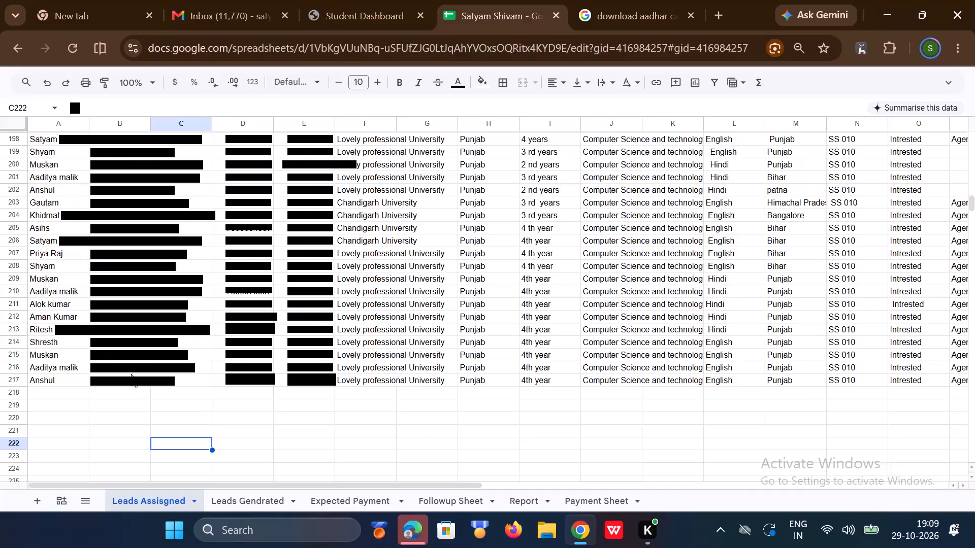
Look over the Leads Assisgned sheet, from its first records to the area below the last filled row.
left_click(22, 398)
left_click(97, 392)
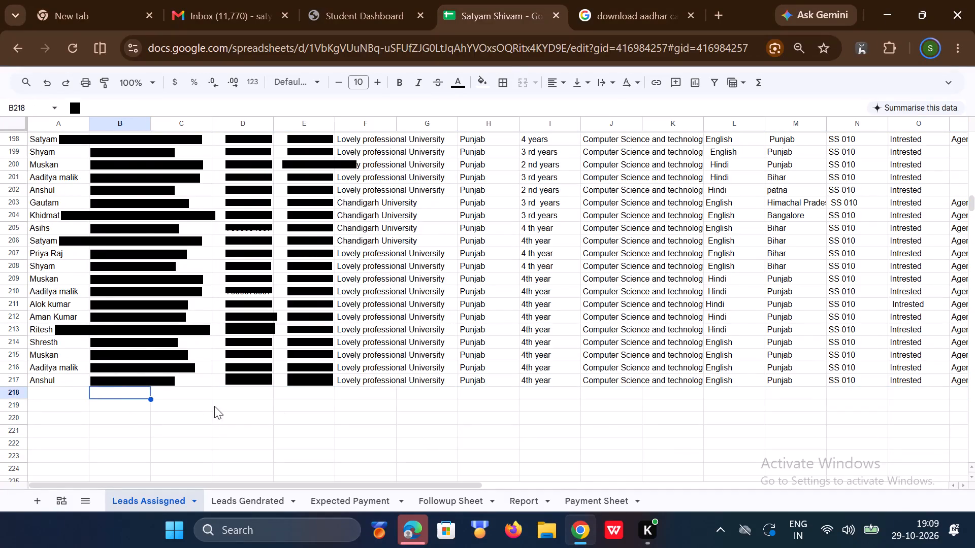
scroll(222, 406, "up", 7)
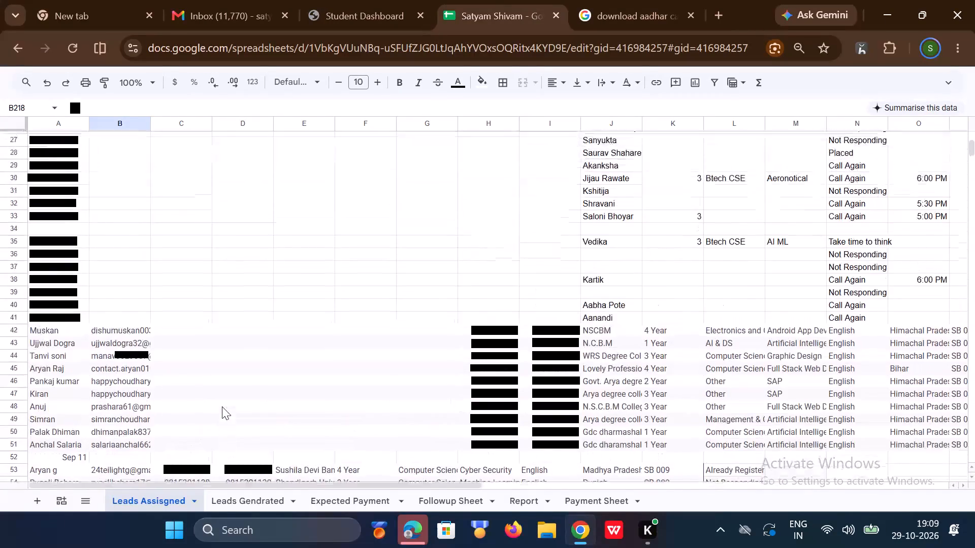
scroll(222, 406, "up", 6)
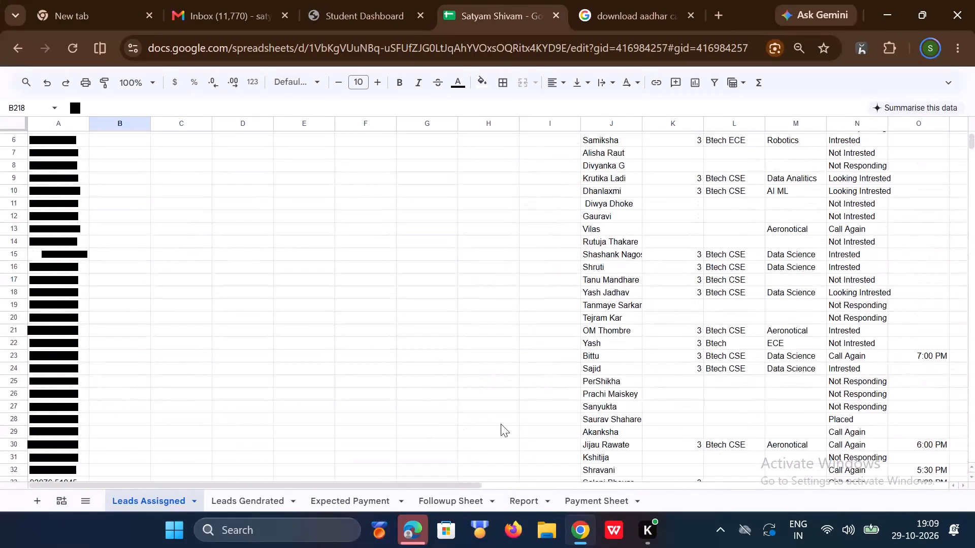
scroll(501, 424, "up", 1)
scroll(501, 424, "down", 9)
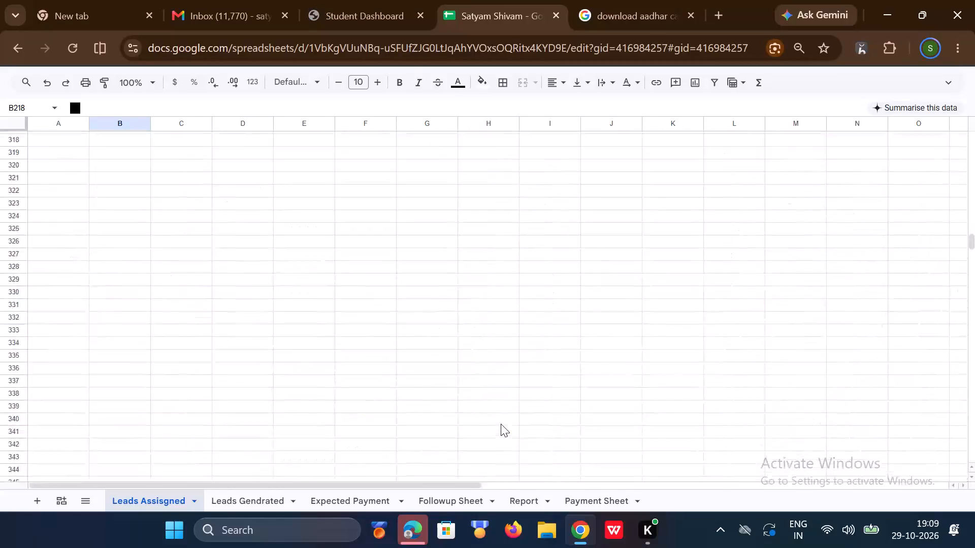
scroll(501, 424, "down", 2)
scroll(501, 424, "up", 2)
scroll(501, 424, "down", 4)
scroll(501, 424, "up", 1)
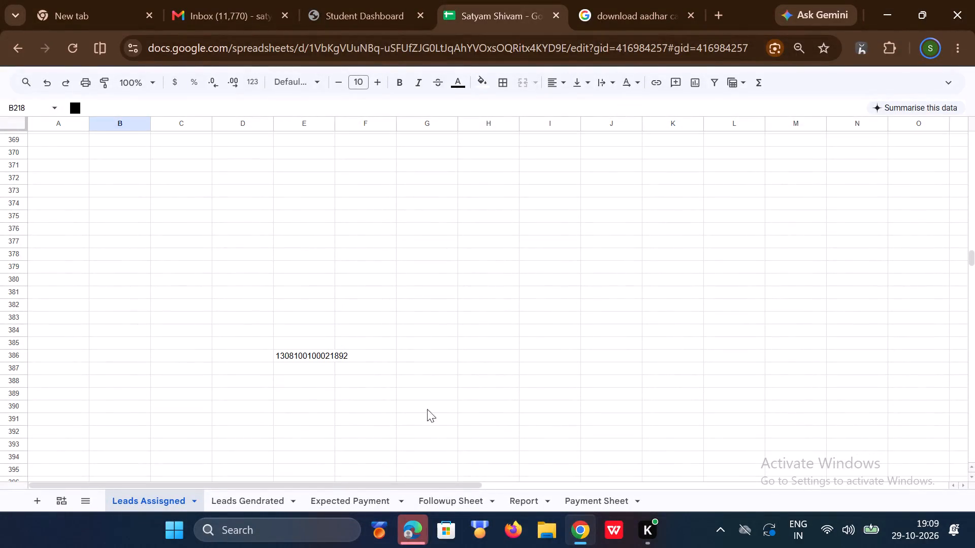
double_click(294, 350)
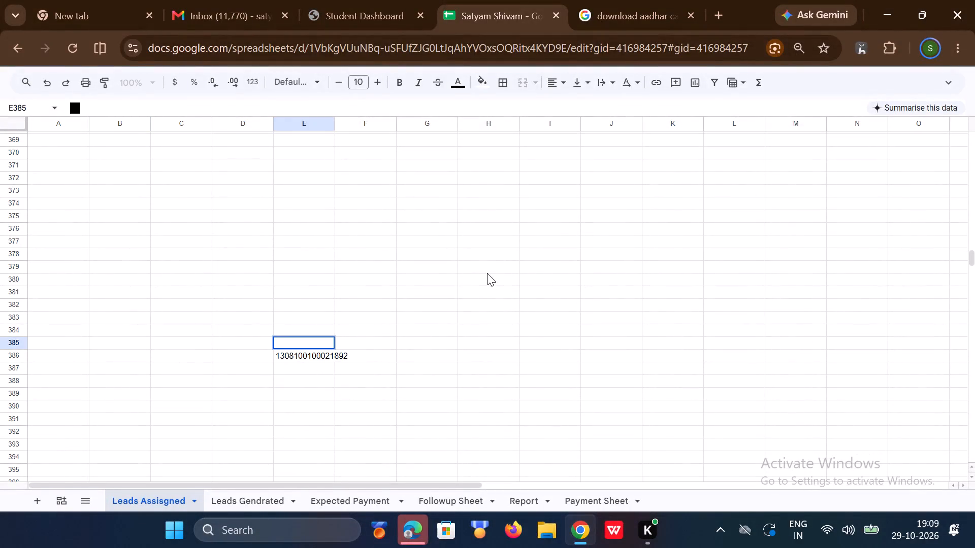
left_click(487, 273)
scroll(497, 233, "up", 6)
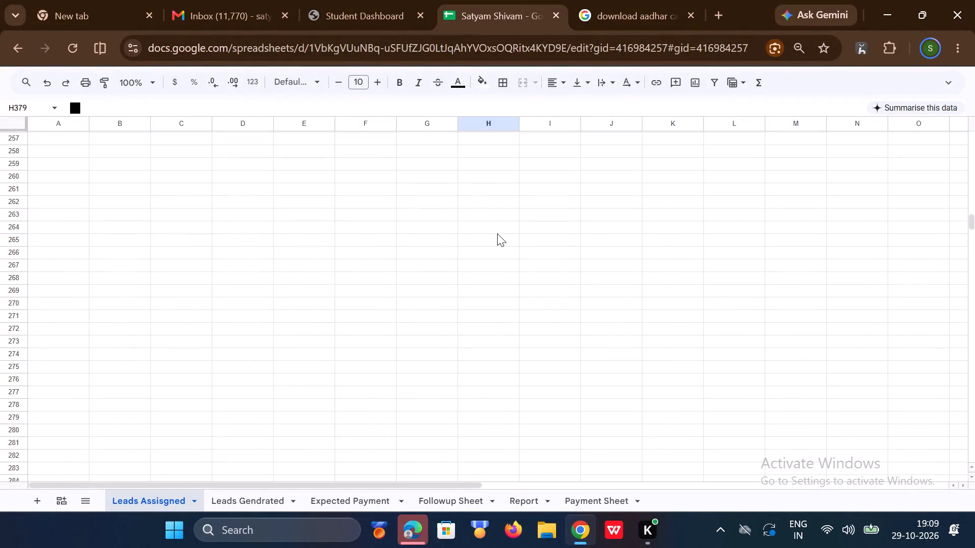
scroll(497, 233, "up", 6)
Examine the most recent student lead records, down to row 217, across all their columns including status and agent.
scroll(527, 376, "down", 2)
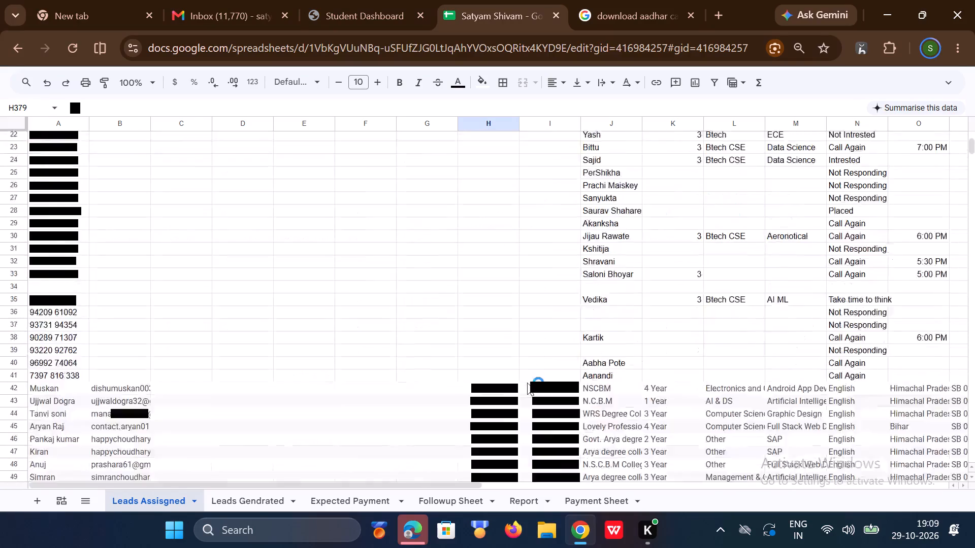
scroll(527, 383, "down", 8)
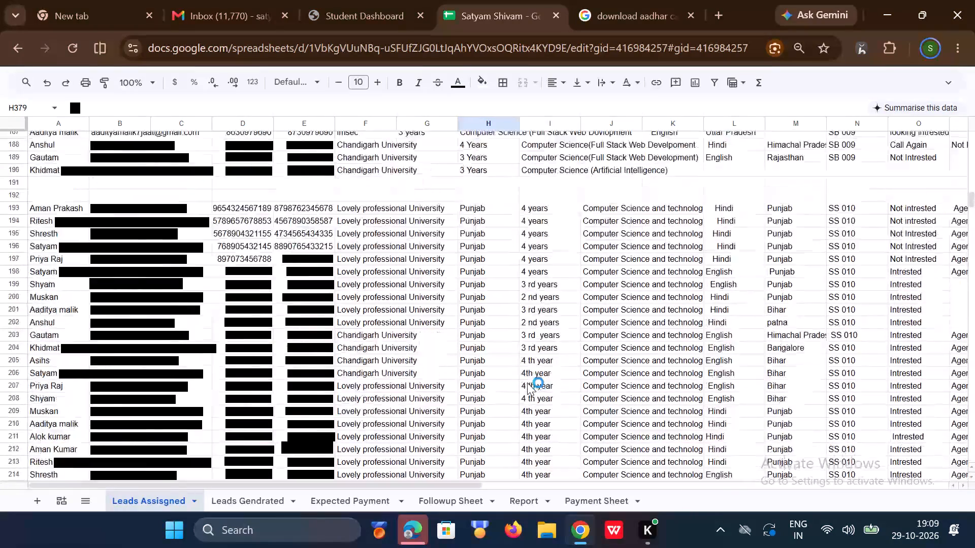
scroll(527, 383, "down", 1)
scroll(527, 376, "left", 6)
scroll(527, 376, "right", 7)
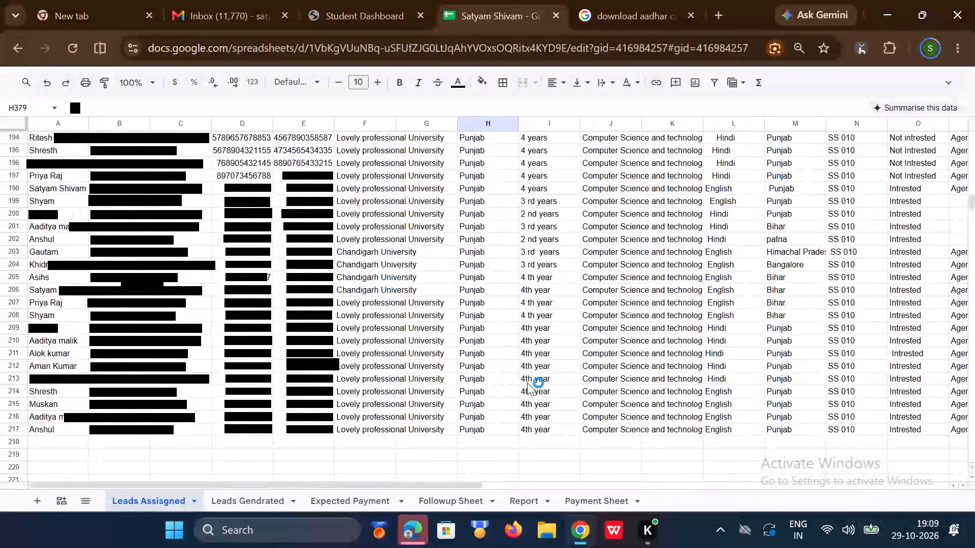
scroll(527, 383, "right", 1)
scroll(619, 466, "down", 2)
scroll(619, 466, "up", 1)
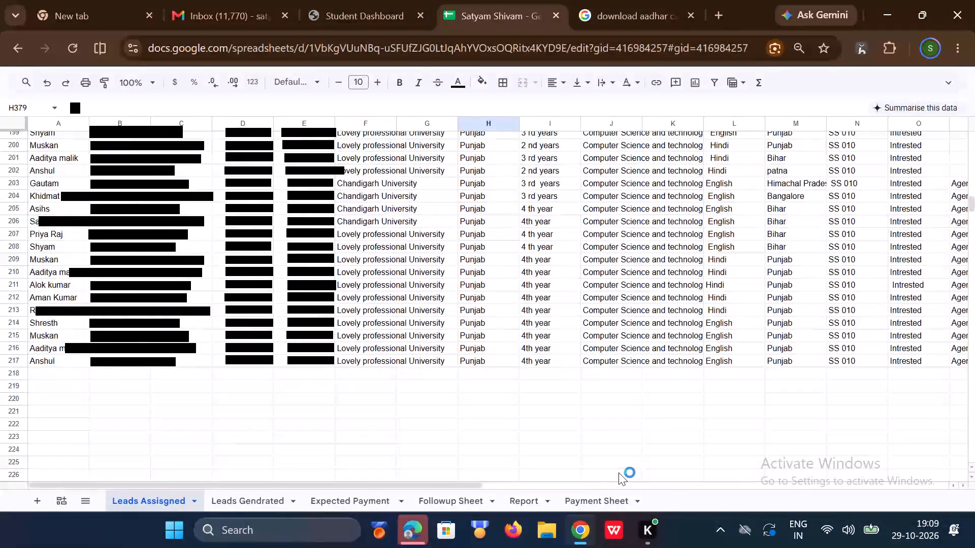
scroll(619, 472, "up", 1)
scroll(645, 389, "right", 1)
scroll(645, 389, "left", 3)
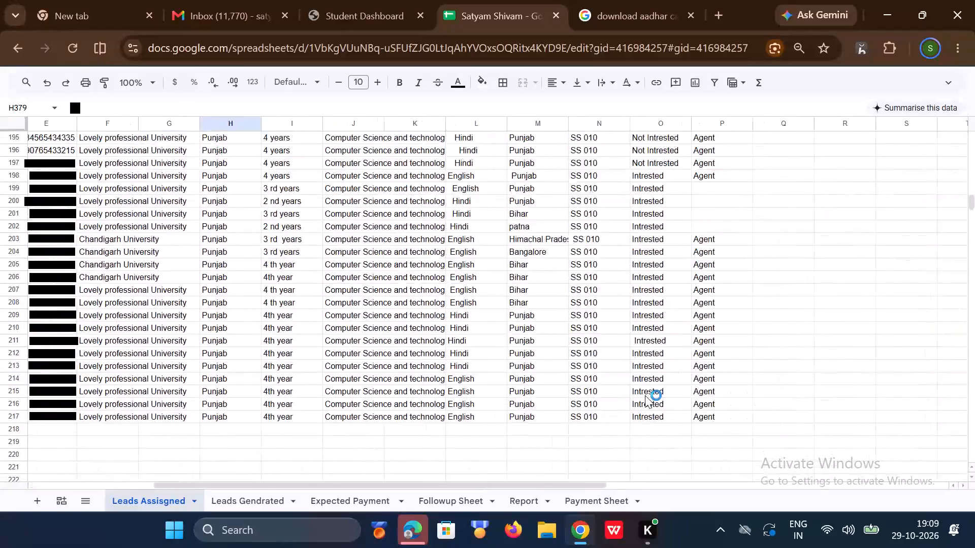
scroll(645, 389, "right", 4)
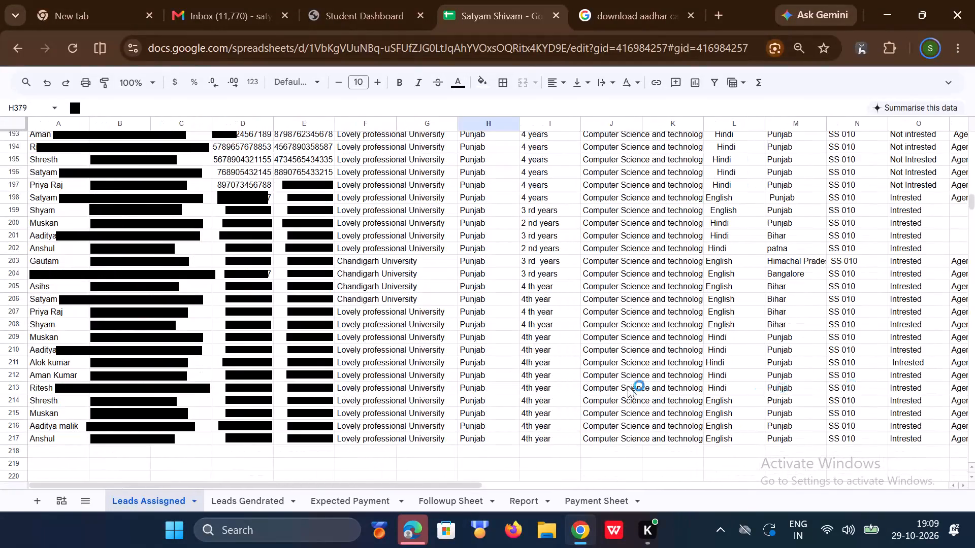
scroll(677, 405, "left", 2)
scroll(597, 426, "right", 3)
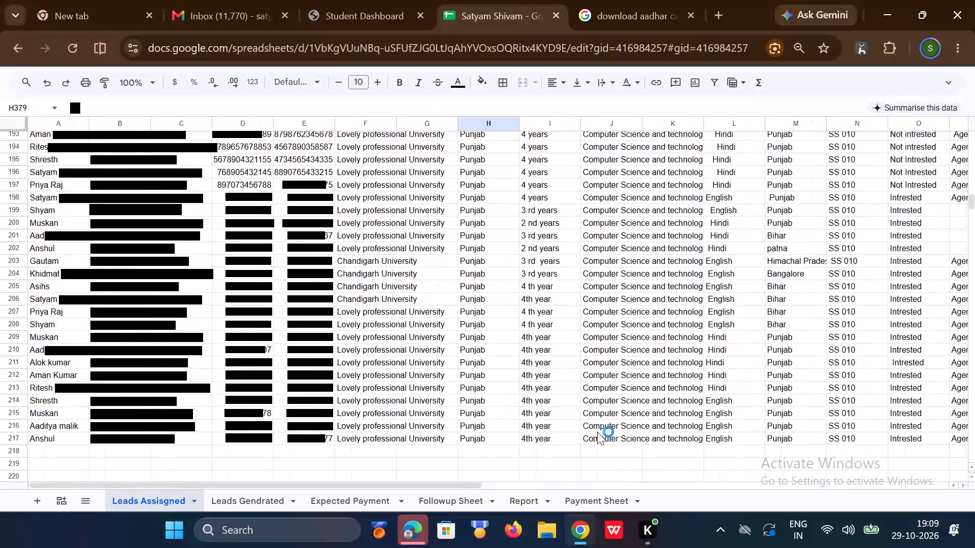
Enter the first name Gautam in column A of row 218, starting a new lead below the last record.
double_click(47, 451)
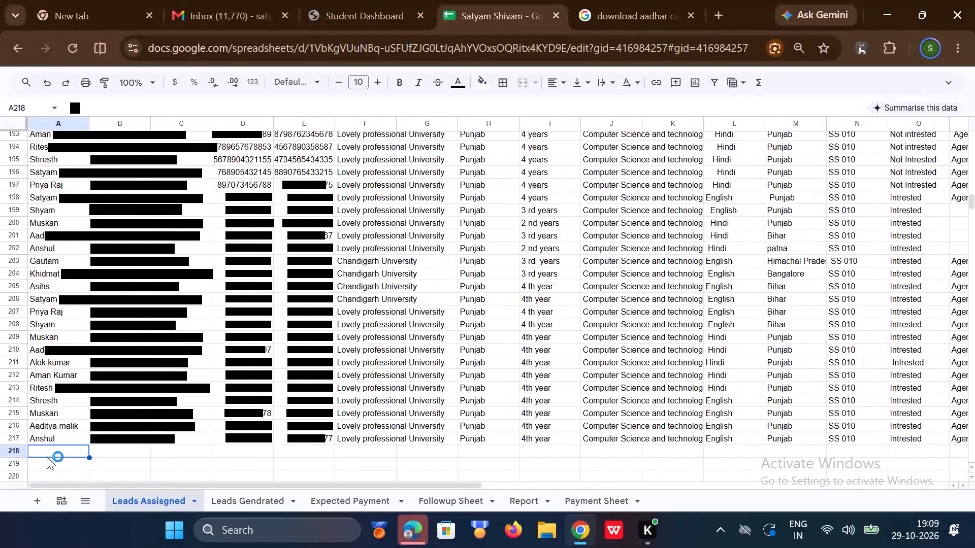
triple_click(47, 451)
left_click(47, 451)
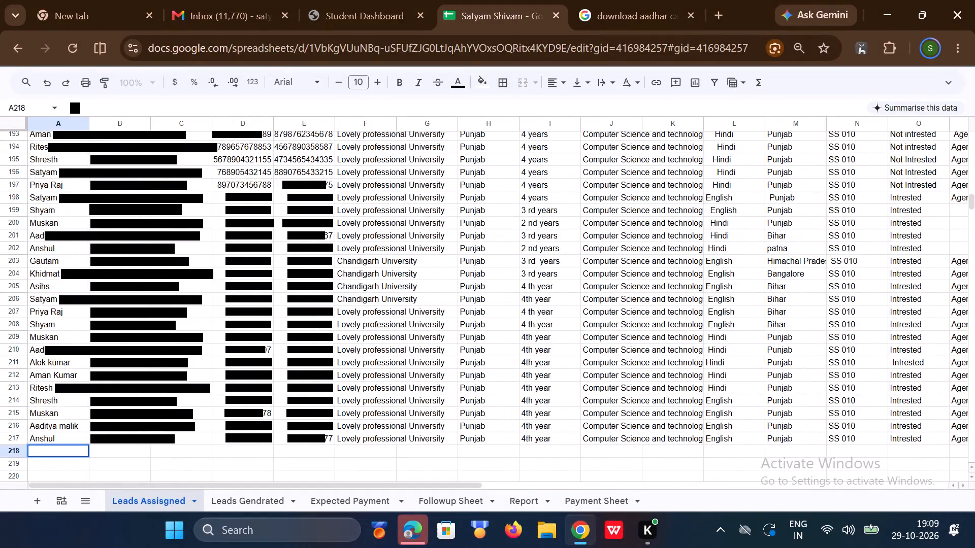
left_click(47, 451)
left_click(47, 451)
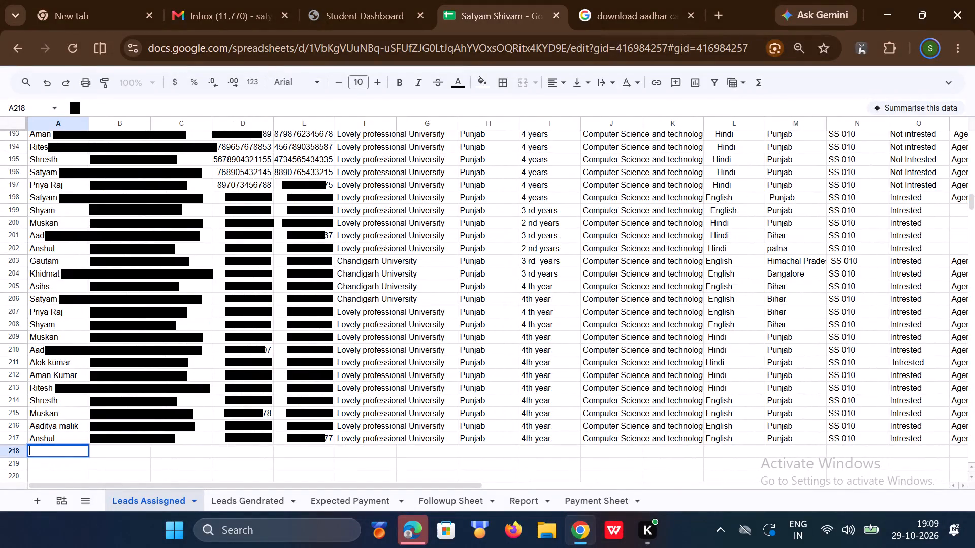
double_click(47, 451)
double_click(47, 451)
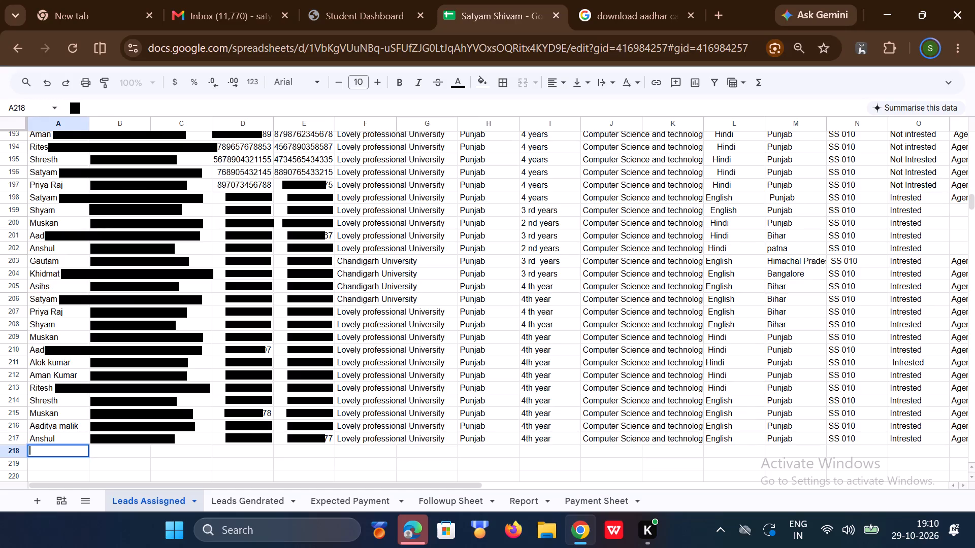
key("shift+g")
type("autam")
left_click(110, 444)
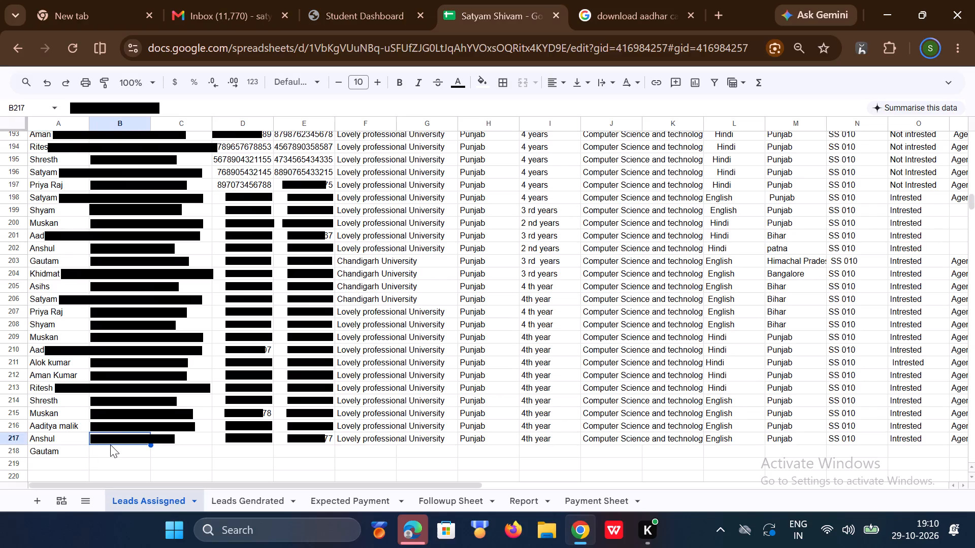
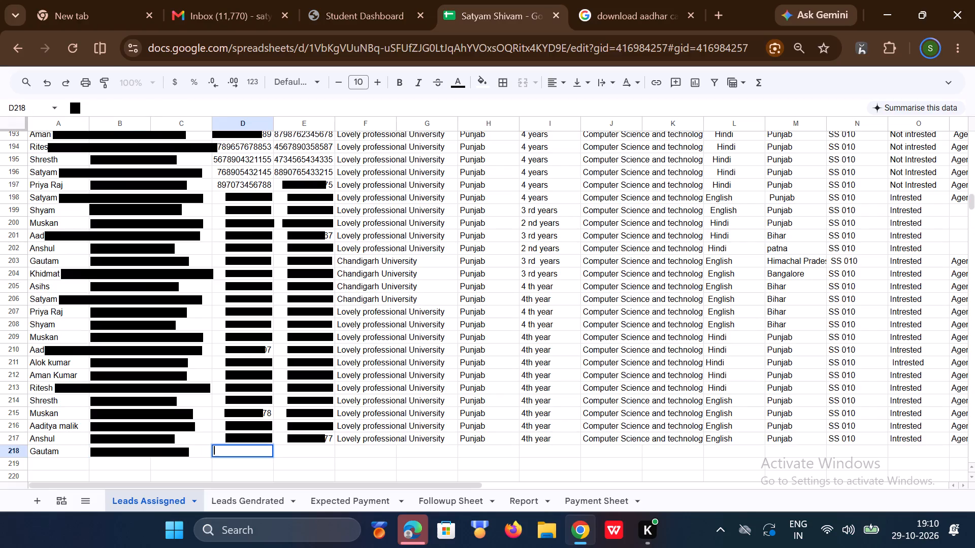
Open the empty contact number cell D218 in Gautam's row for editing.
left_click(244, 447)
left_click(308, 454)
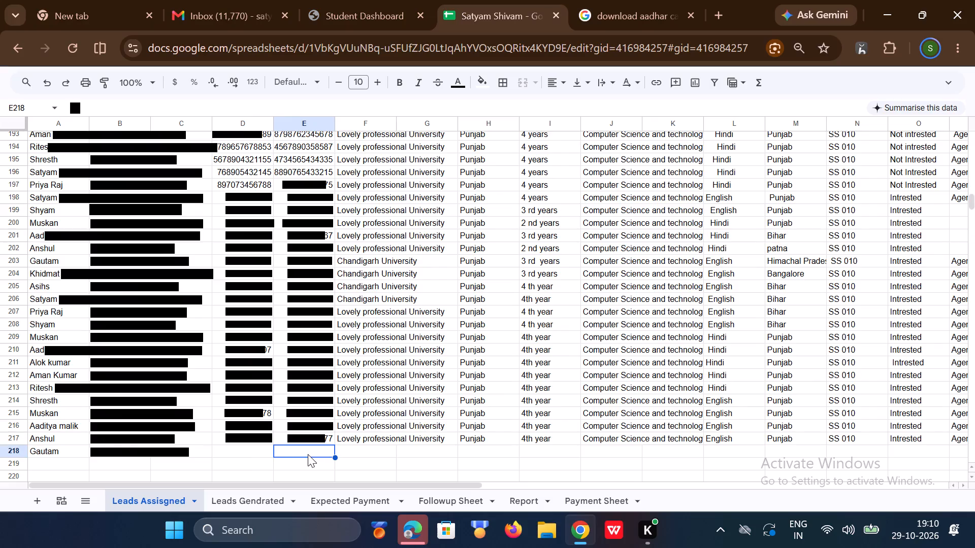
double_click(255, 452)
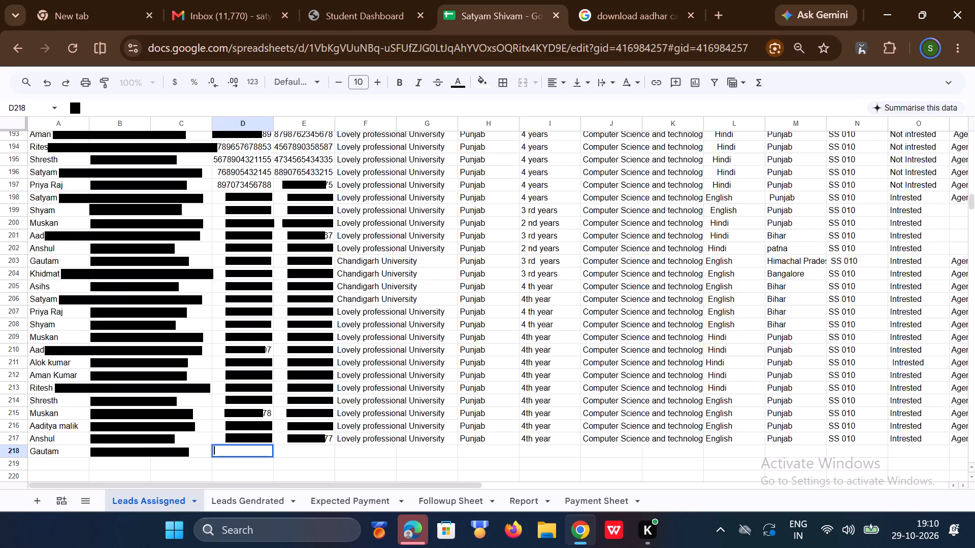
Open the empty column D cell in row 218 of the new Gautam lead for entry.
left_click(255, 452)
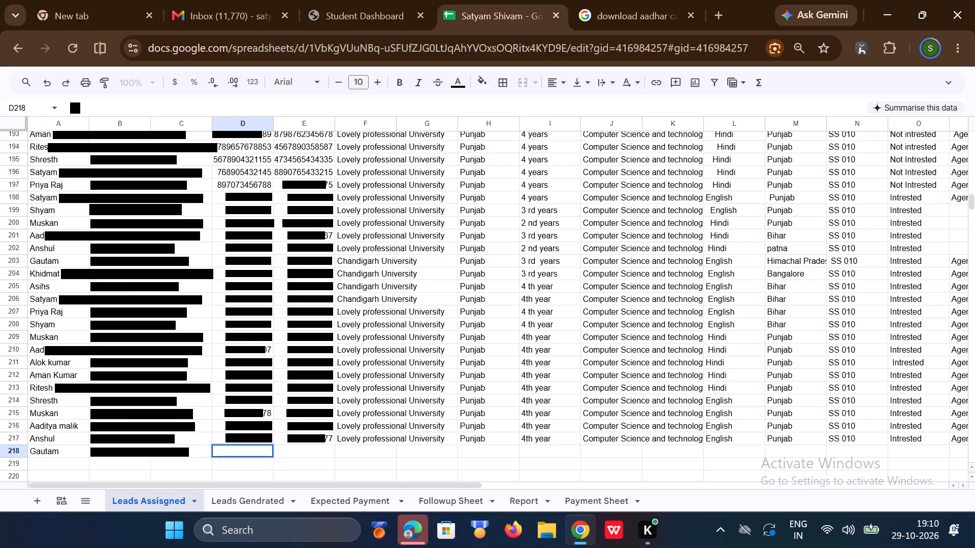
left_click(255, 452)
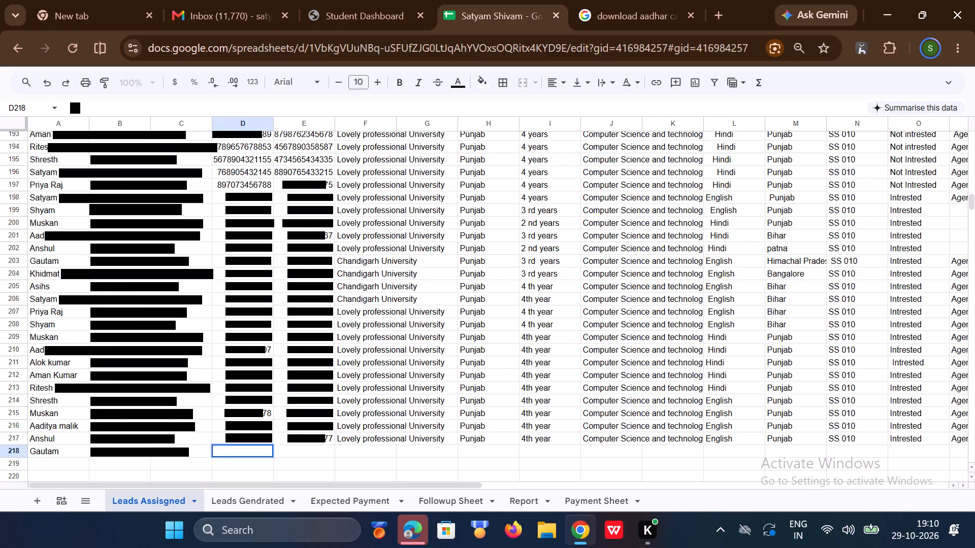
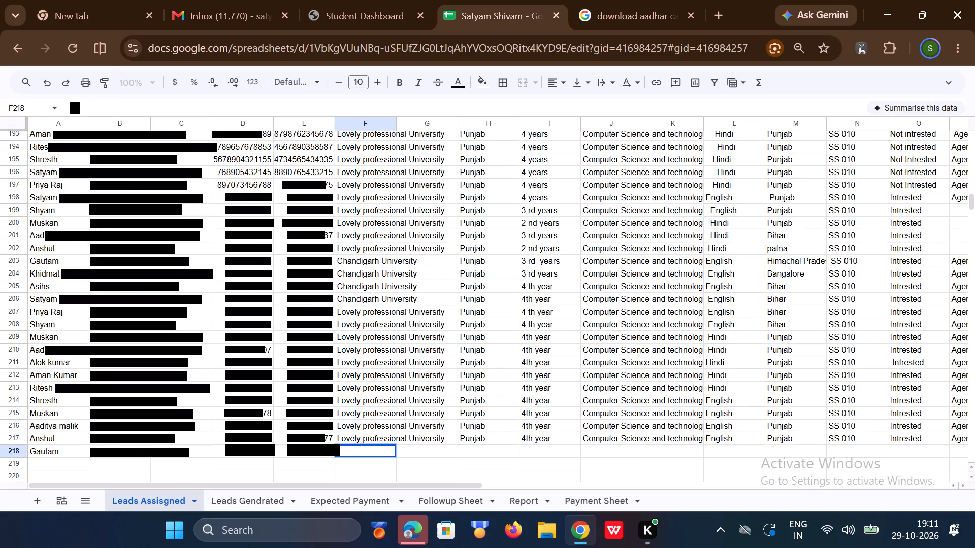
Enter Lovely professional University as the university in column F of Gautam's row 218.
key("shift+l")
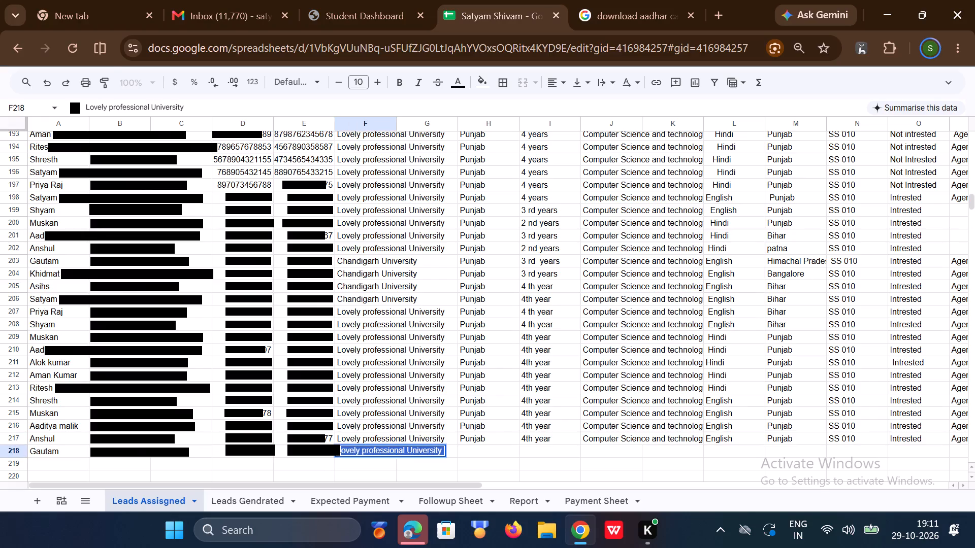
key("o")
key("v")
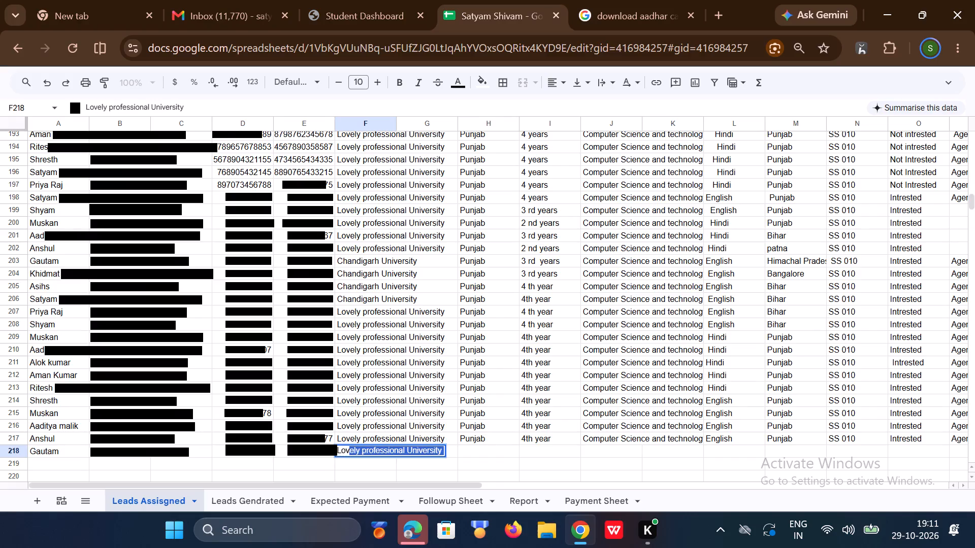
type("ely")
key("space")
type("pro")
type("fe")
type("ss")
type("ional")
key("space")
key("shift+u")
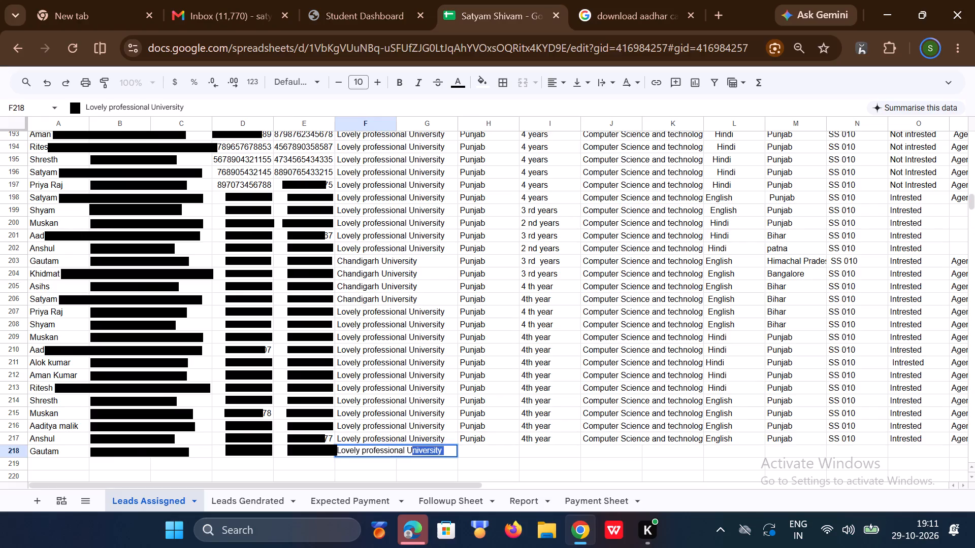
type("ni")
type("ver")
type("siy")
key("BackSpace")
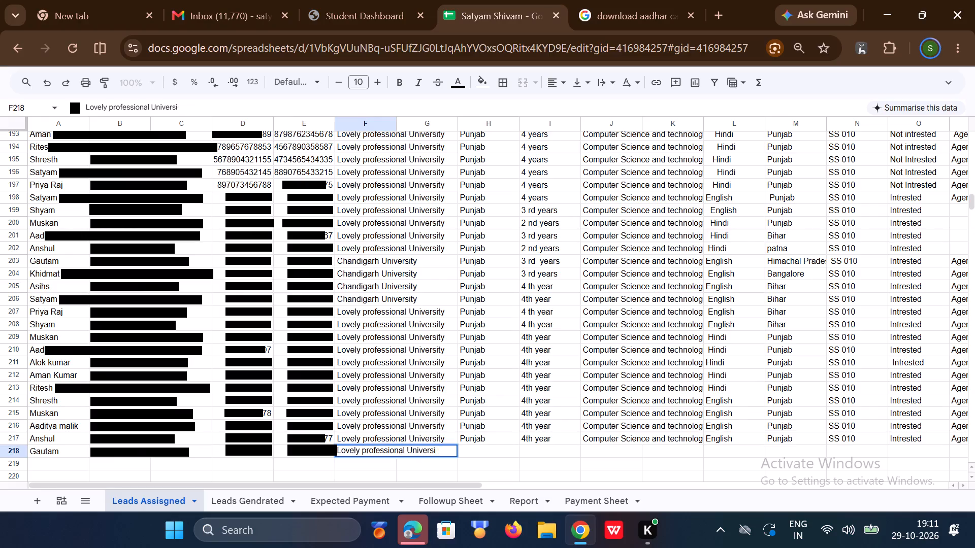
type("ty")
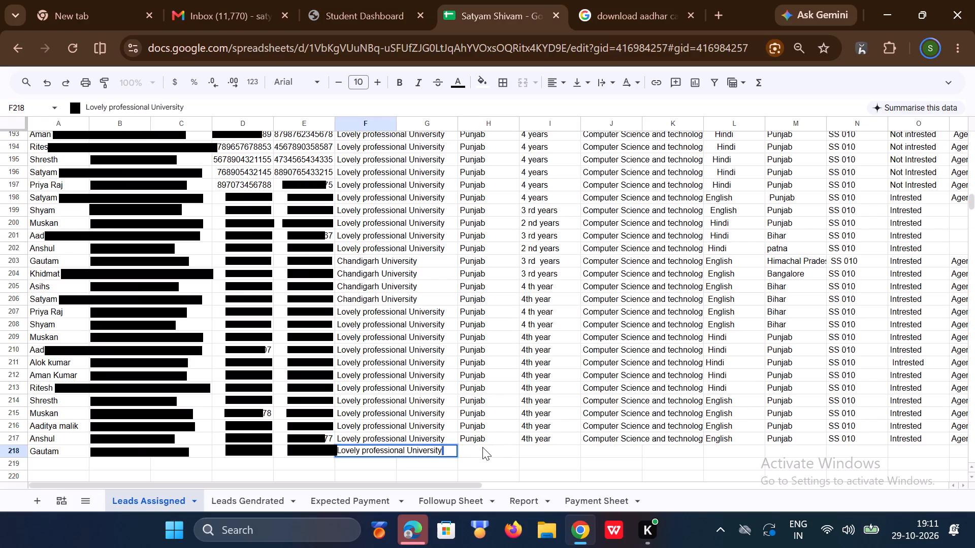
Enter Punjab in column H of Gautam's row 218.
left_click(479, 450)
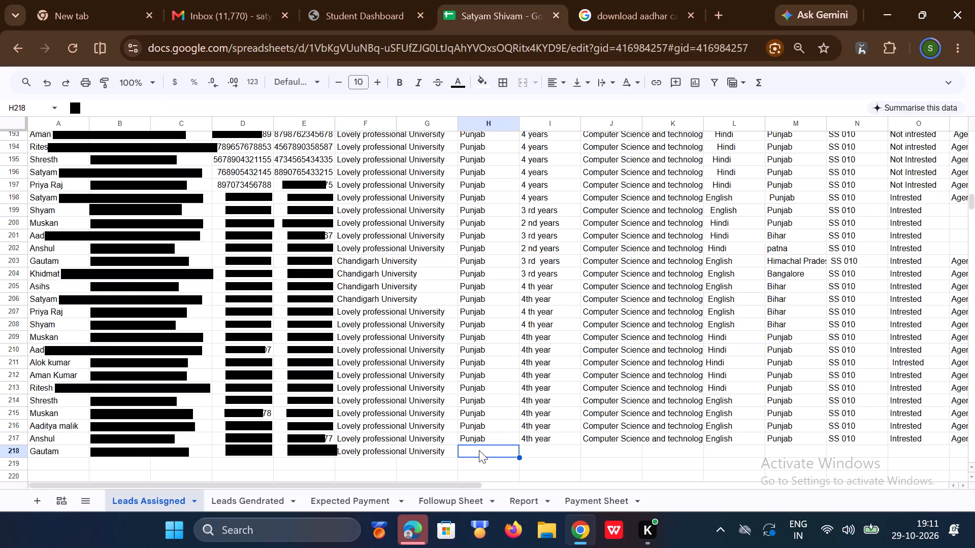
double_click(479, 450)
key("shift+p")
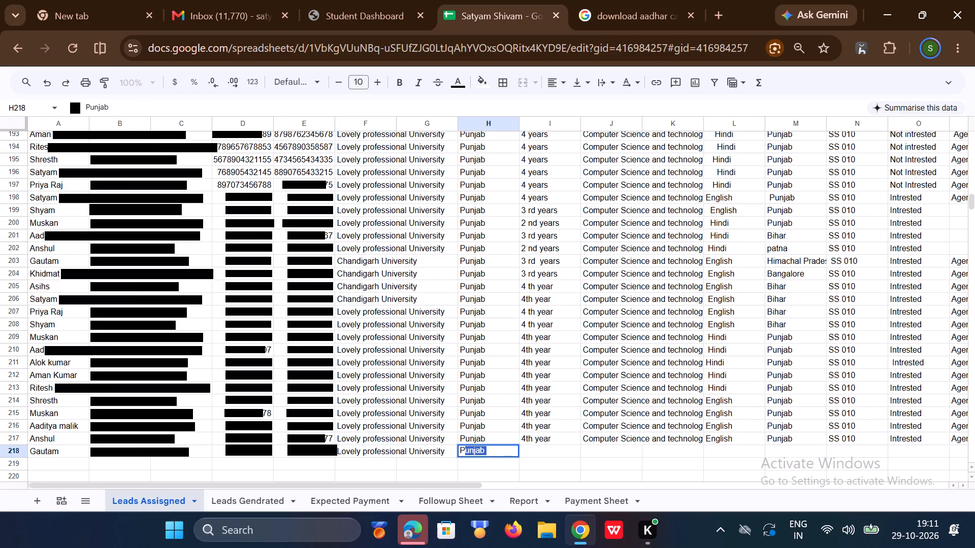
type("unjab")
Enter 4th year as the study year in column I of Gautam's row 218.
left_click(552, 455)
double_click(552, 455)
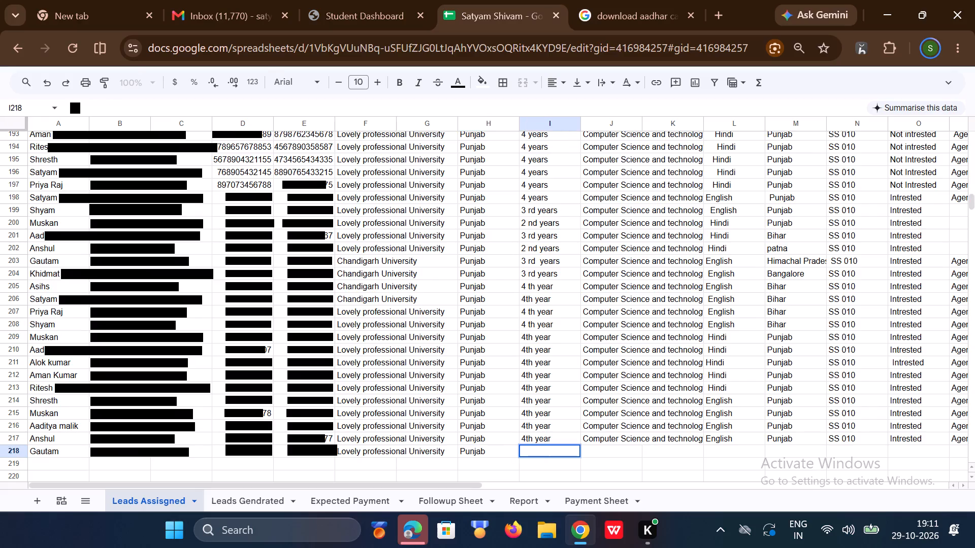
left_click(552, 455)
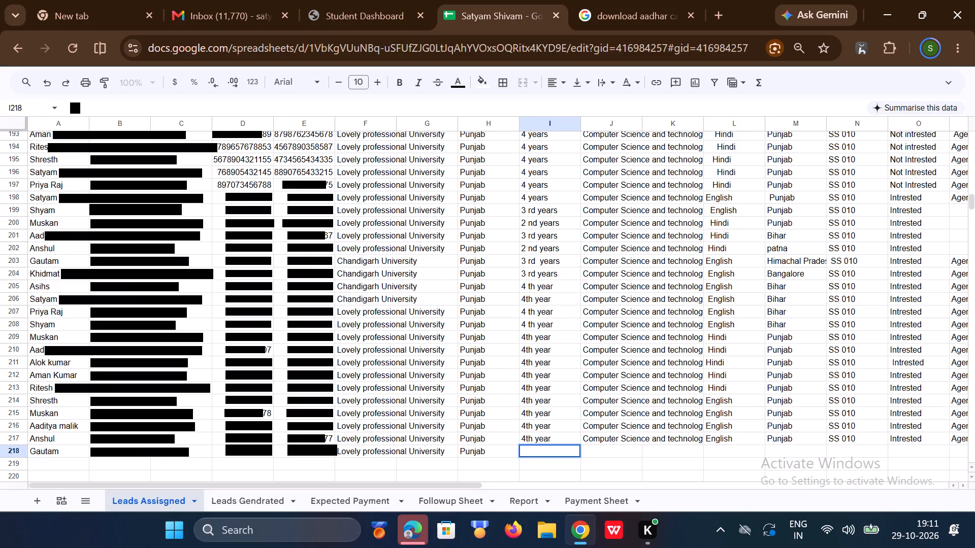
left_click(552, 455)
type("$t")
key("BackSpace")
key("BackSpace")
key("4")
key("space")
type("th")
key("space")
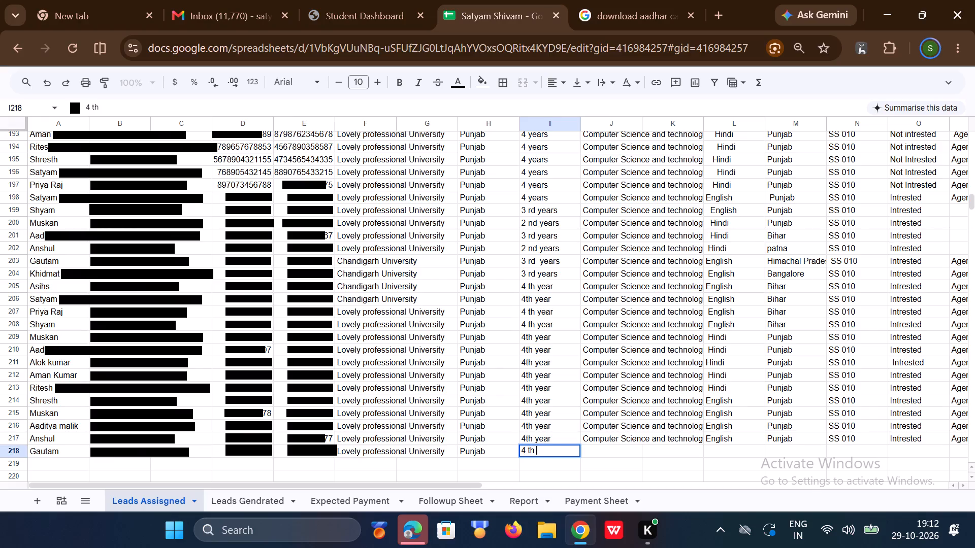
key("BackSpace")
key("BackSpace")
key("BackSpace")
key("BackSpace")
type("th year")
key("space")
Enter Computer Science and technology as the course in column J of Gautam's row 218.
double_click(606, 449)
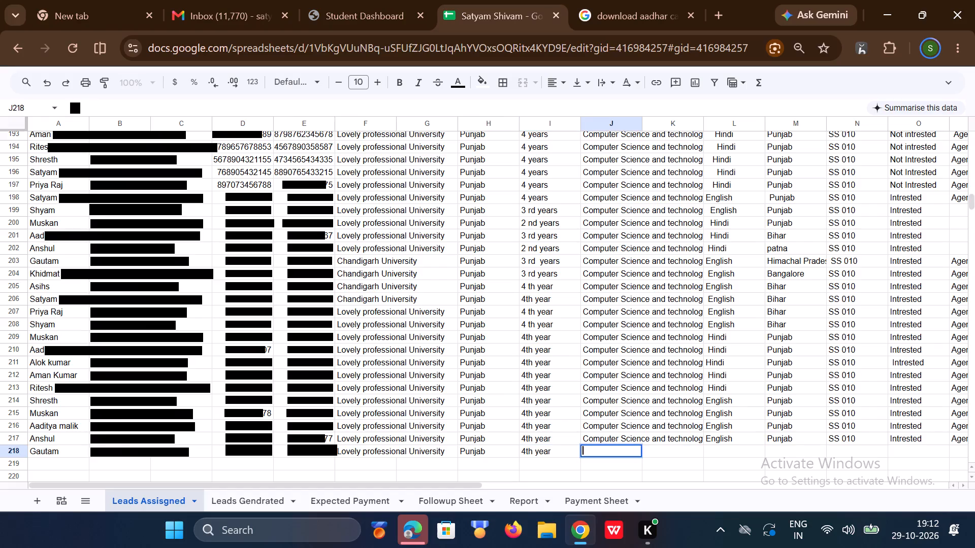
key("shift+c")
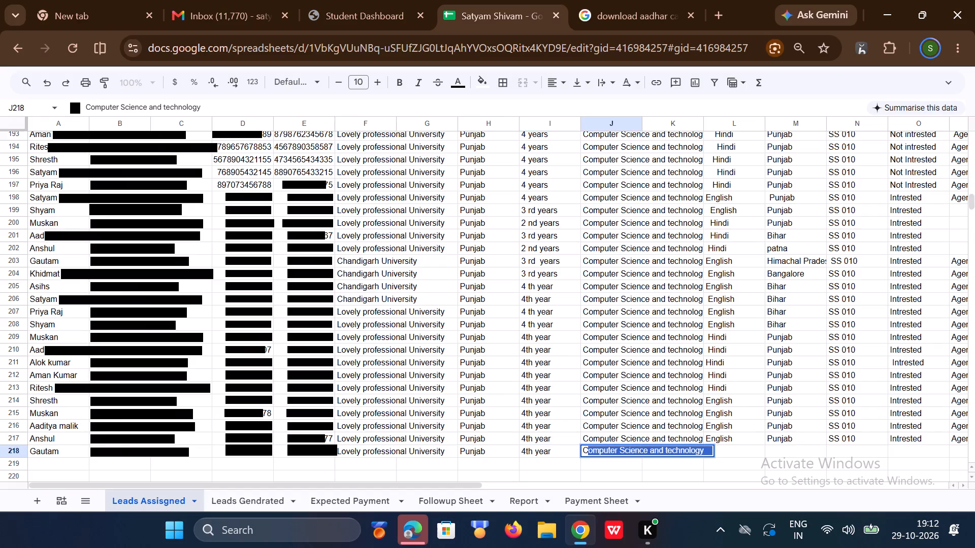
key("o")
type("mp")
type("uter")
key("space")
type("sc")
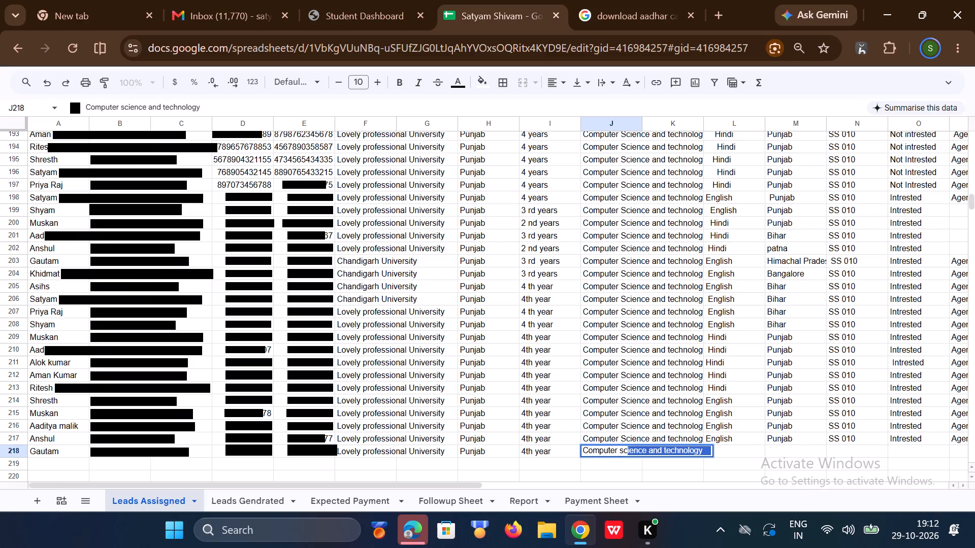
type("ience")
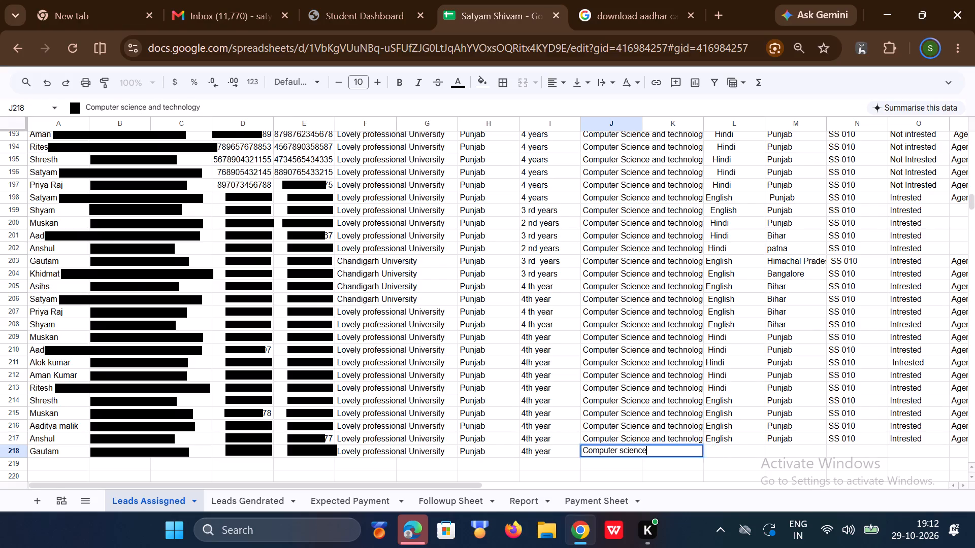
key("space")
type("and")
key("space")
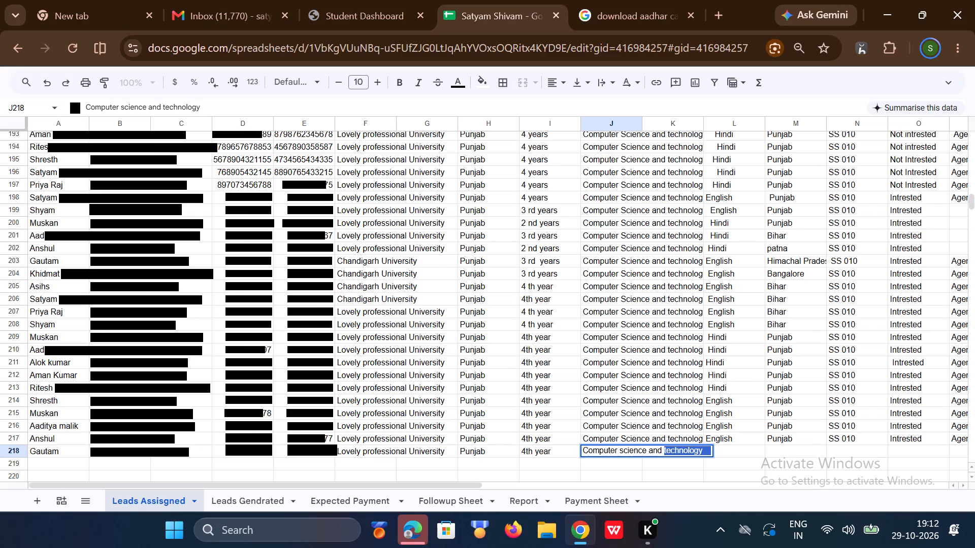
type("Tech")
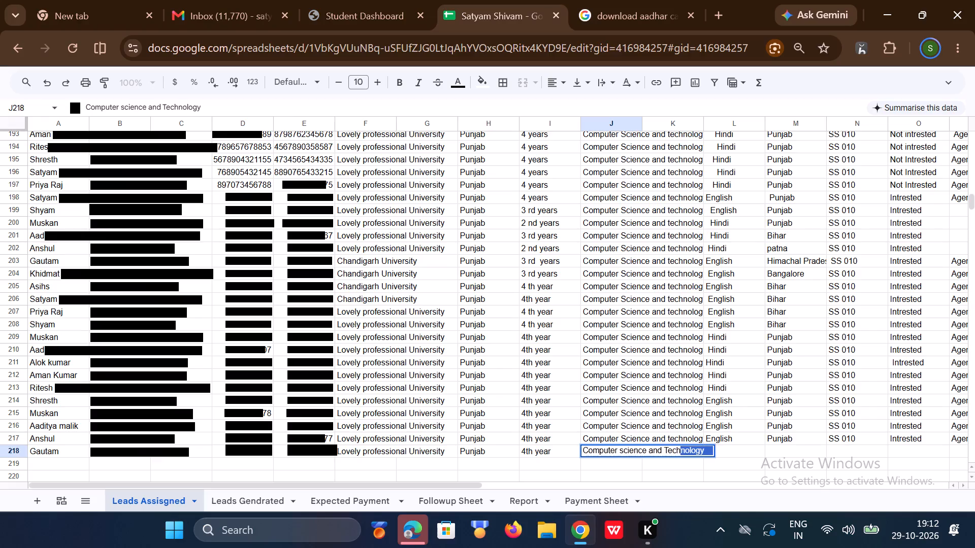
type("nolo")
type("gy")
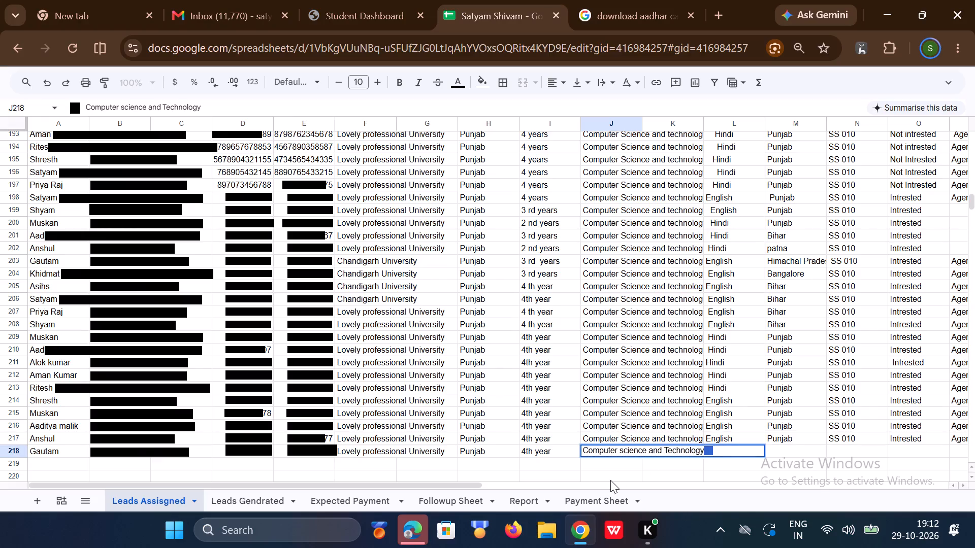
left_click(665, 502)
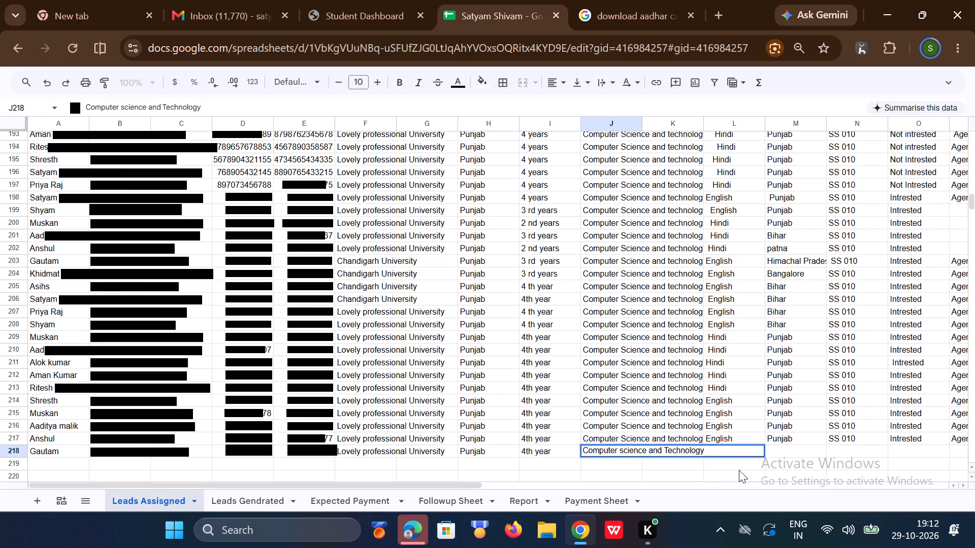
left_click(739, 470)
Enter English as the language in column L of Gautam's row 218.
left_click(730, 458)
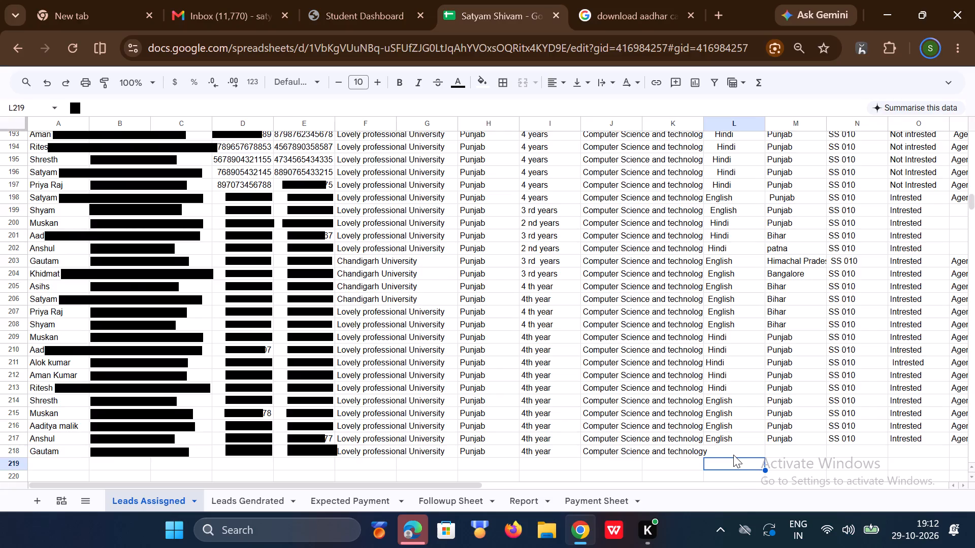
double_click(733, 455)
double_click(740, 454)
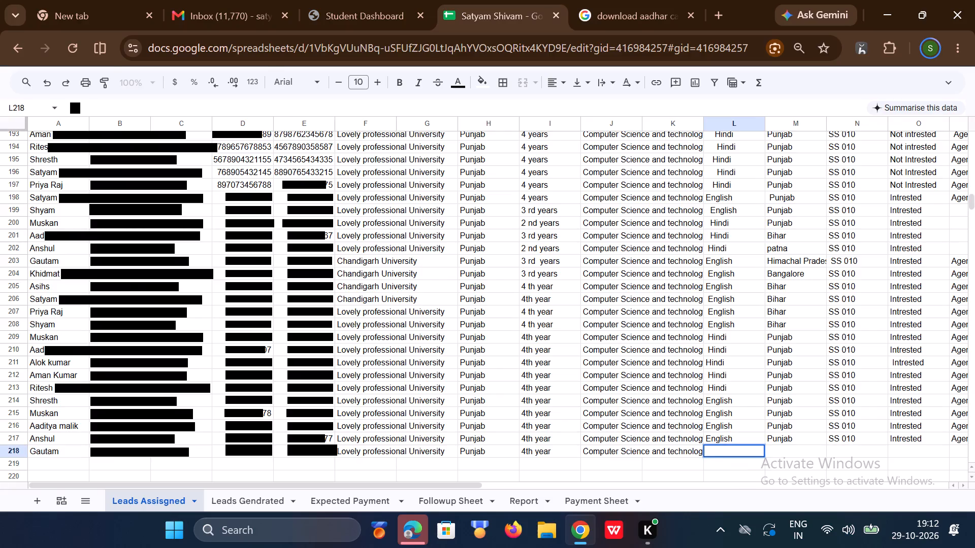
type("Eng")
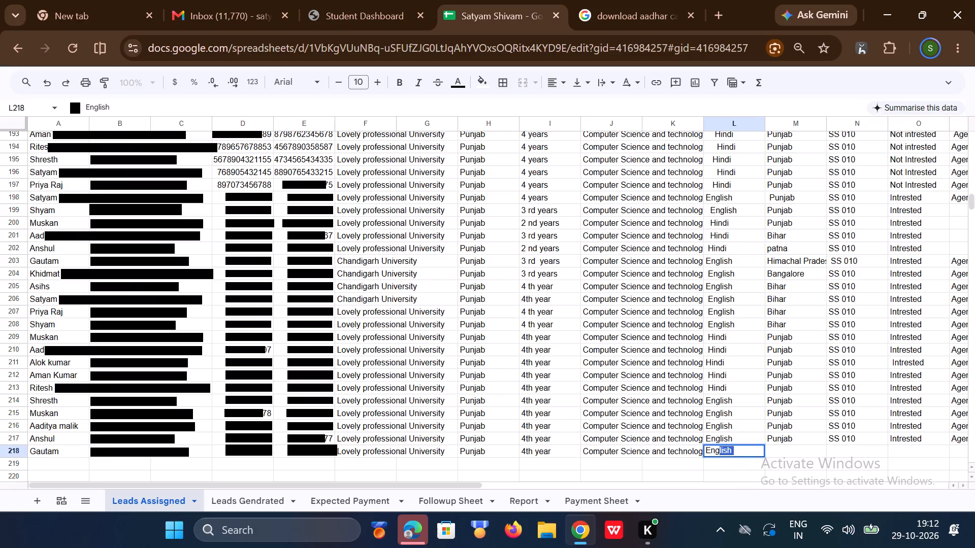
type("lish")
Enter Punjab in column M of Gautam's row 218.
left_click(794, 450)
double_click(794, 450)
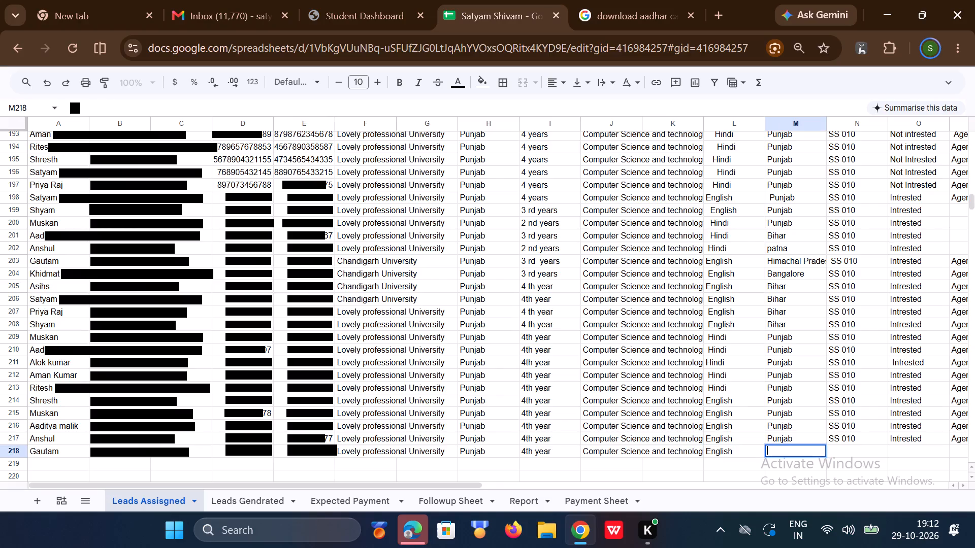
key("shift+p")
type("un")
key("j")
key("a")
key("b")
Enter the code SS 010 in column N of Gautam's row 218.
double_click(847, 446)
double_click(840, 452)
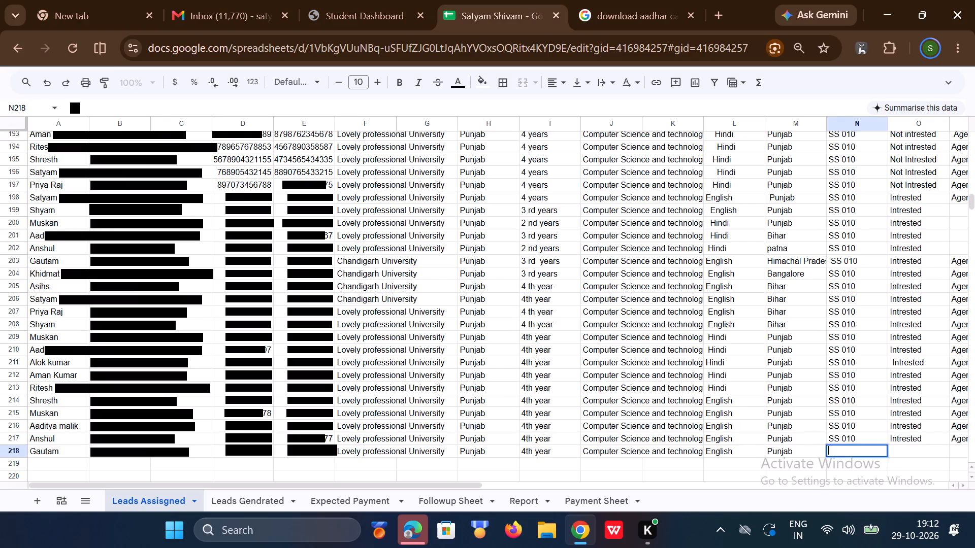
key("shift+s")
type("S")
key("space")
key("0")
type("10")
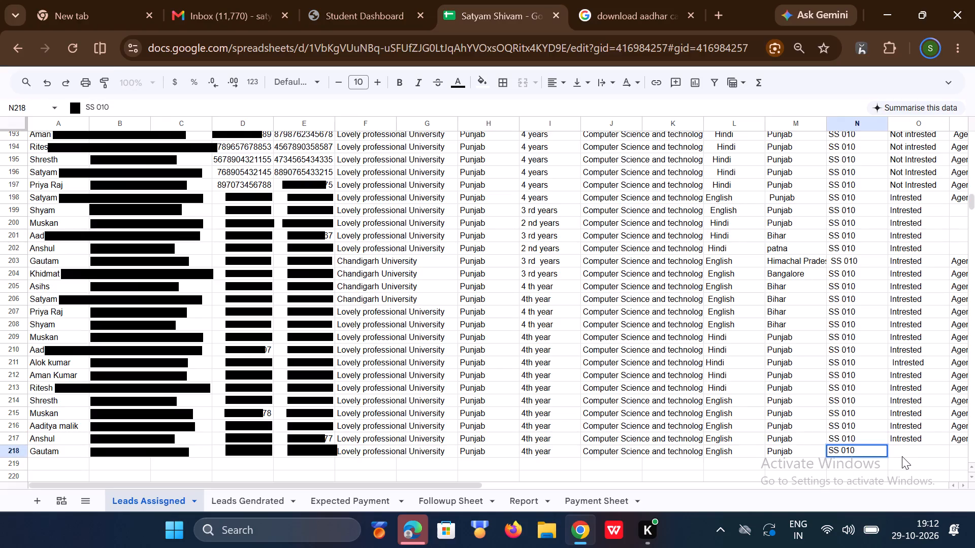
Enter Intrested as the interest status in column O of Gautam's row 218.
triple_click(904, 452)
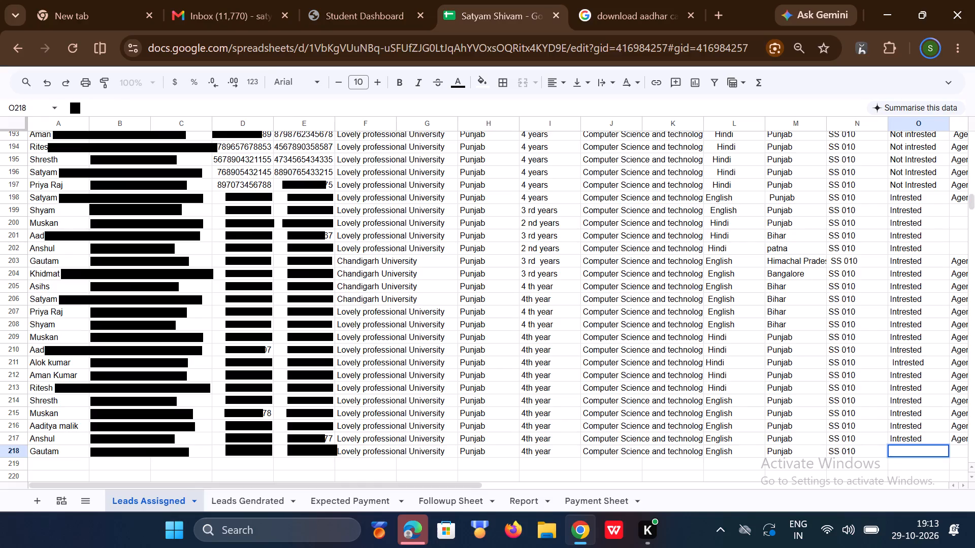
left_click(904, 452)
key("shift+i")
key("n")
key("t")
type("rested")
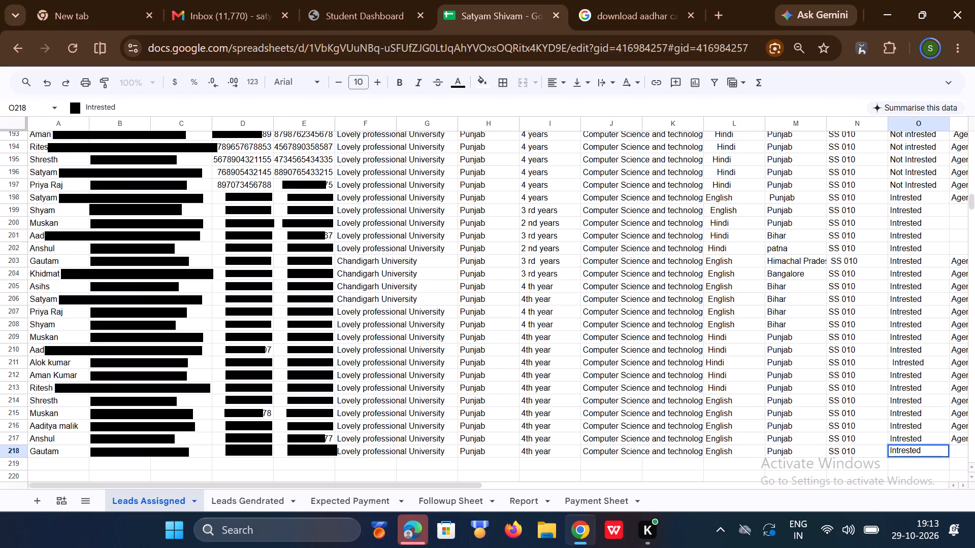
Enter Agent in column P of Gautam's row 218.
triple_click(962, 454)
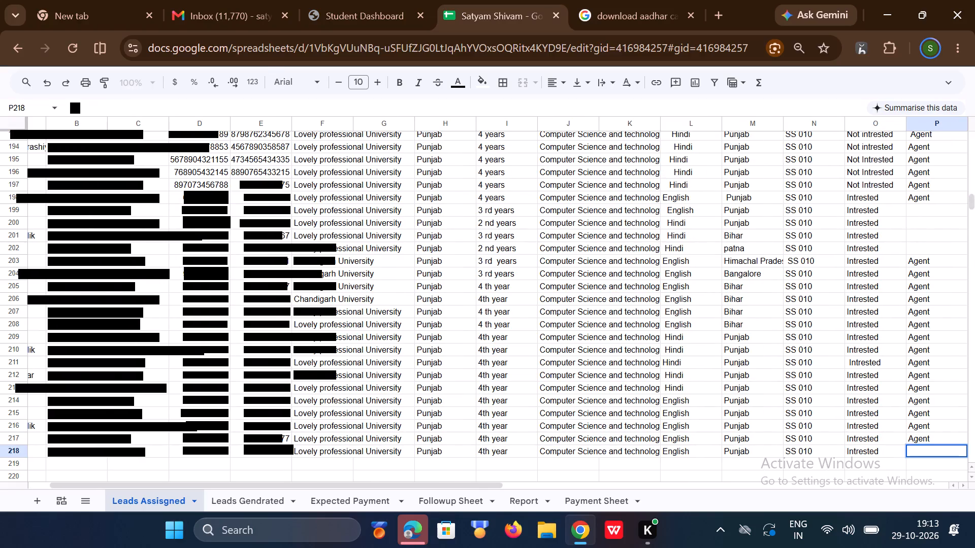
double_click(939, 453)
type("Agent")
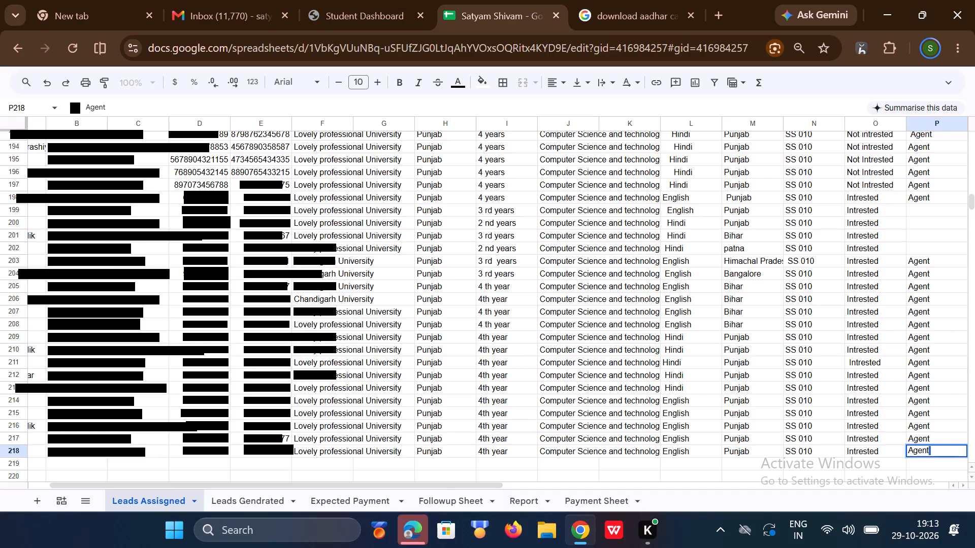
scroll(838, 398, "down", 1)
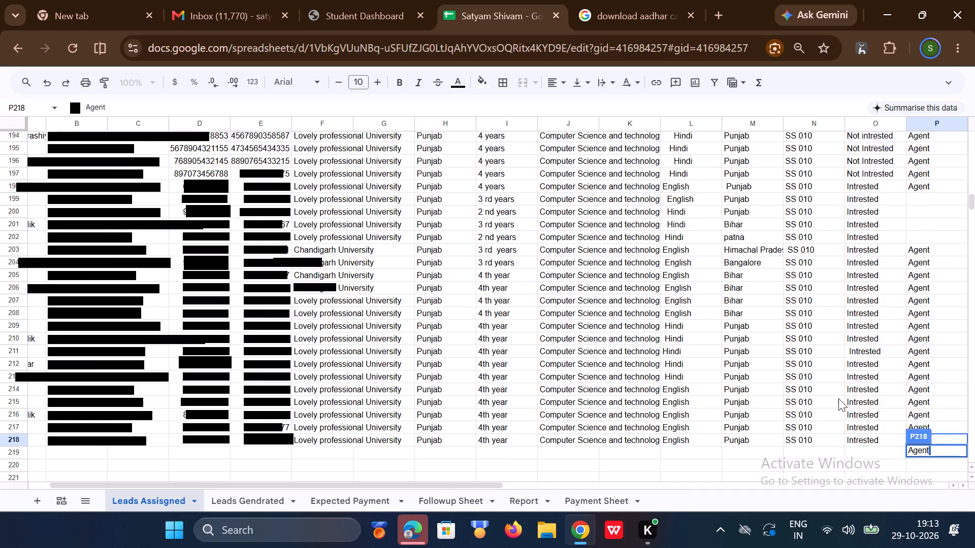
scroll(838, 398, "down", 1)
scroll(838, 398, "up", 1)
left_click(806, 482)
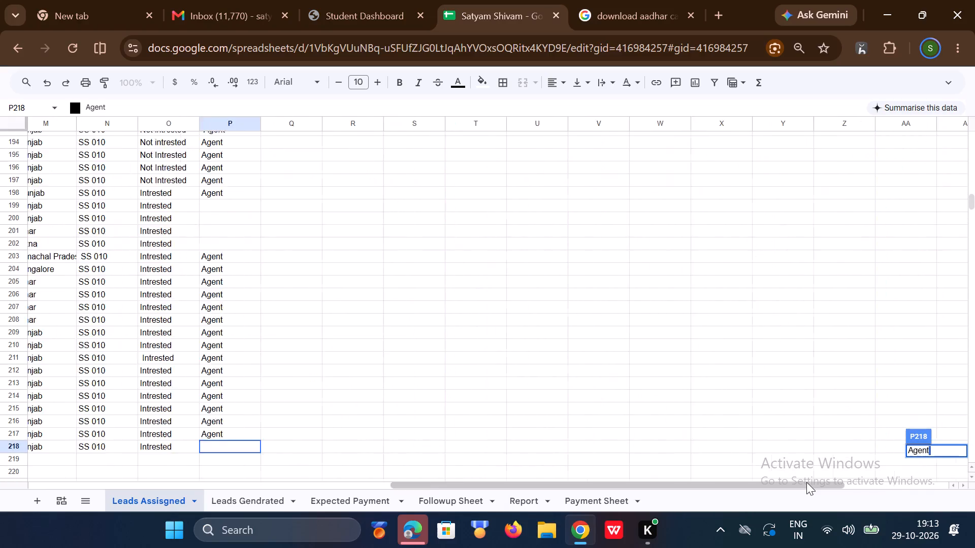
scroll(792, 482, "right", 2)
left_click(889, 362)
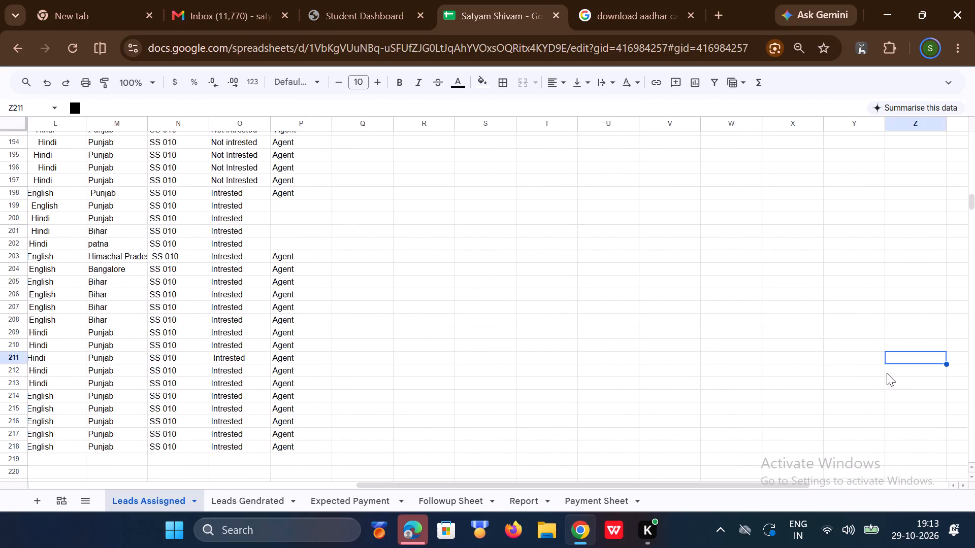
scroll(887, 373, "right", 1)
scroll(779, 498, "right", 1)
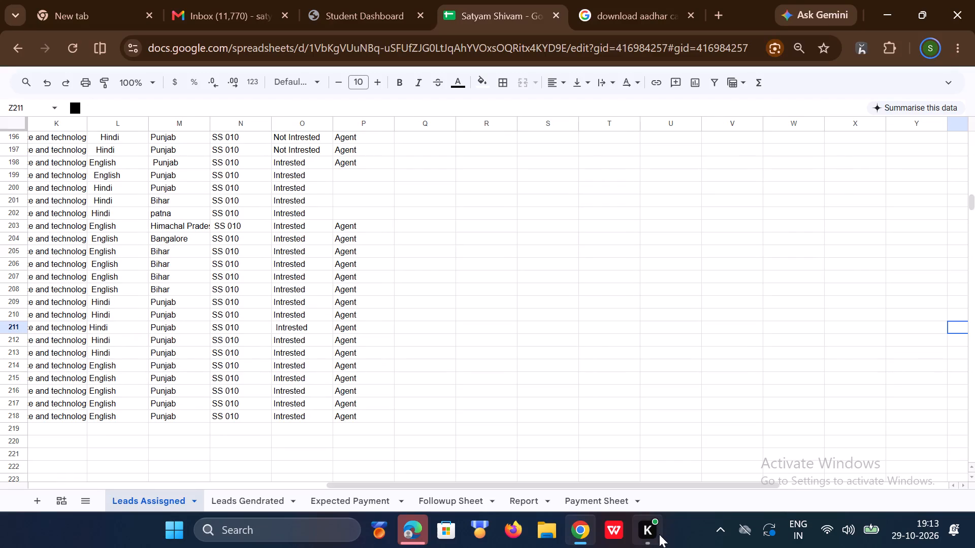